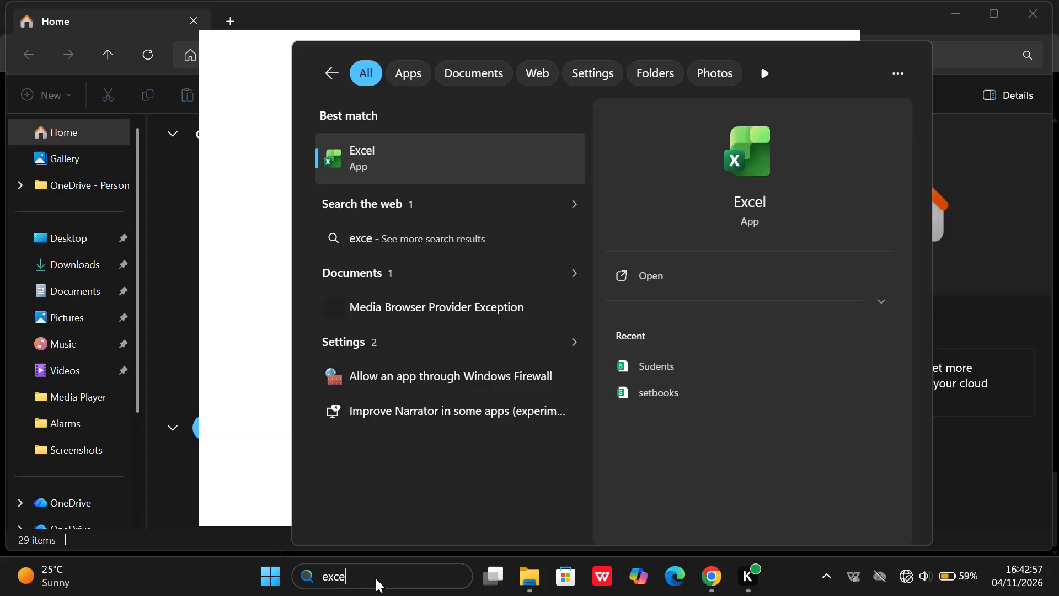
Launch Excel and open the recent workbook named setbooks.
key("l")
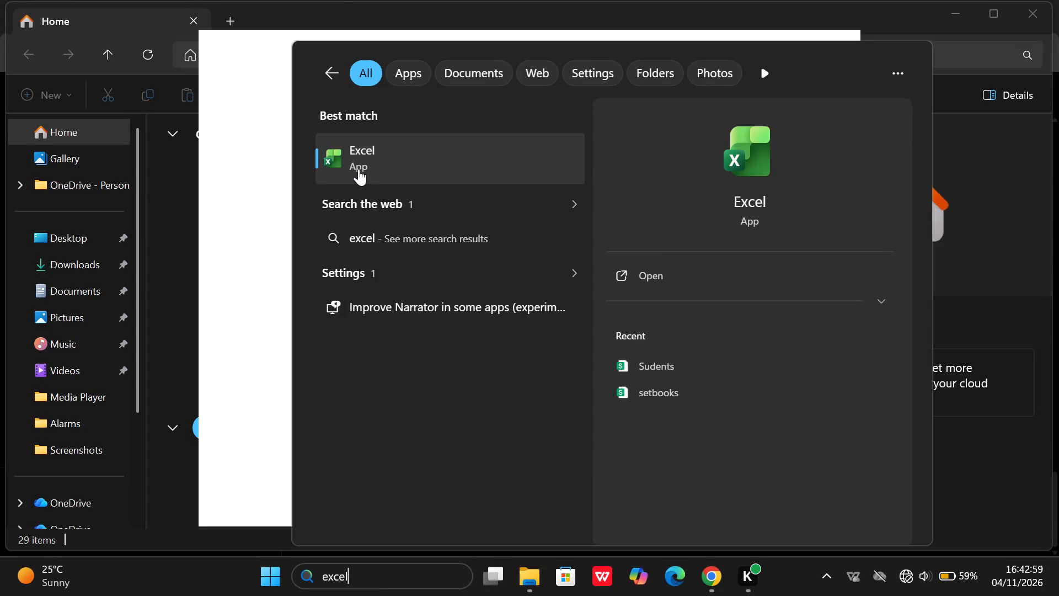
left_click(359, 169)
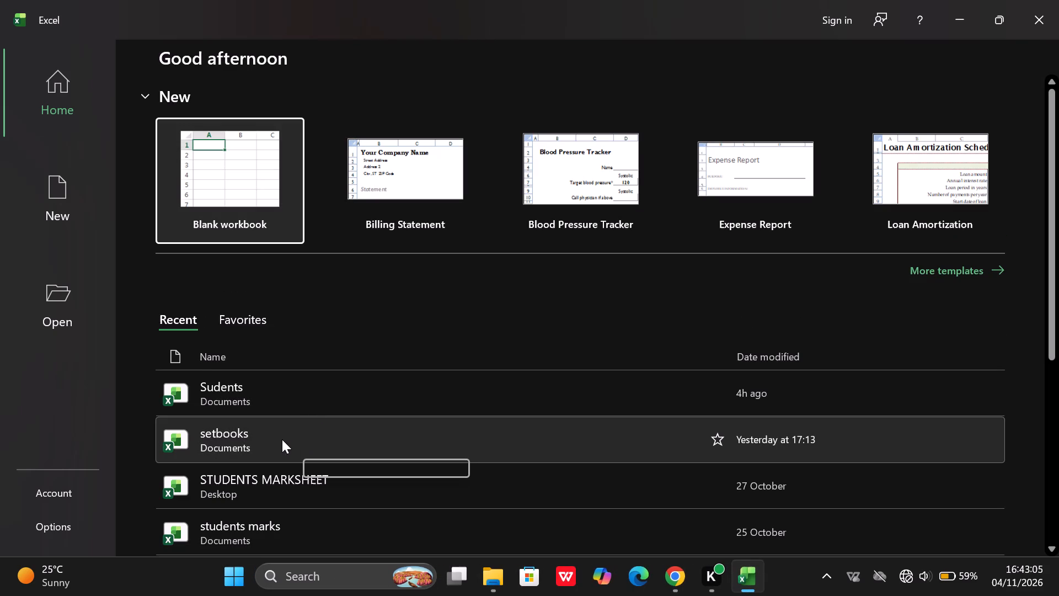
scroll(282, 439, "down", 1)
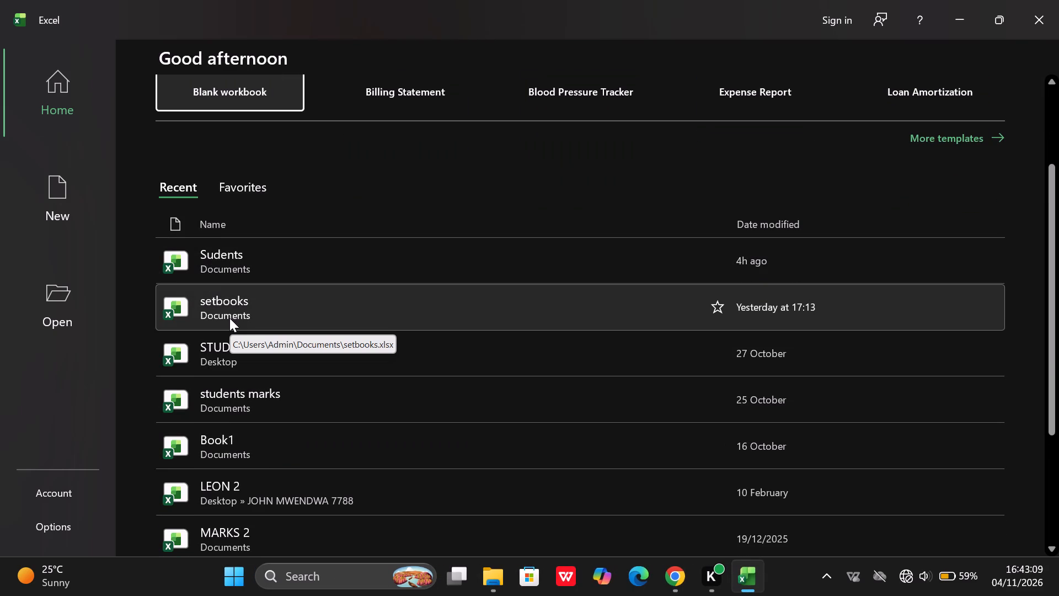
triple_click(235, 307)
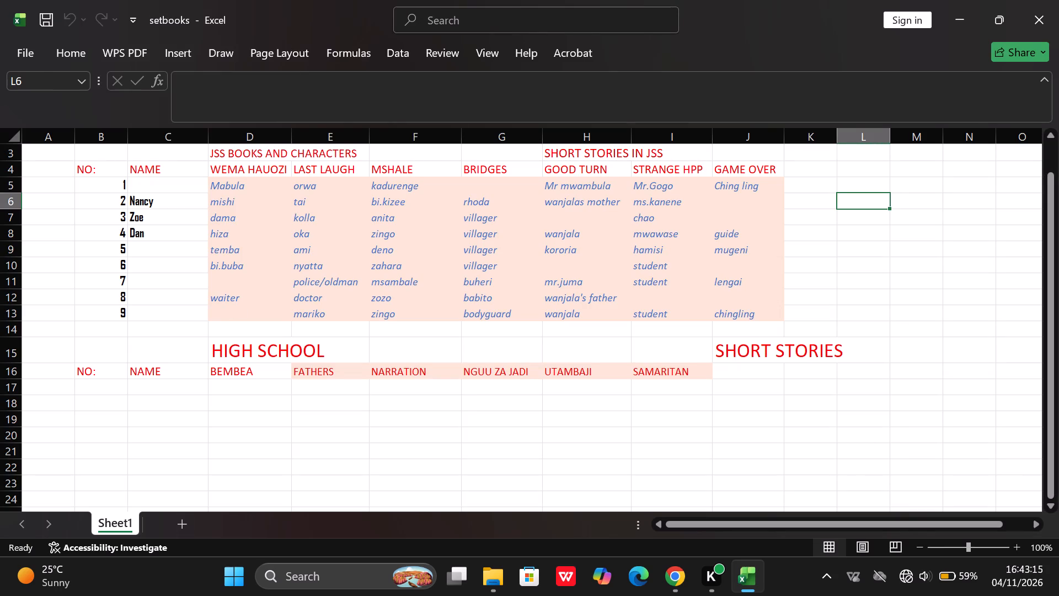
Number the HIGH SCHOOL table's NO: column from 1 to 15 in cells B17 to B31.
left_click(110, 393)
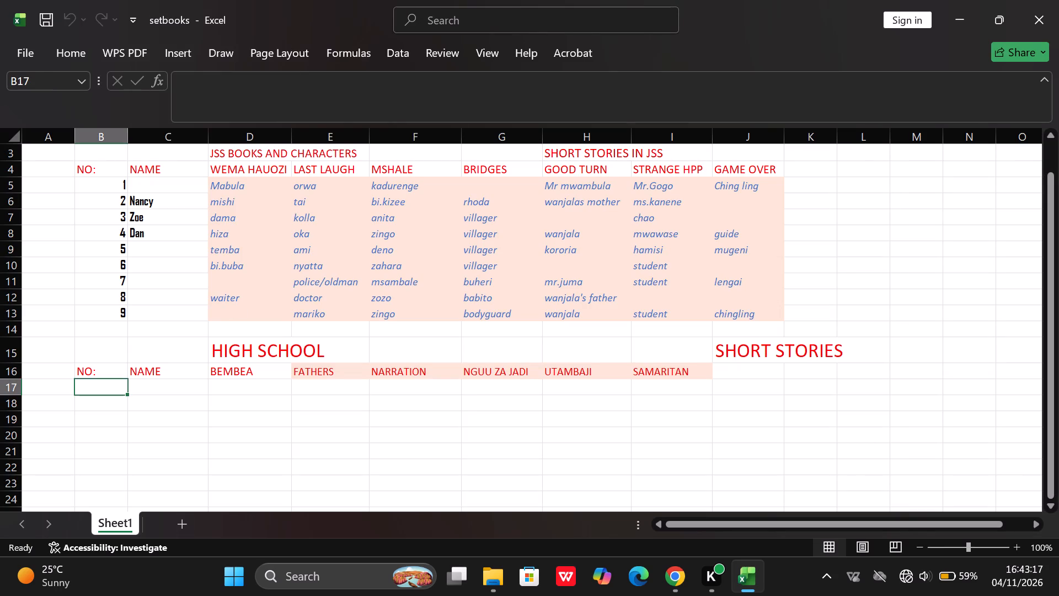
key("1")
key("Return")
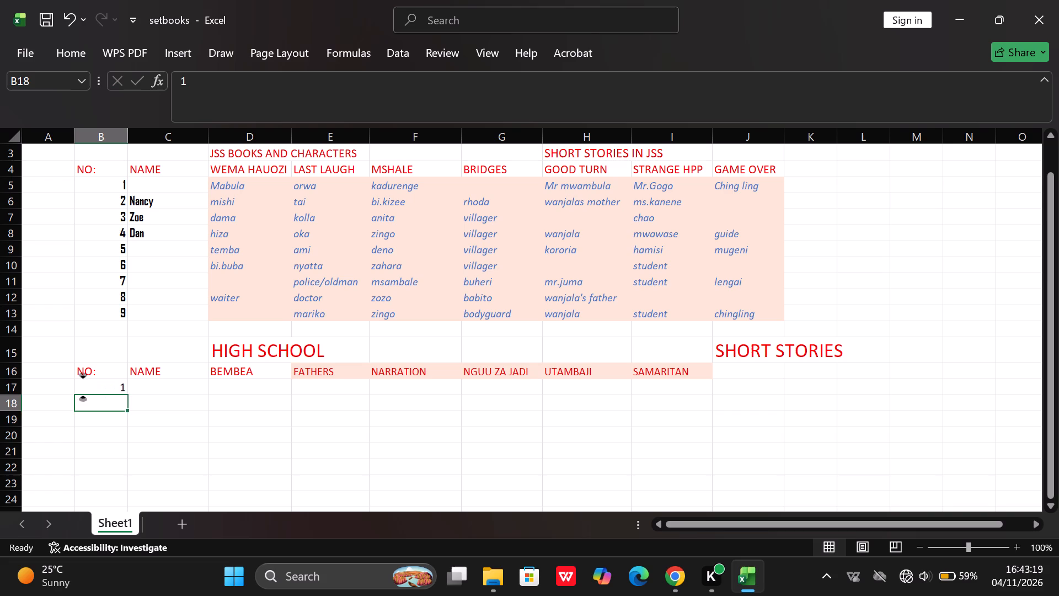
key("2")
key("Return")
key("3")
key("Return")
key("4")
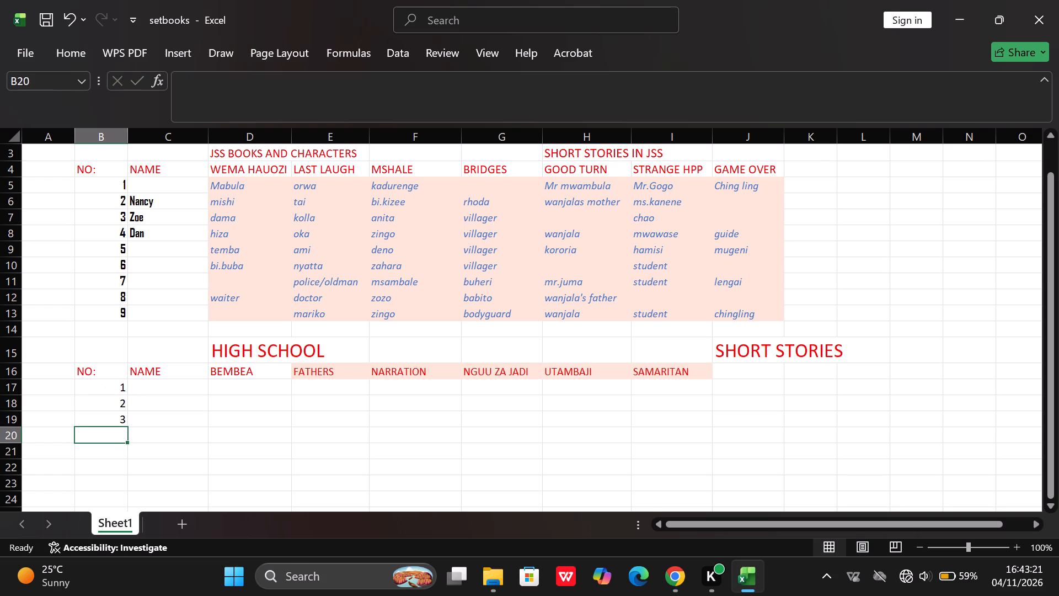
key("Return")
key("5")
key("Return")
key("6")
key("Return")
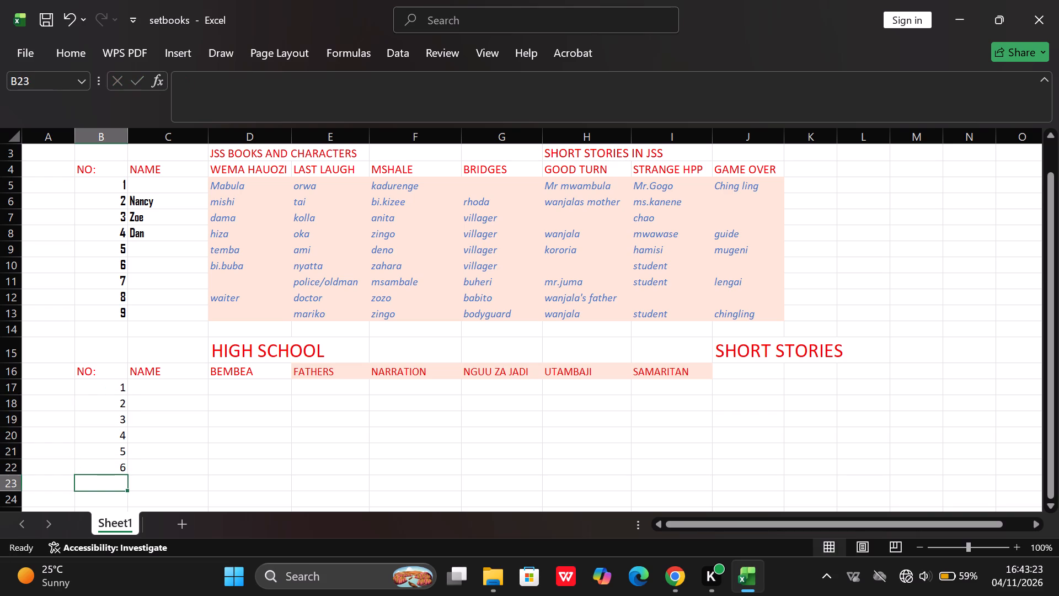
key("7")
key("Return")
key("8")
key("Return")
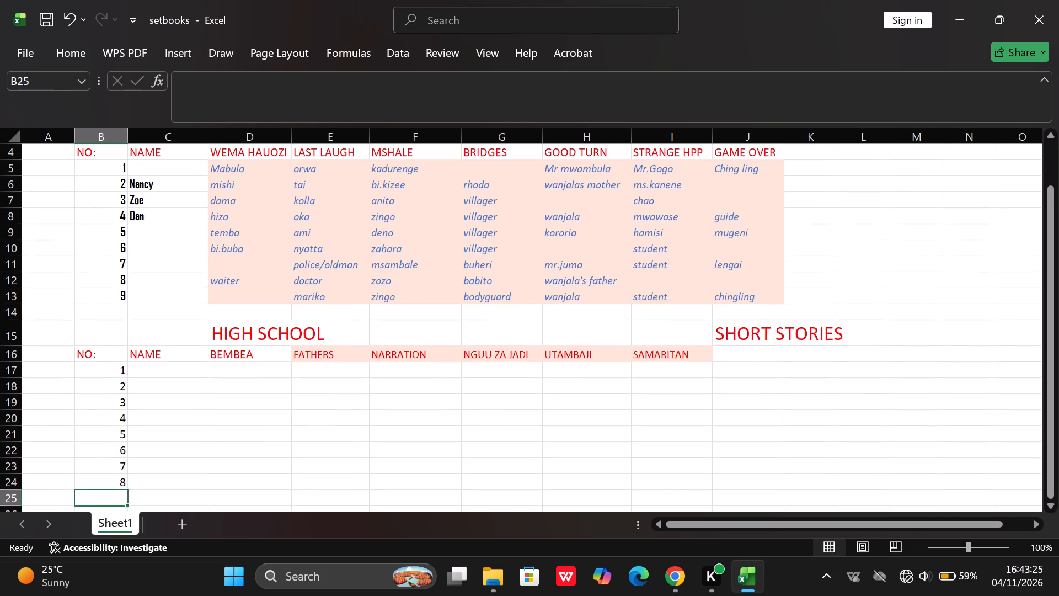
key("9")
key("Return")
type("10")
key("Return")
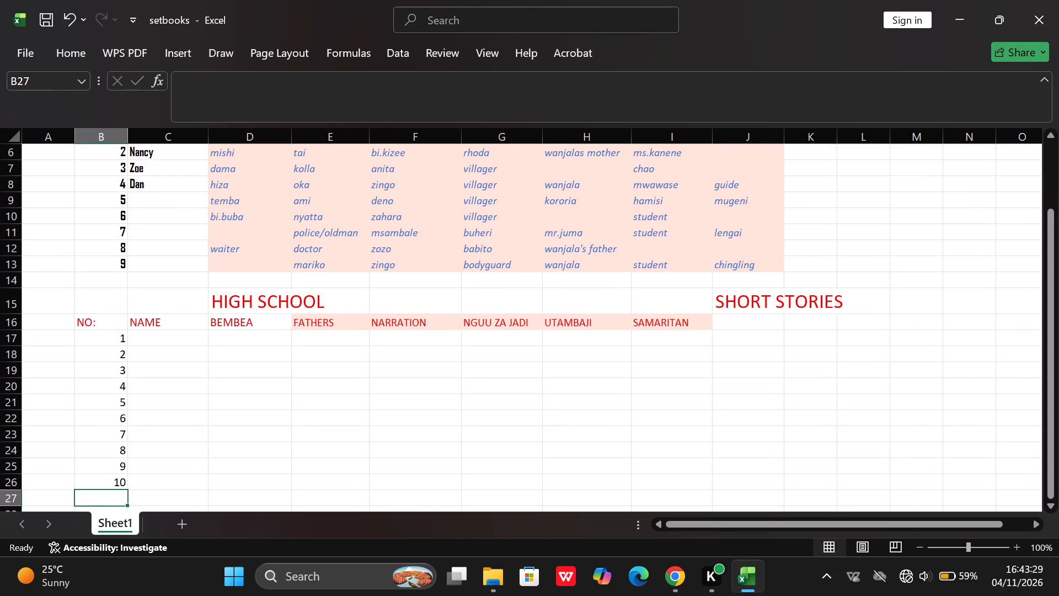
type("11")
key("Return")
type("12")
key("Return")
type("13")
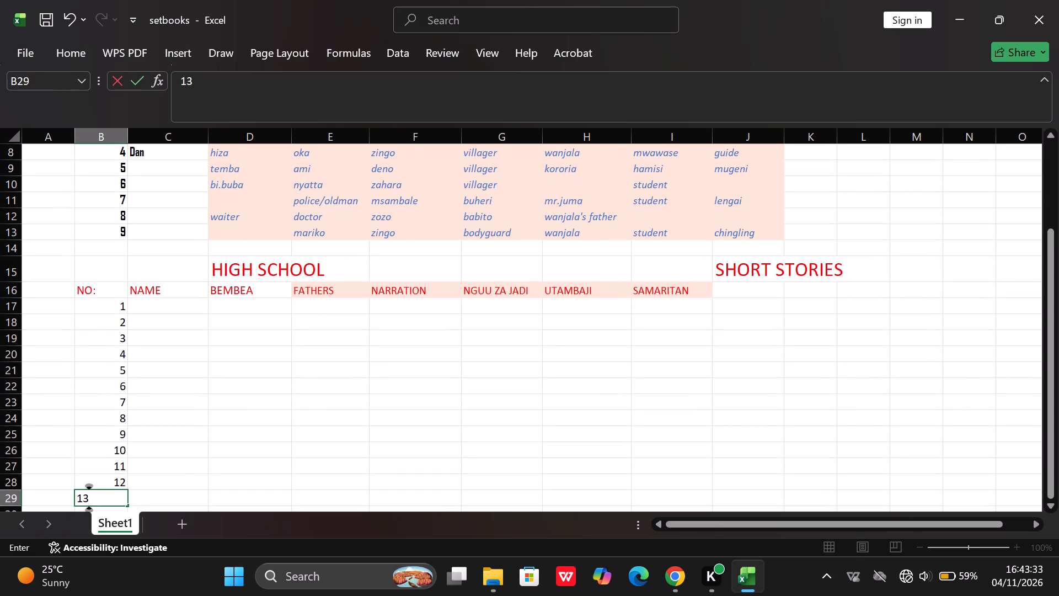
key("Return")
type("14")
key("Return")
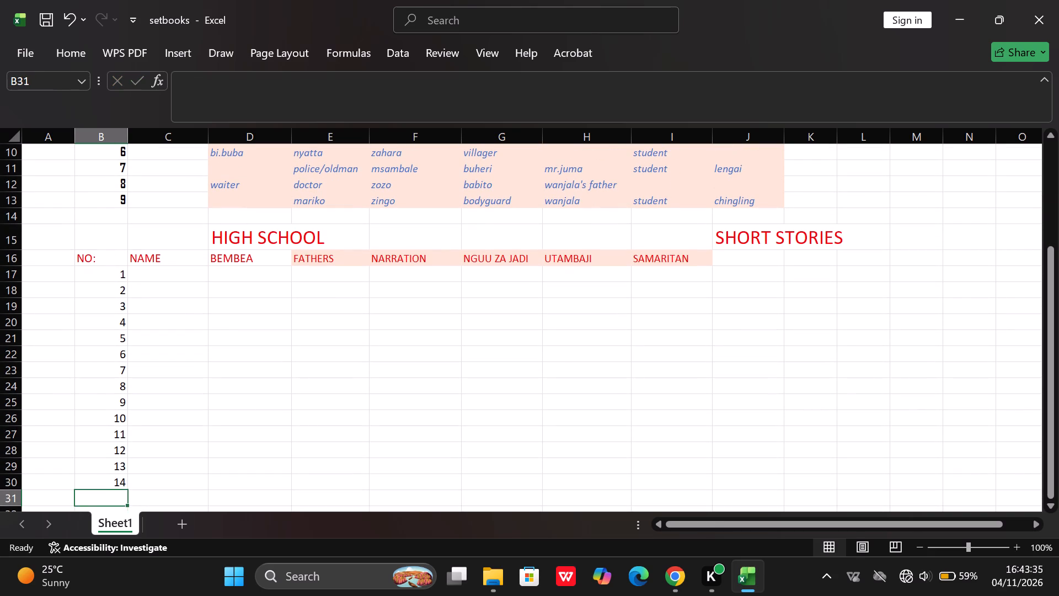
type("15")
key("Return")
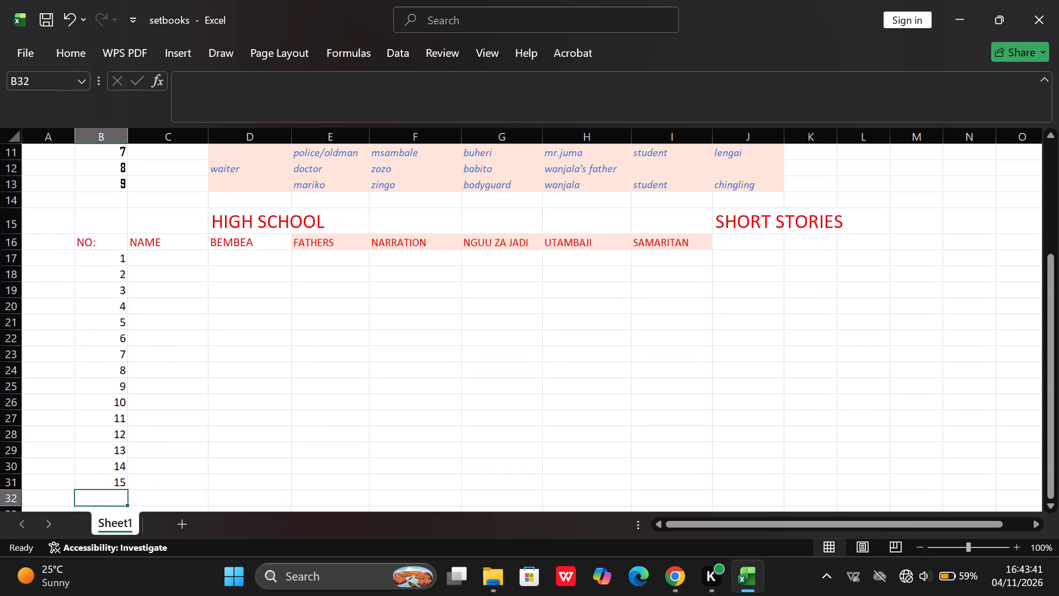
left_click(159, 259)
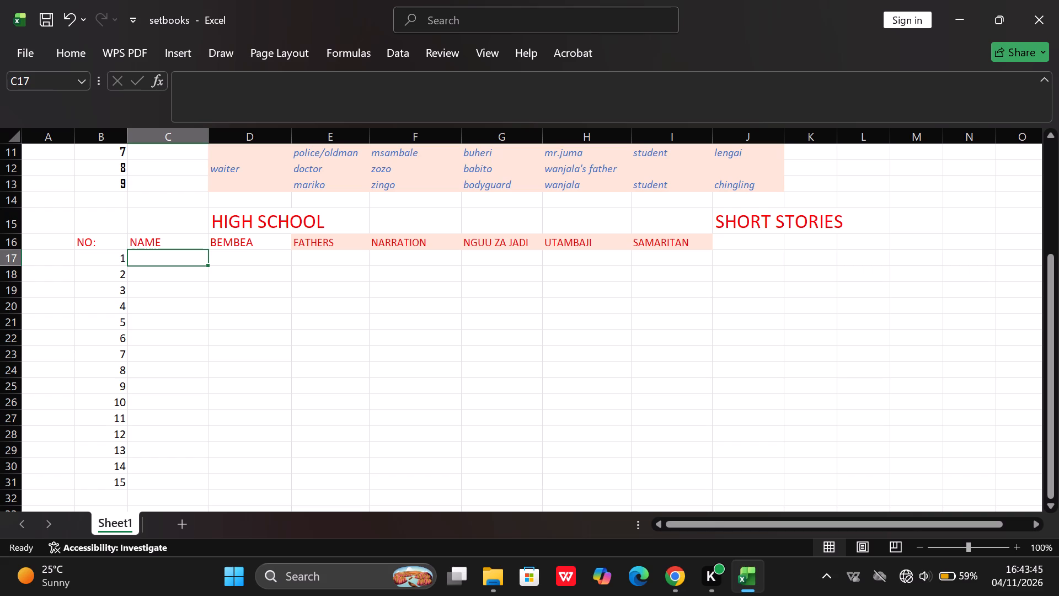
left_click(232, 258)
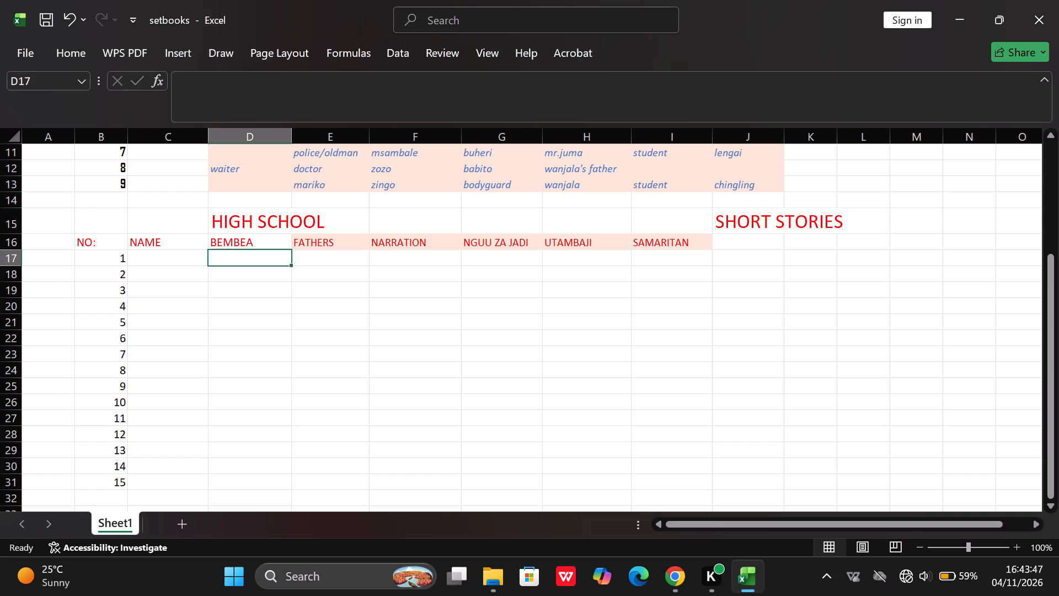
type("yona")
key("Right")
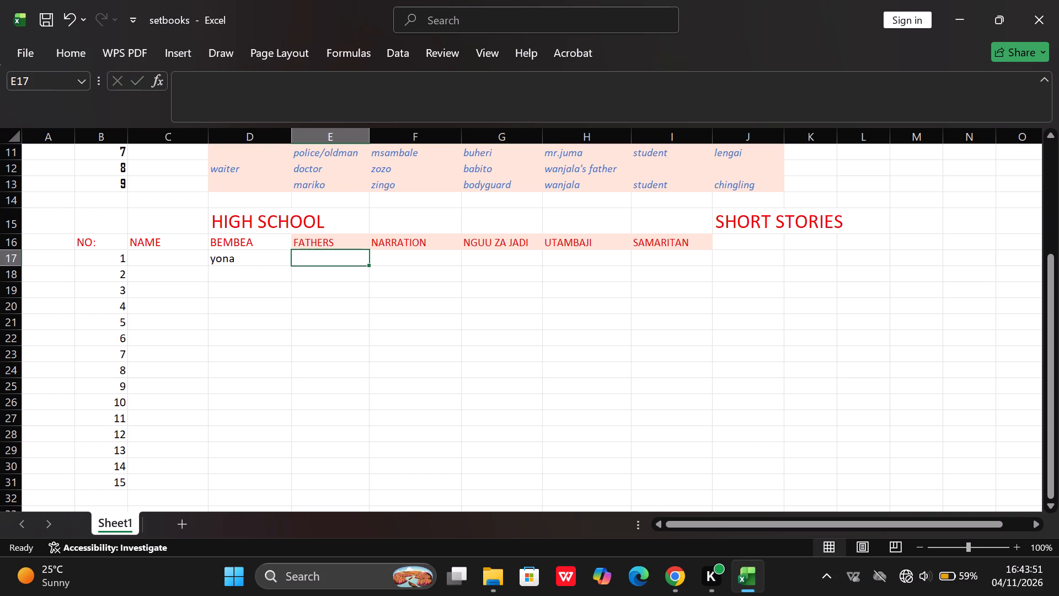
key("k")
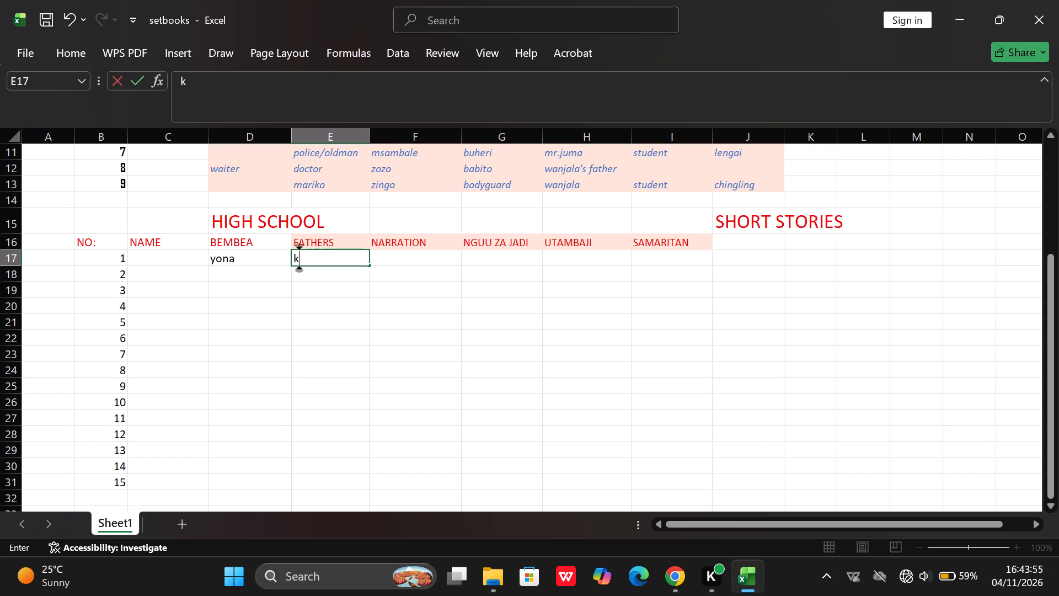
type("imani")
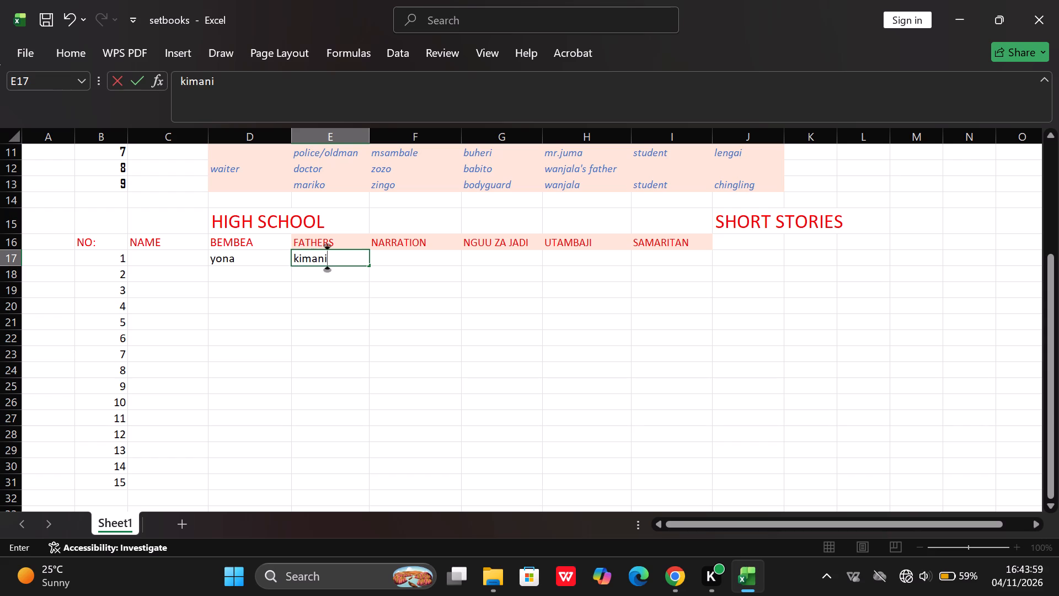
scroll(238, 267, "right", 1)
scroll(340, 265, "right", 1)
left_click(339, 284)
scroll(323, 281, "left", 1)
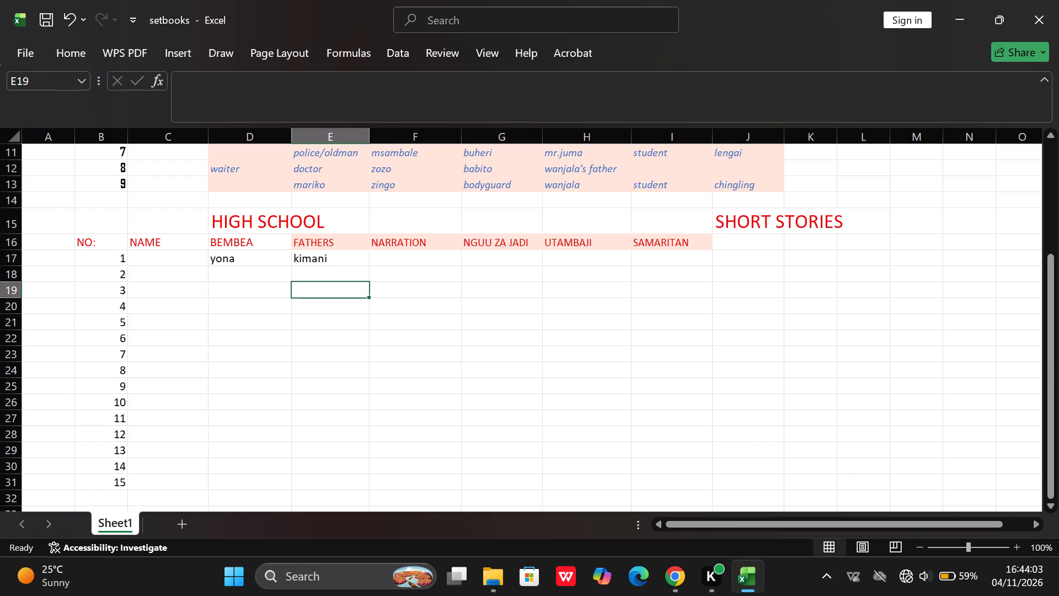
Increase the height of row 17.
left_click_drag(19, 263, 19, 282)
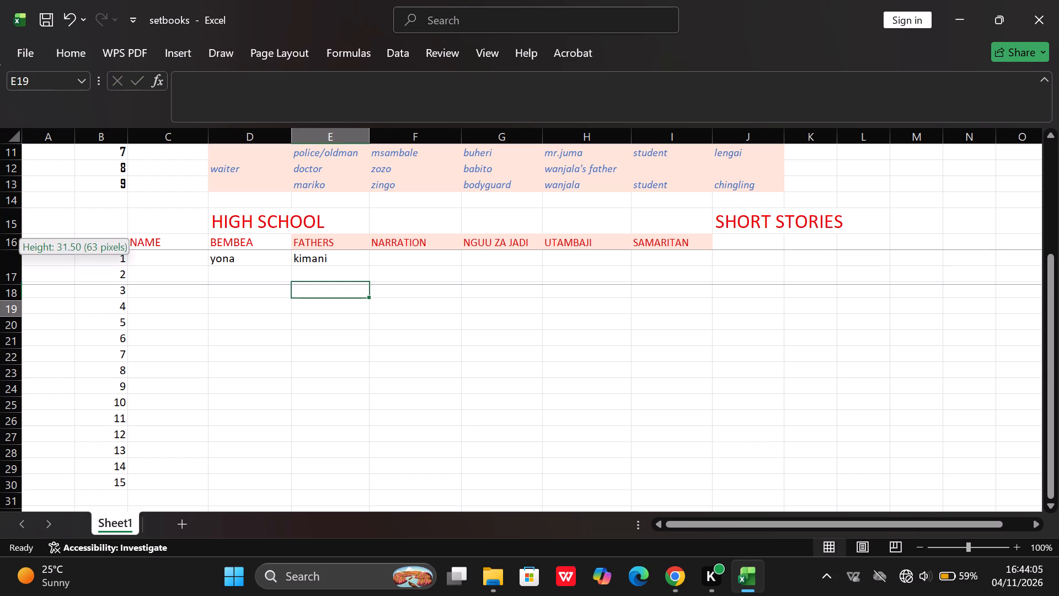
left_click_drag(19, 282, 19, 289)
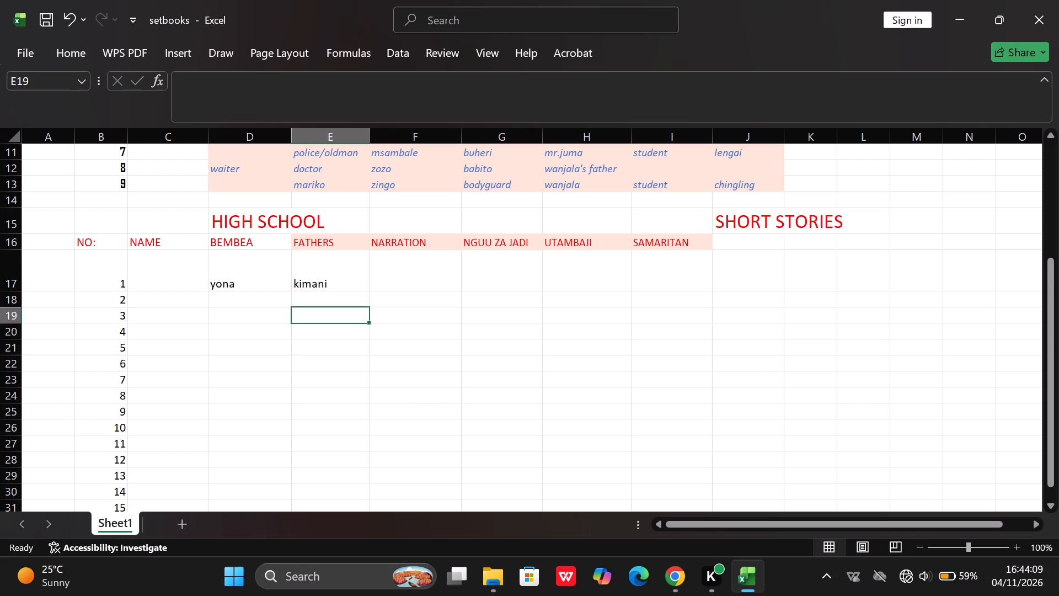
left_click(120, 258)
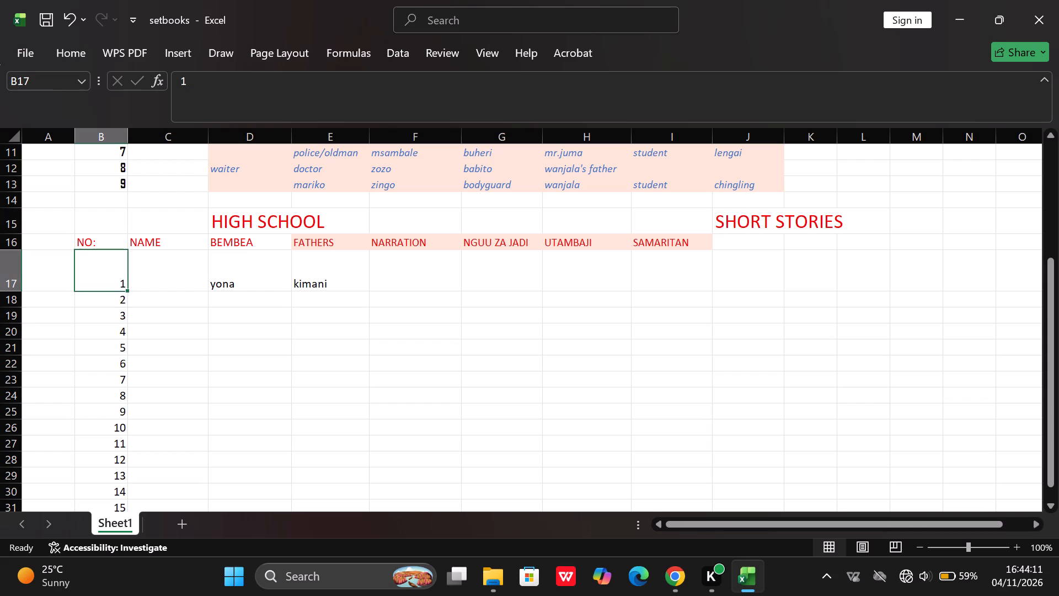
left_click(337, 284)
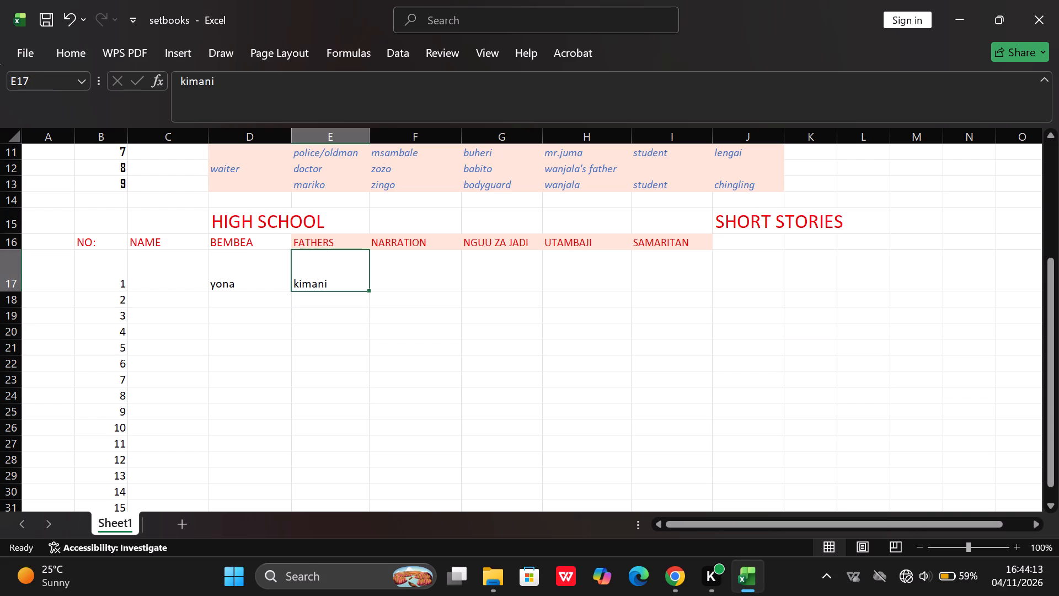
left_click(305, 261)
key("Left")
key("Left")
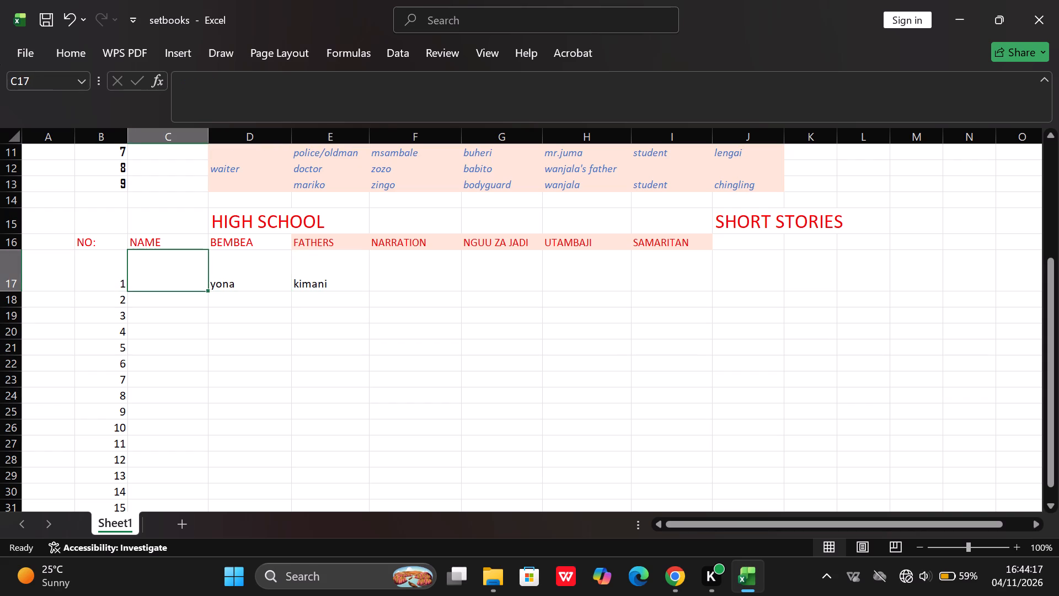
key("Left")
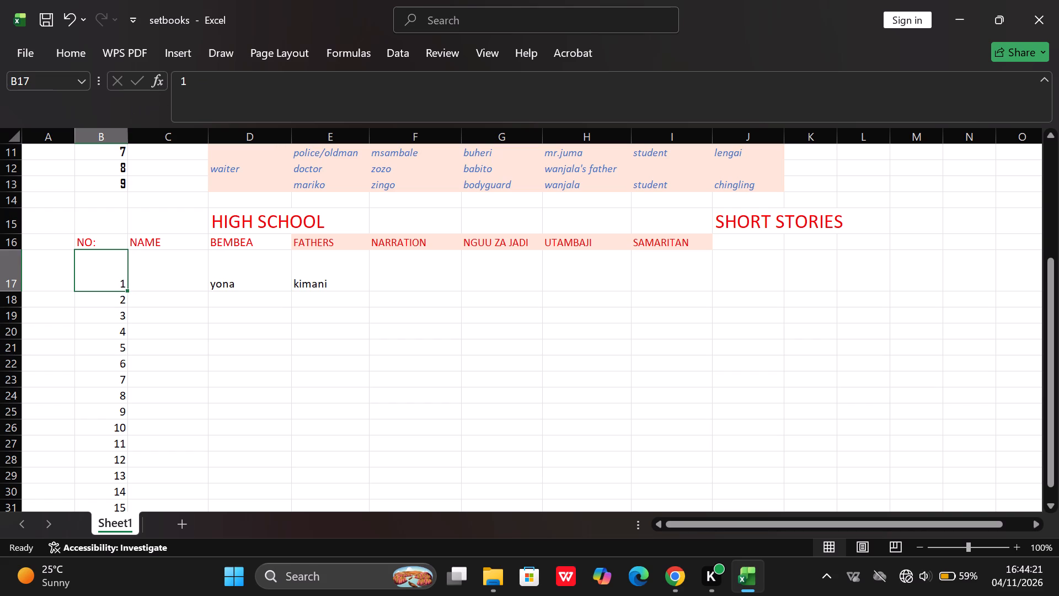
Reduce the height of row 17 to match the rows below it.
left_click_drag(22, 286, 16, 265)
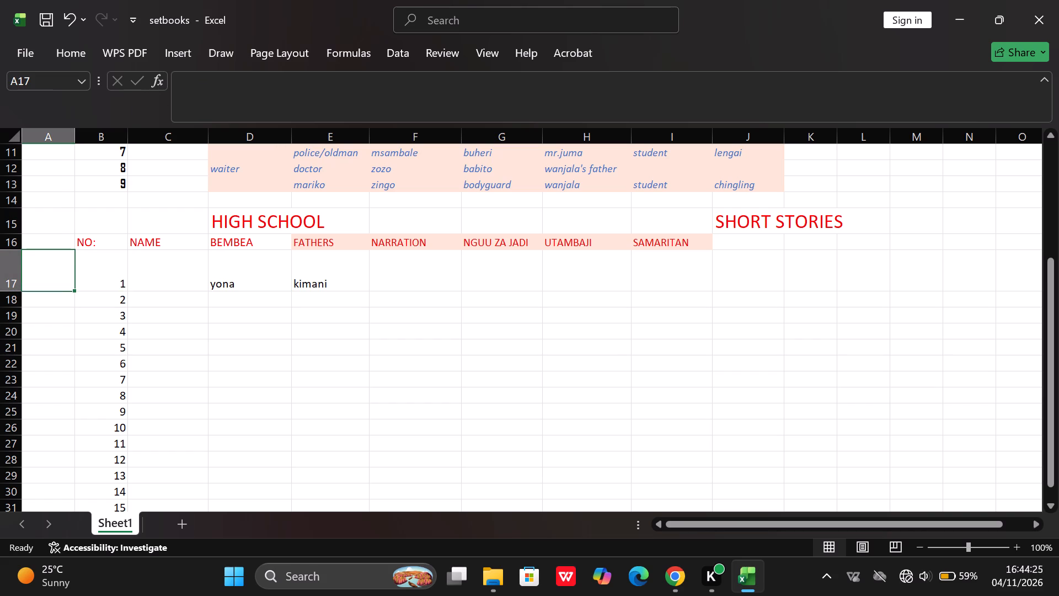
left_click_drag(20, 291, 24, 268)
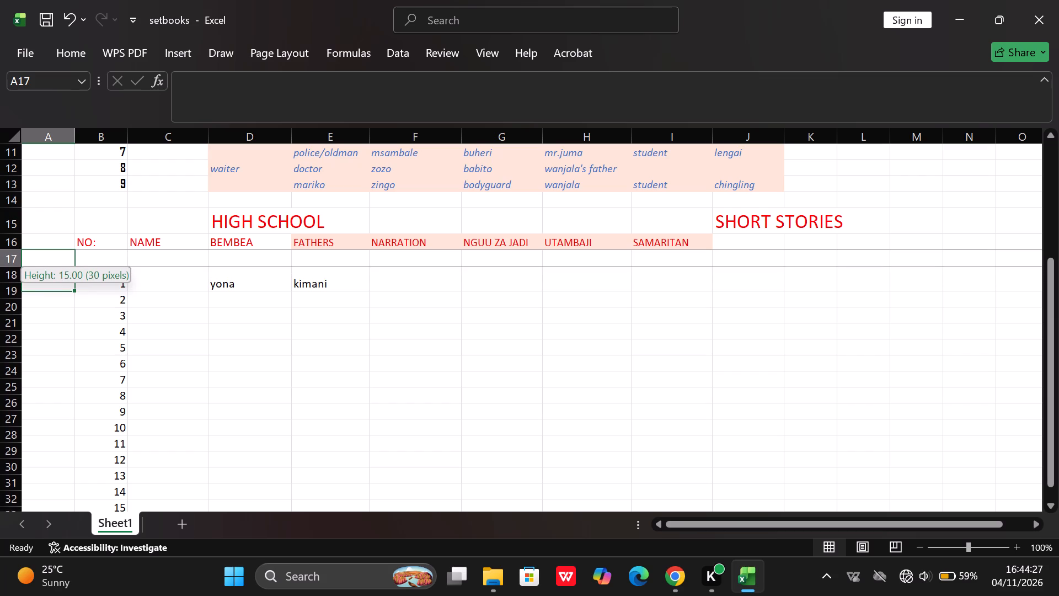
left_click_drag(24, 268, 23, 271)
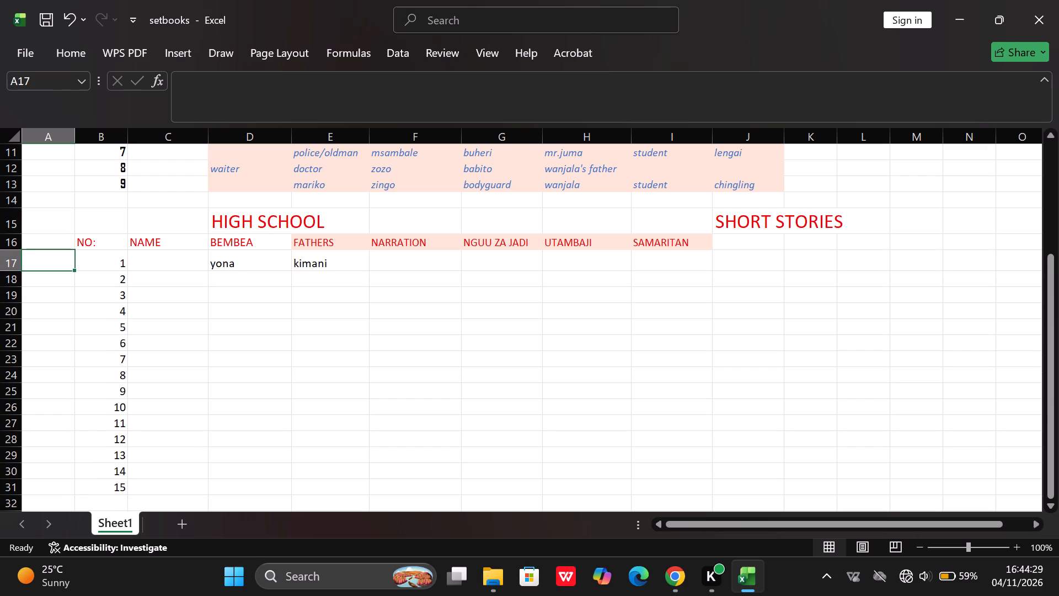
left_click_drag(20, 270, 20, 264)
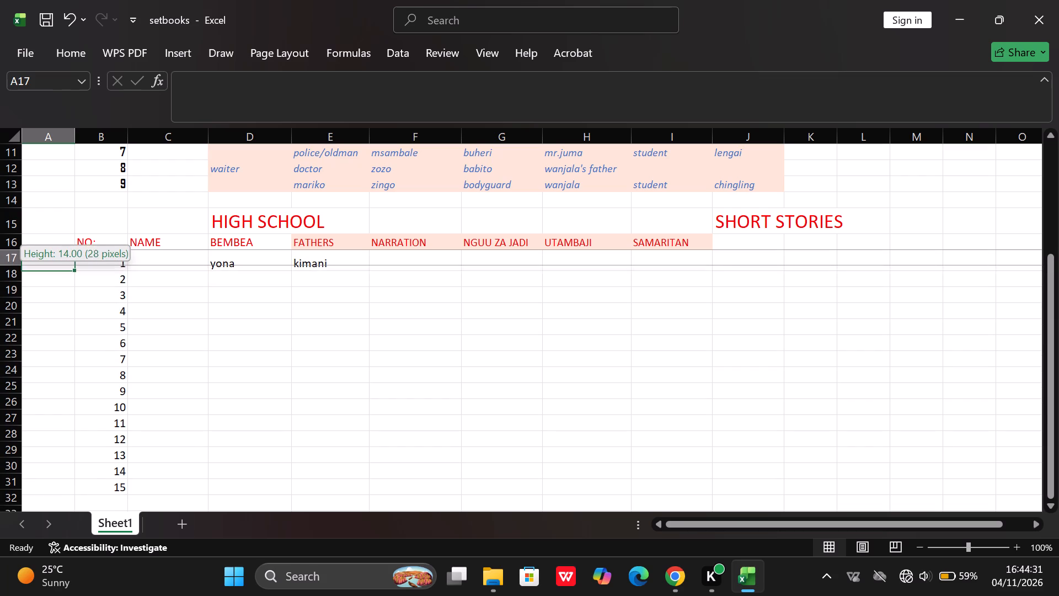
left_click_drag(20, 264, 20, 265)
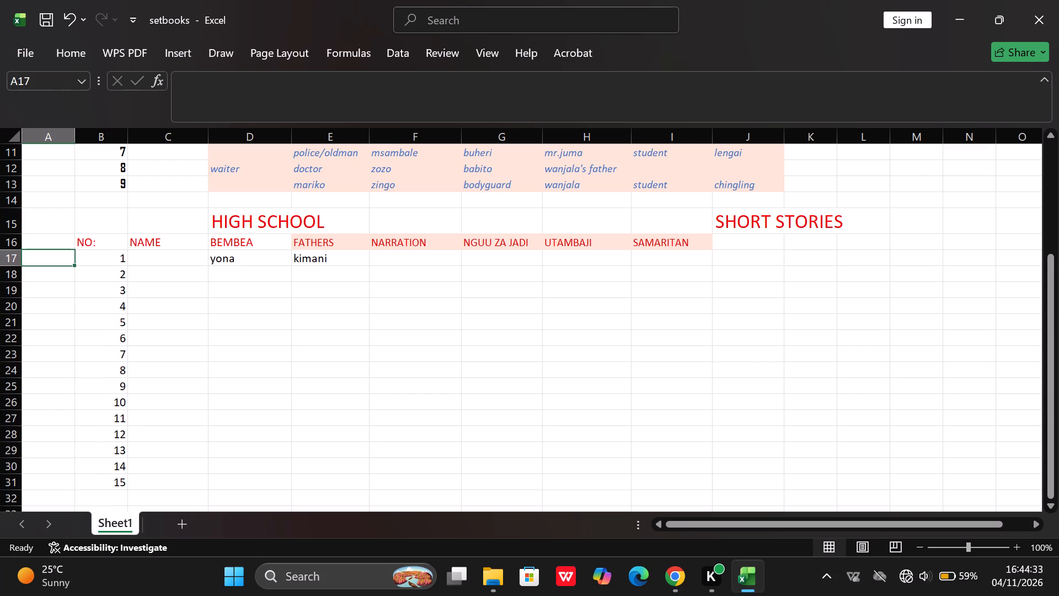
Widen column E, which holds the FATHERS entries.
left_click(340, 261)
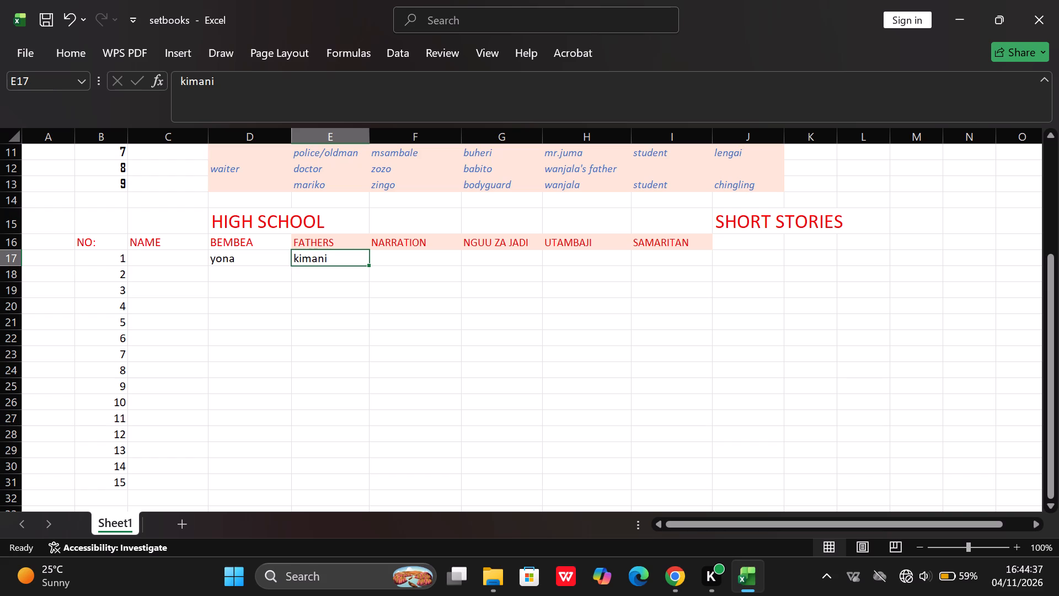
left_click_drag(371, 136, 393, 133)
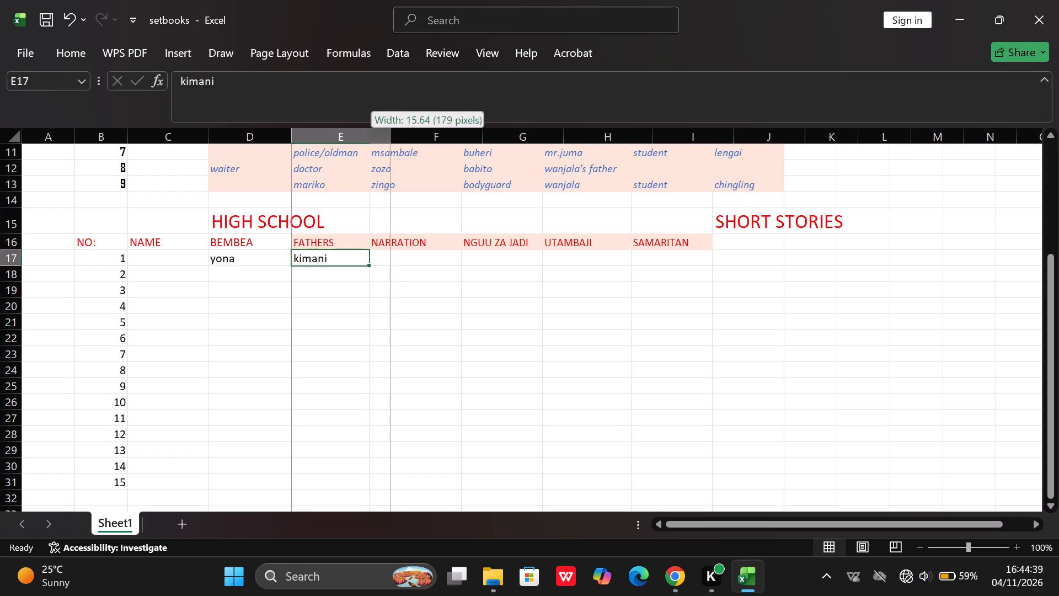
left_click_drag(393, 133, 398, 133)
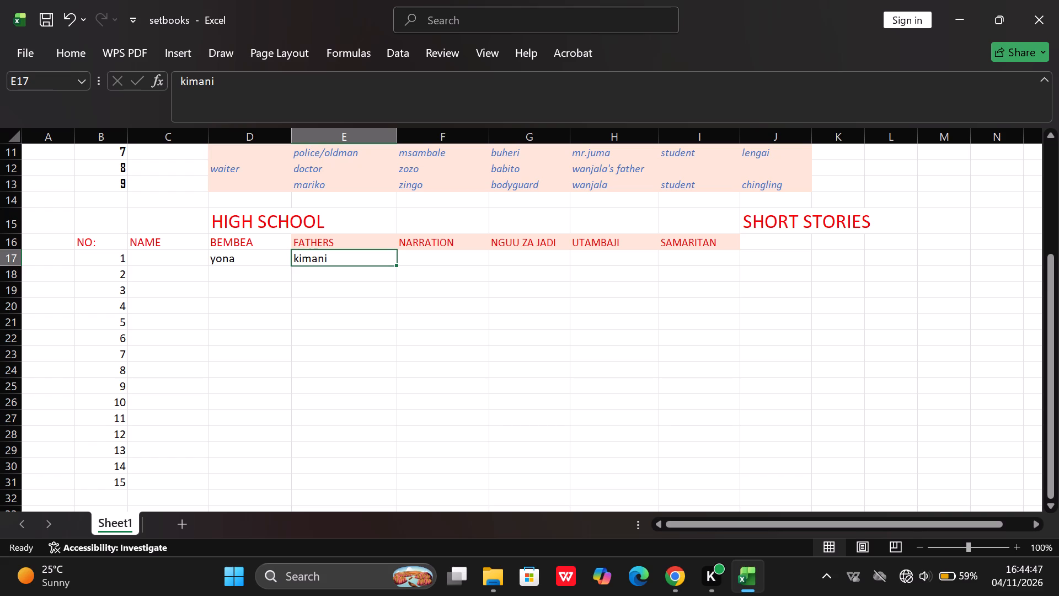
In row 17 of the HIGH SCHOOL table, replace the FATHERS entry with kimani,nick,leo.
key("period")
key("BackSpace")
type("kimani")
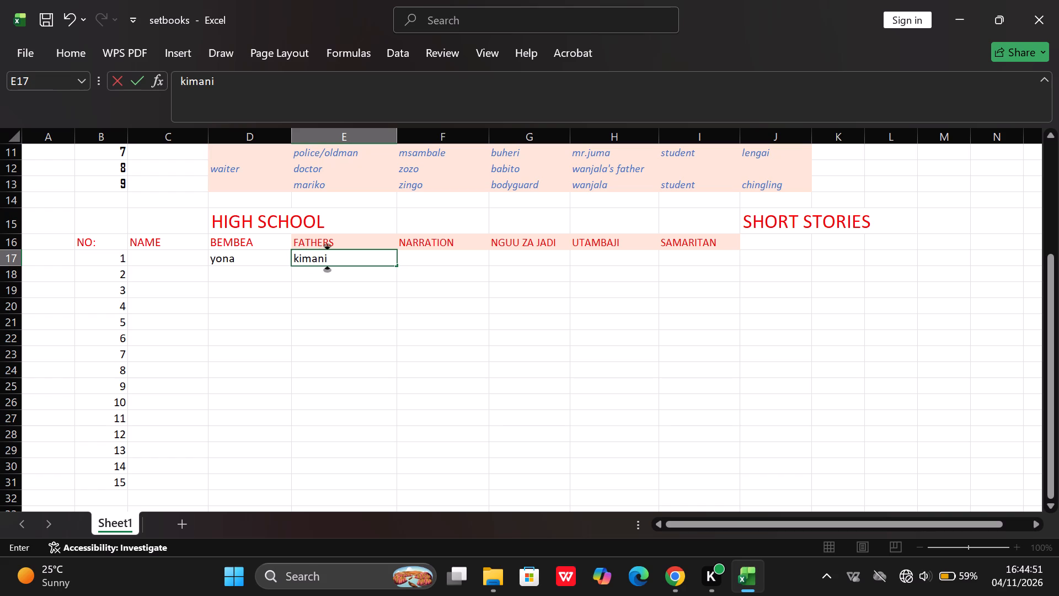
key("comma")
type("nick,")
type("leo")
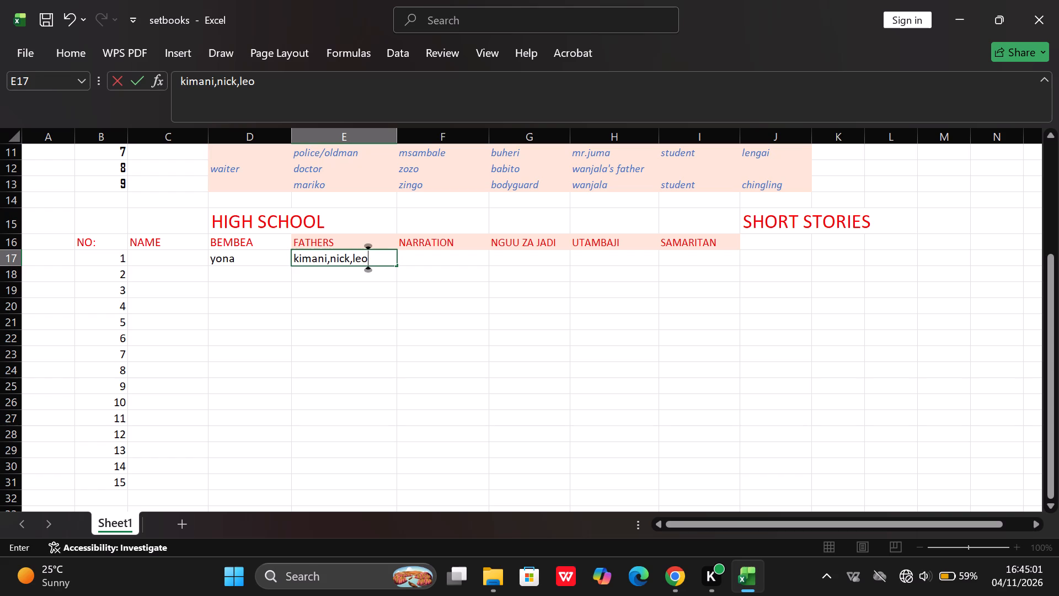
key("Right")
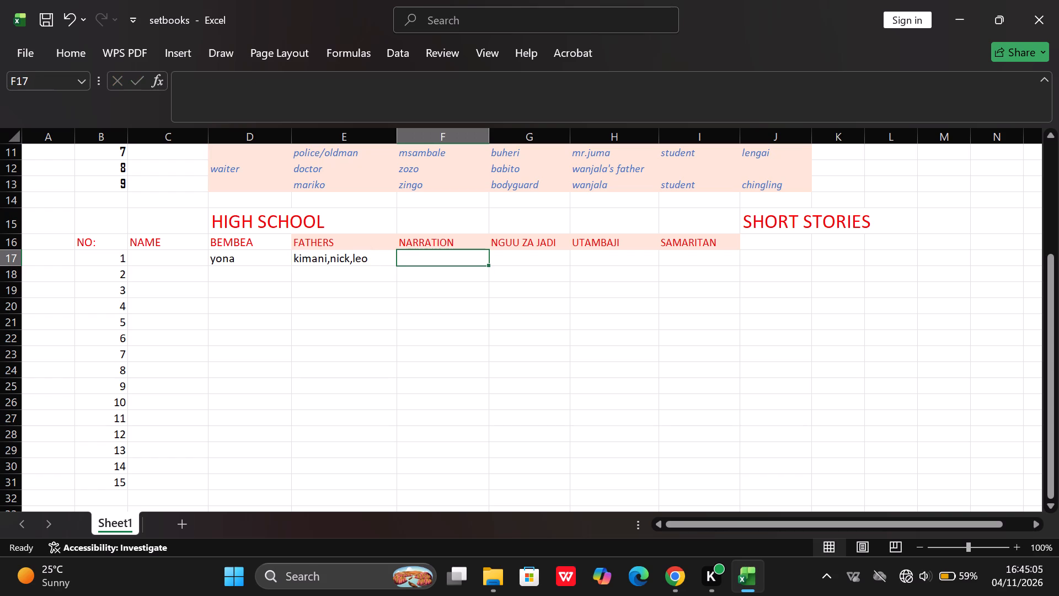
Narrow columns F and H, which hold the NARRATION and UTAMBAJI entries.
left_click_drag(489, 134, 476, 136)
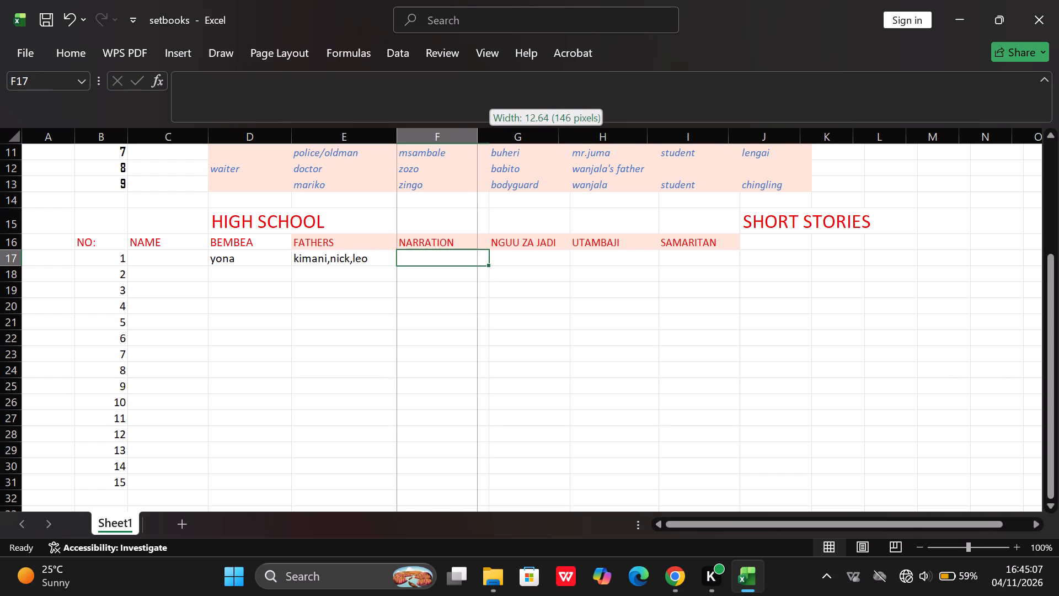
left_click_drag(476, 136, 456, 139)
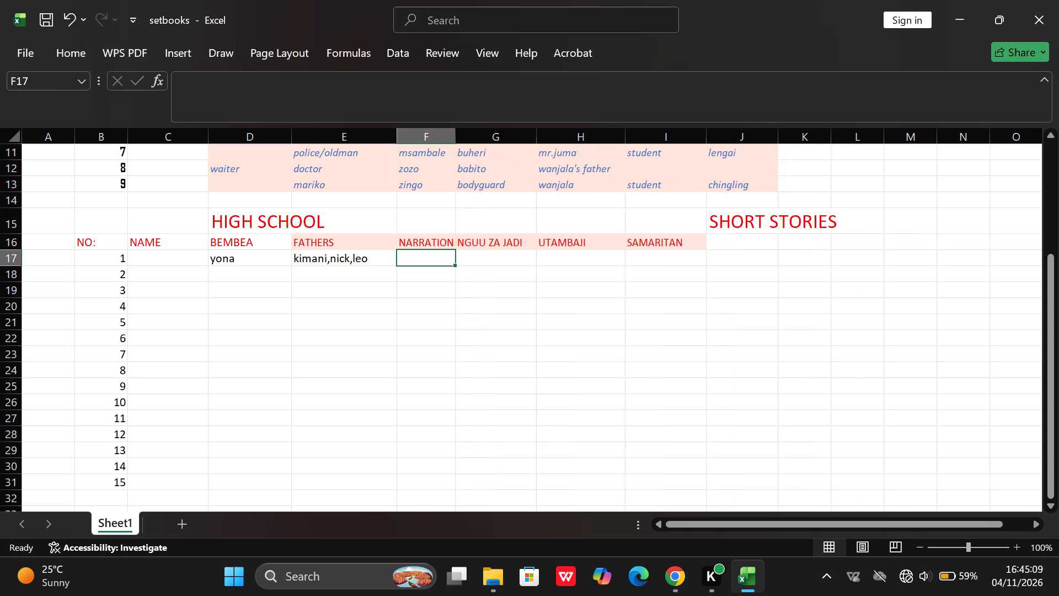
left_click_drag(624, 137, 604, 138)
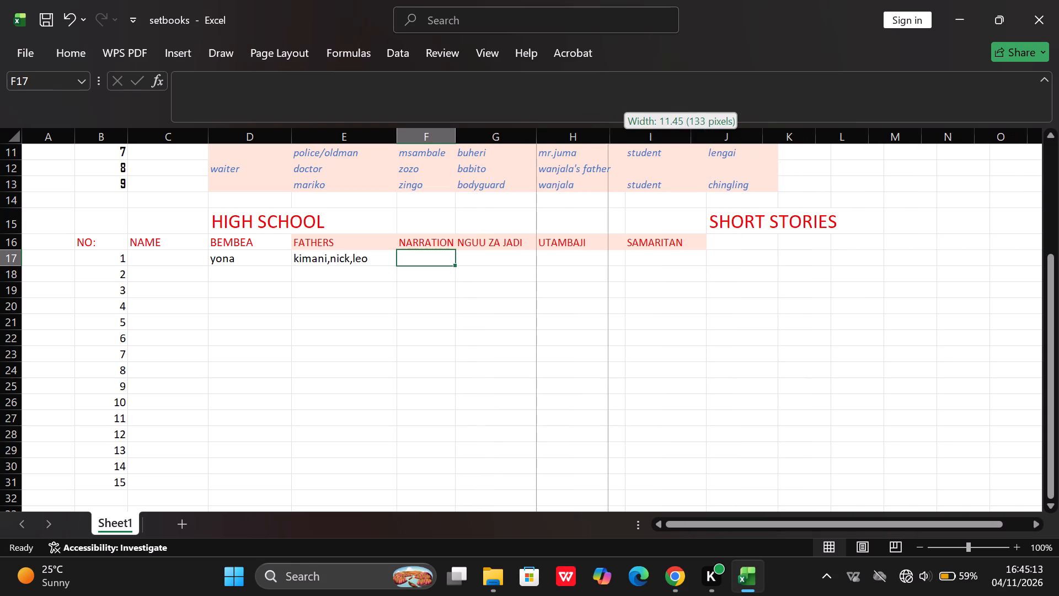
left_click_drag(604, 138, 600, 137)
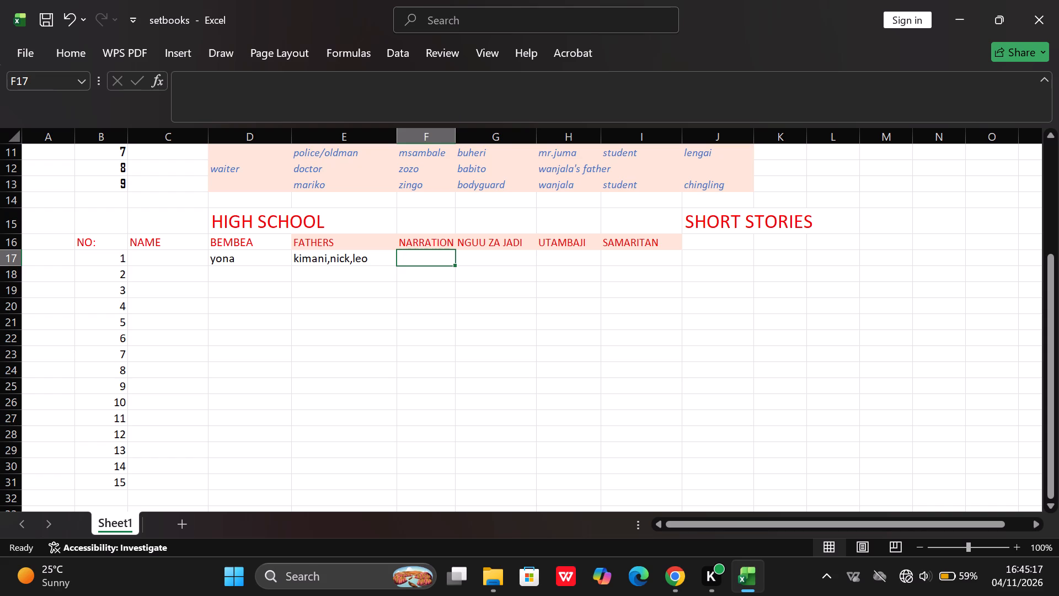
Enter 5,7,2 under NARRATION in row 17 of the HIGH SCHOOL table.
key("5")
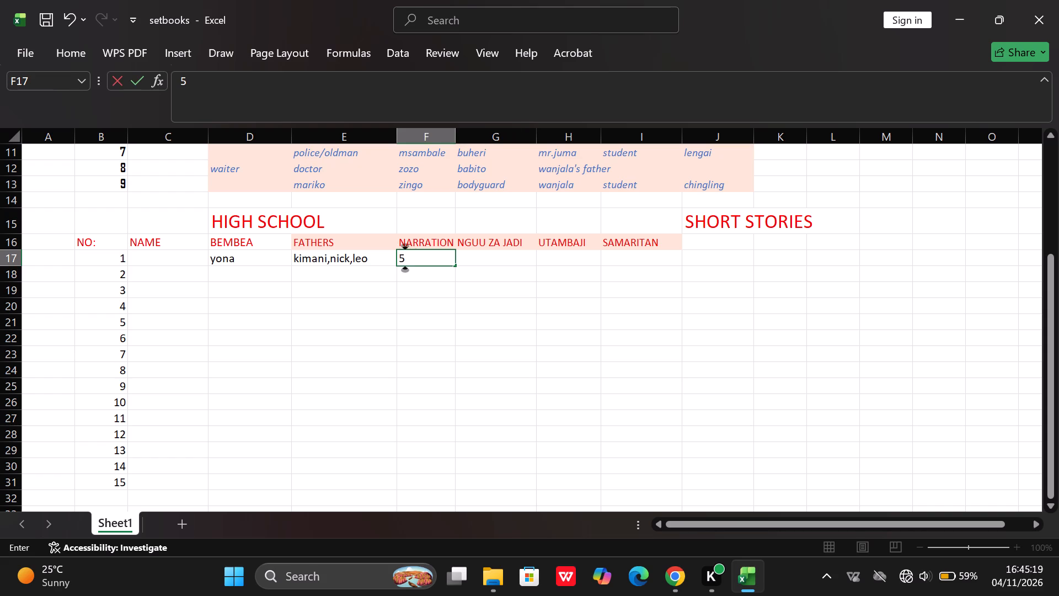
key("comma")
key("7")
type(",2")
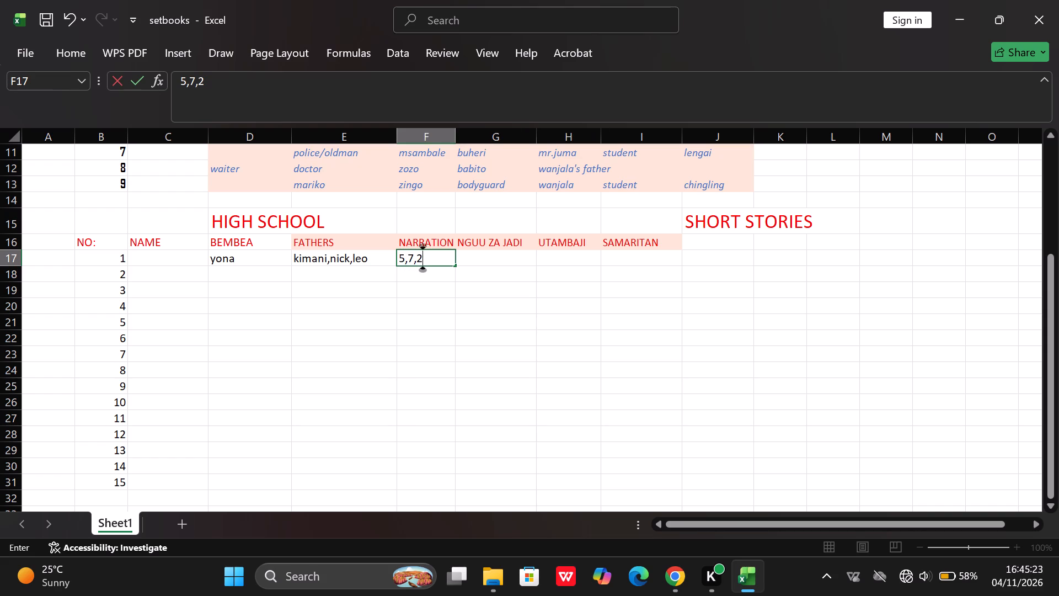
left_click(482, 262)
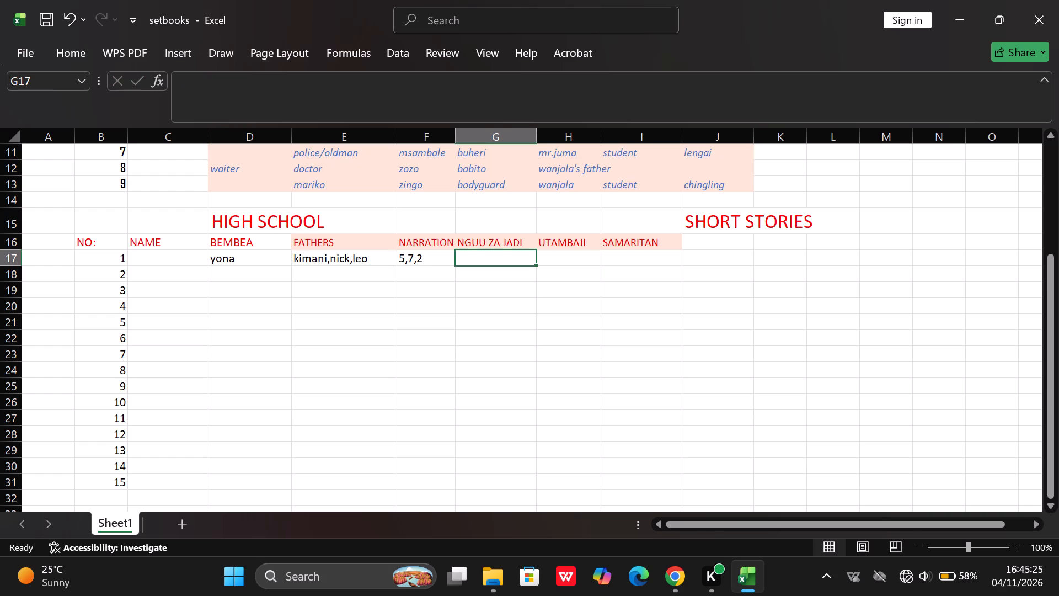
Narrow column E to fit the FATHERS entry kimani,nick,leo closely.
left_click_drag(397, 137, 395, 137)
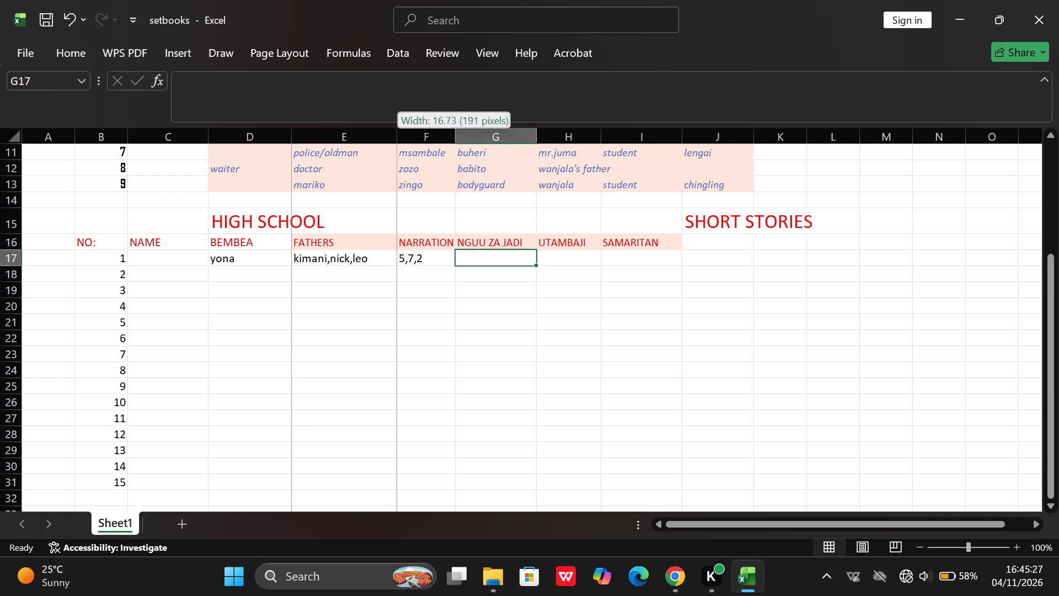
left_click_drag(395, 137, 375, 142)
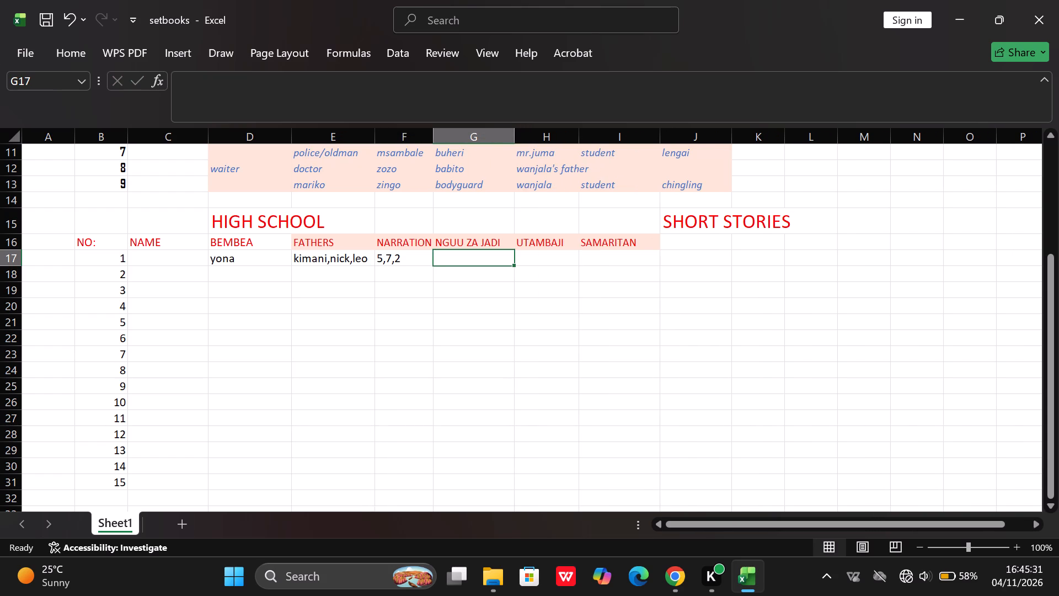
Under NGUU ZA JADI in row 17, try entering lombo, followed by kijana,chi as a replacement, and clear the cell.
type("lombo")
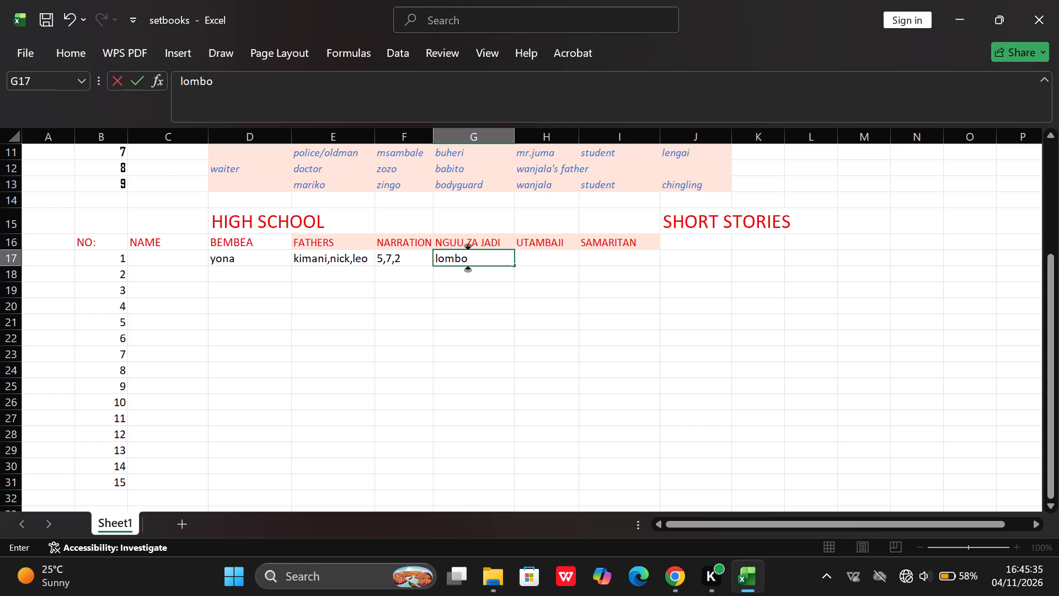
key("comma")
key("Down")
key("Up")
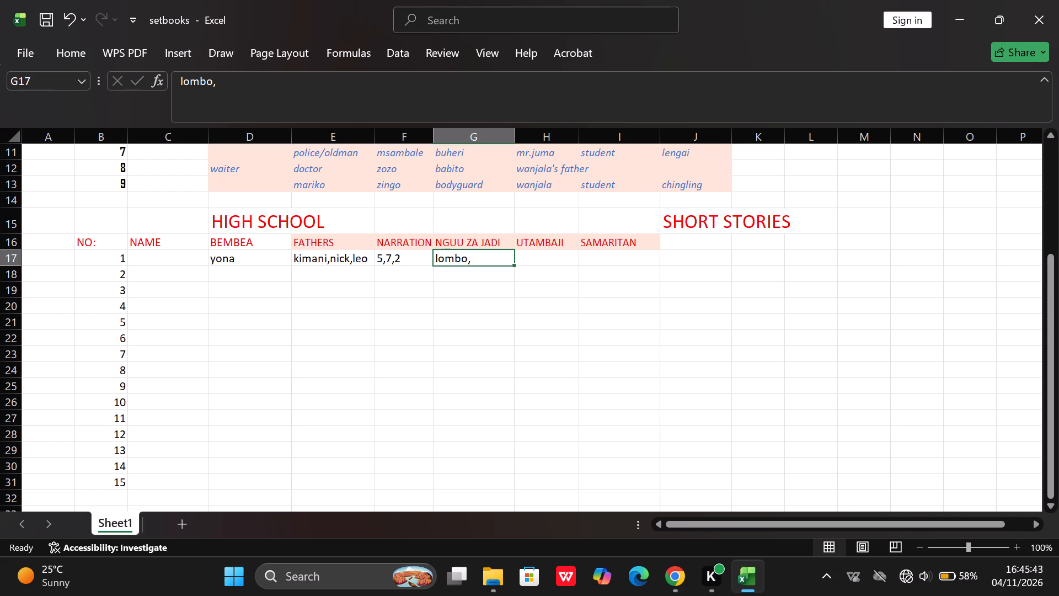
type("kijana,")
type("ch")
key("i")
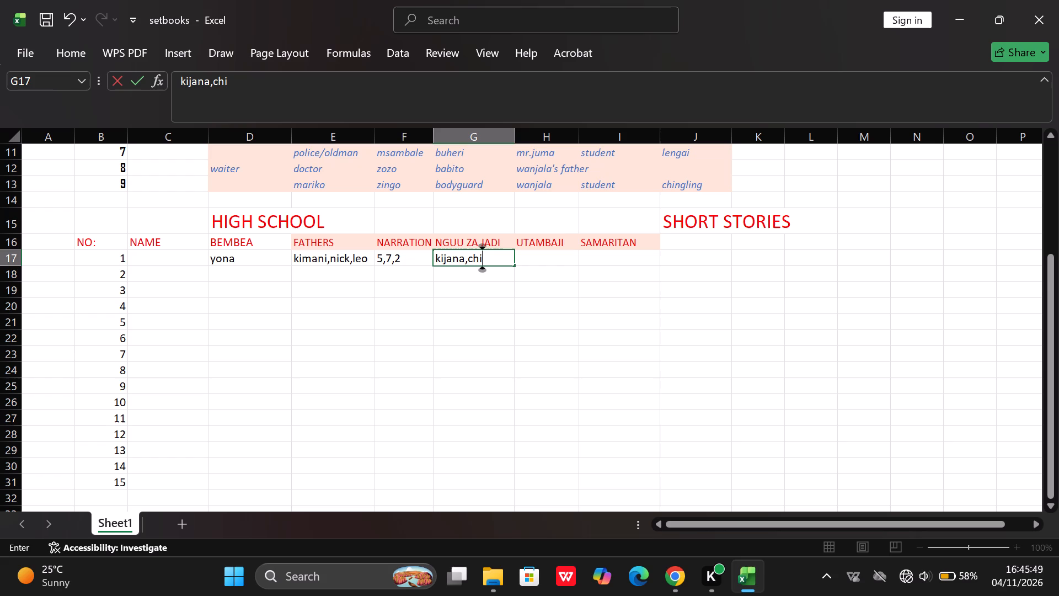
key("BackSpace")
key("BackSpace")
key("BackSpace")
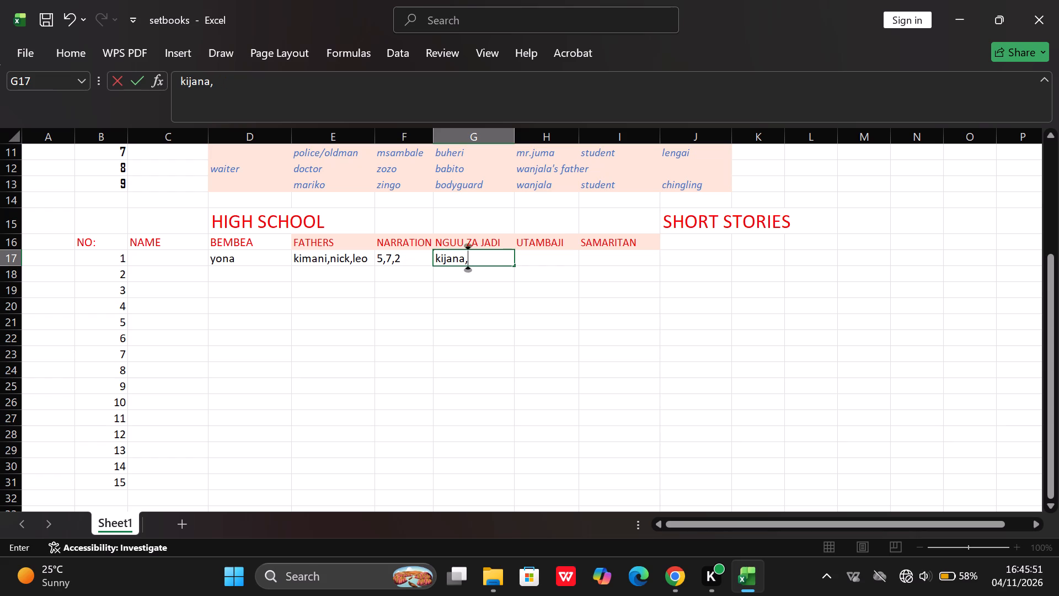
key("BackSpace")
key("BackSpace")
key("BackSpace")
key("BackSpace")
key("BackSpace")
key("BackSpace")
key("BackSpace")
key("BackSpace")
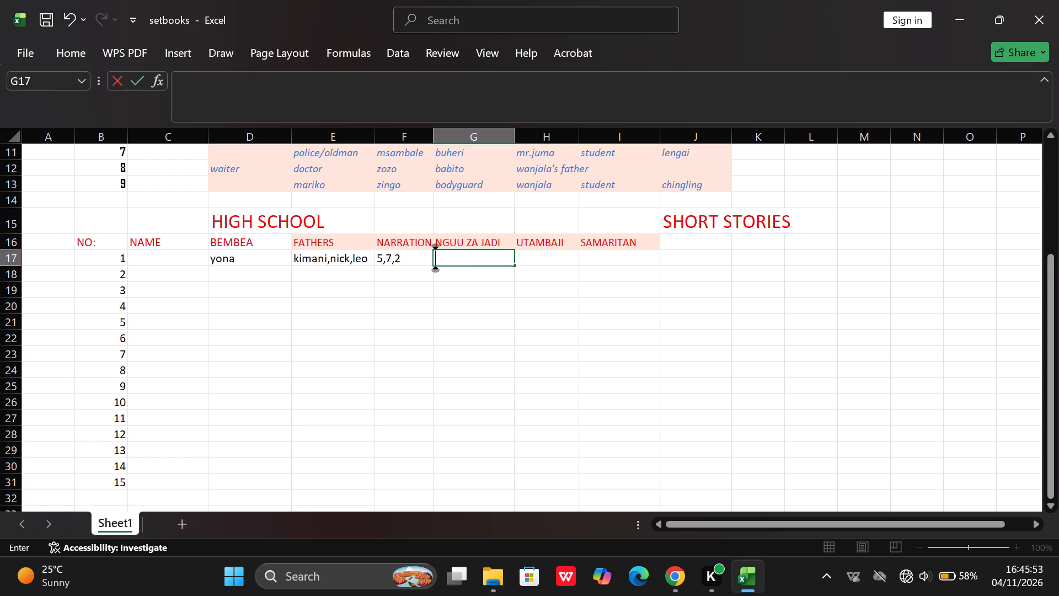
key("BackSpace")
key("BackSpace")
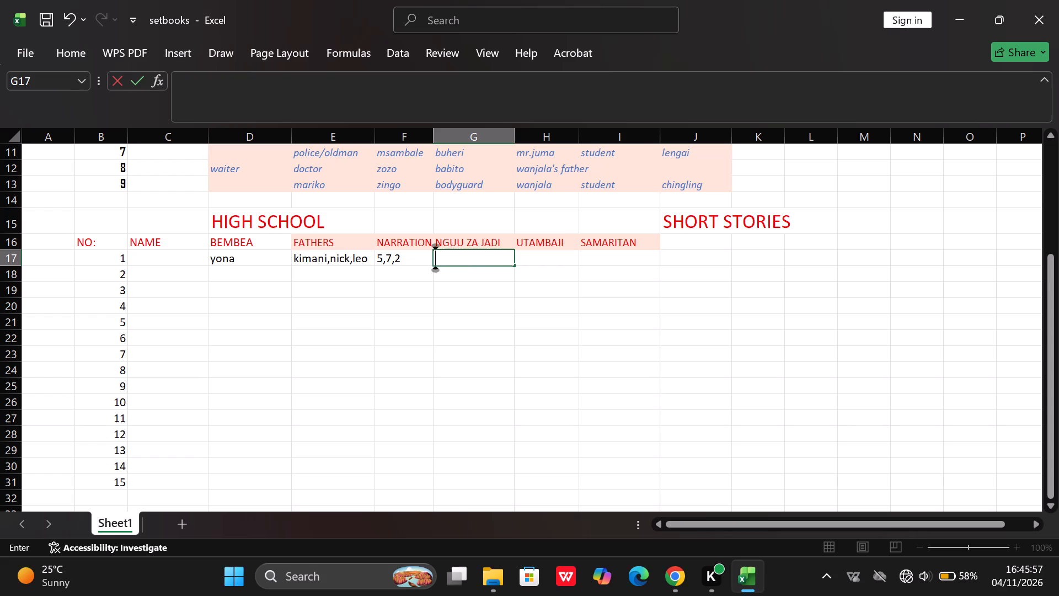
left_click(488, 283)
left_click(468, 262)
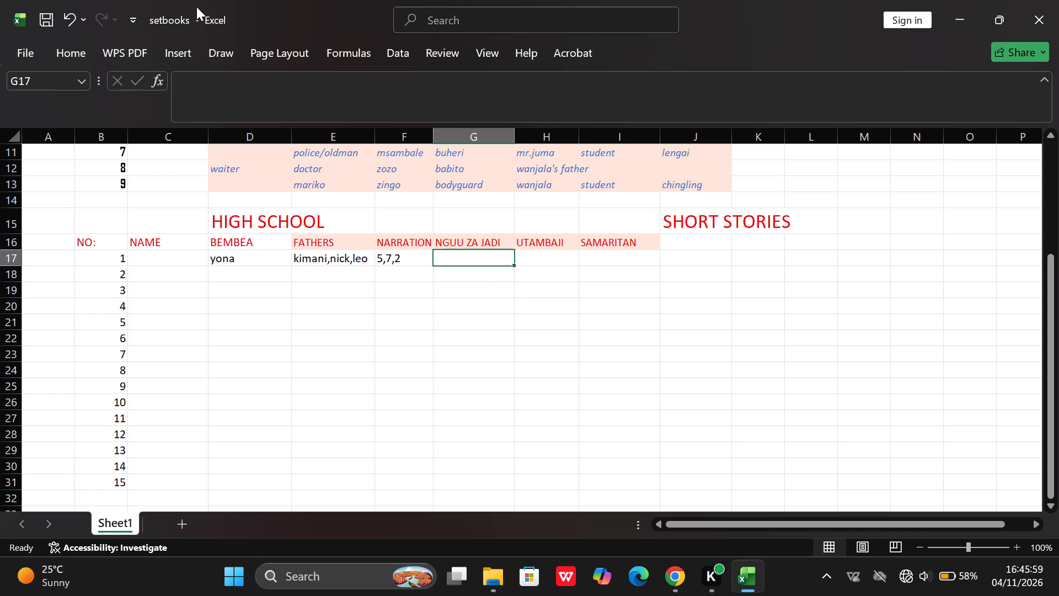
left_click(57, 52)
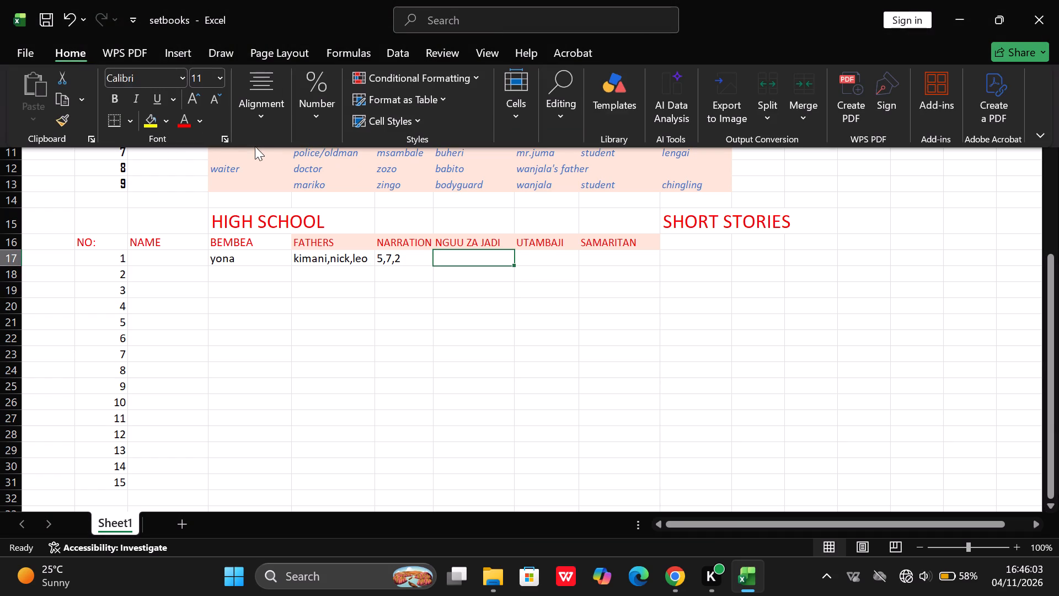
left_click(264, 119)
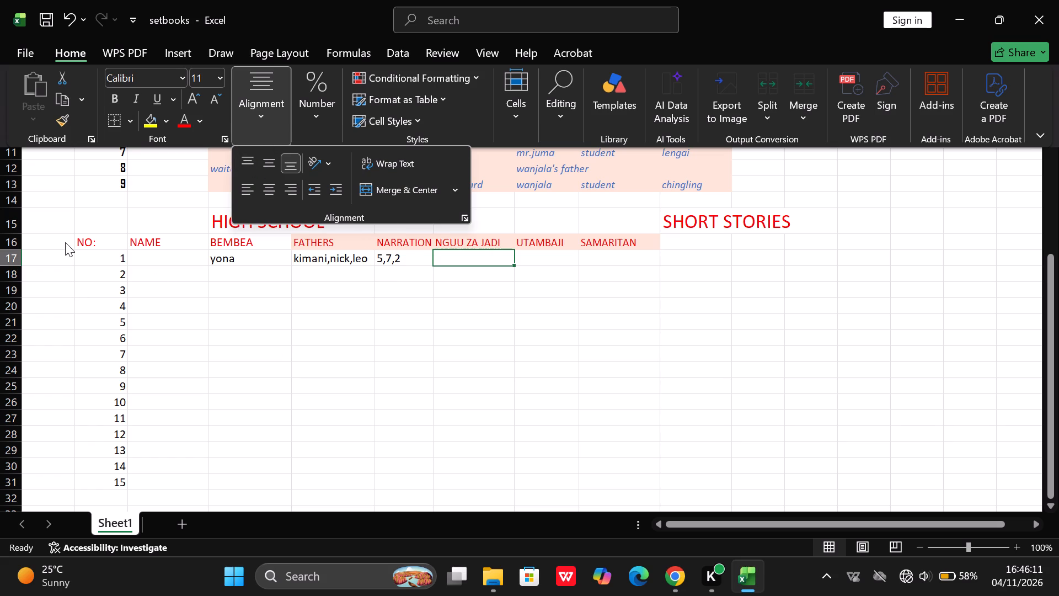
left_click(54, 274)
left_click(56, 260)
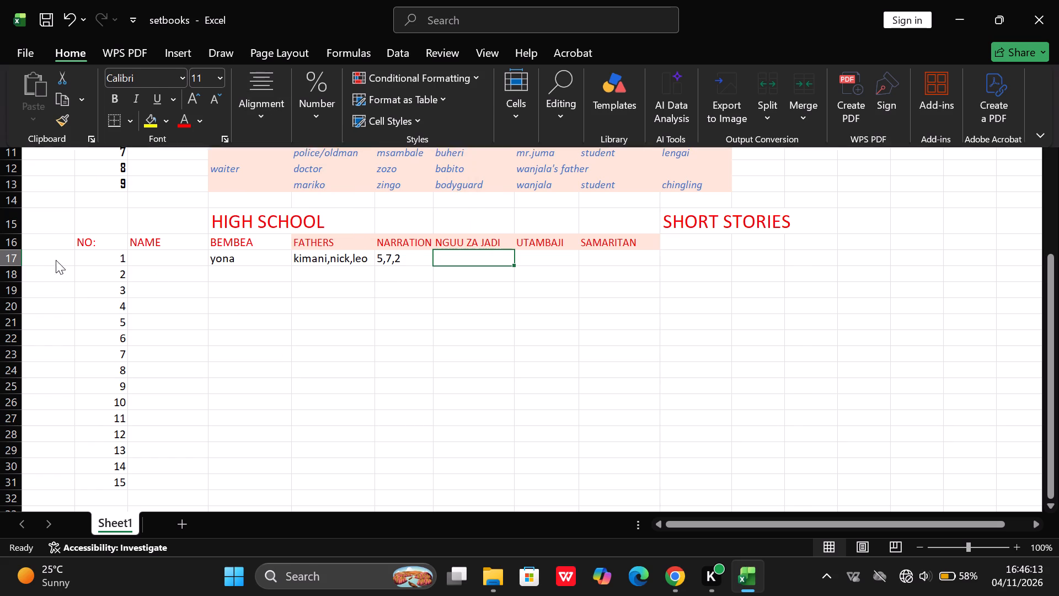
Increase the height of row 17 to a little over twice that of the rows below it.
left_click(40, 258)
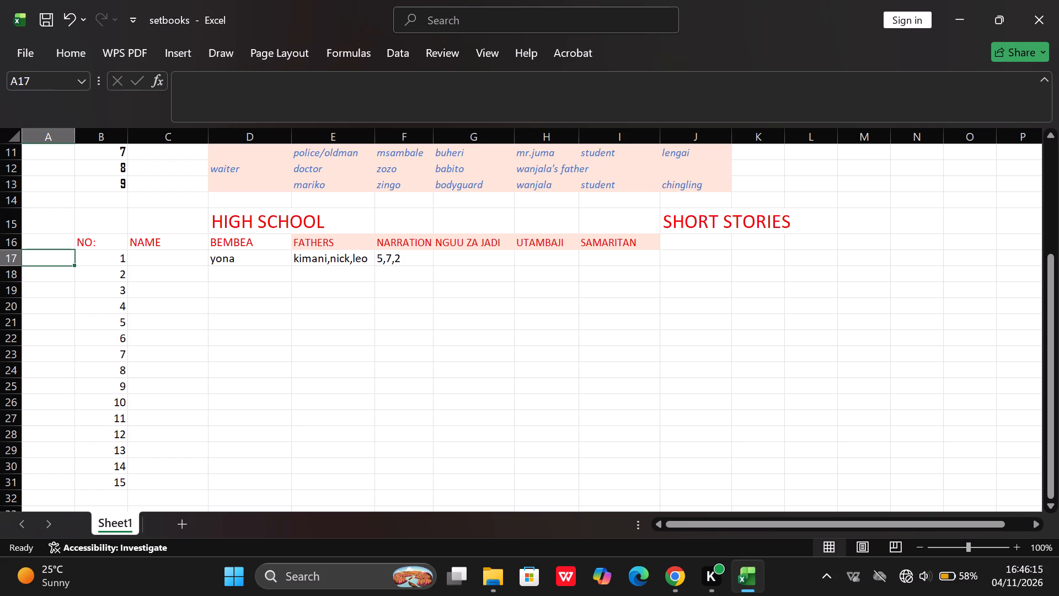
left_click_drag(19, 265, 19, 290)
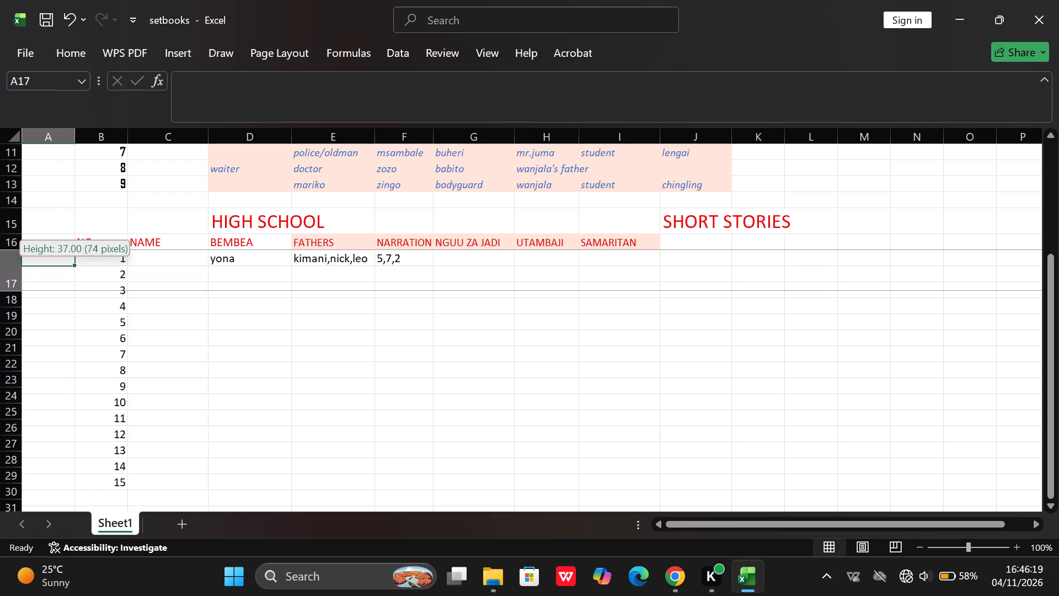
left_click_drag(19, 290, 19, 286)
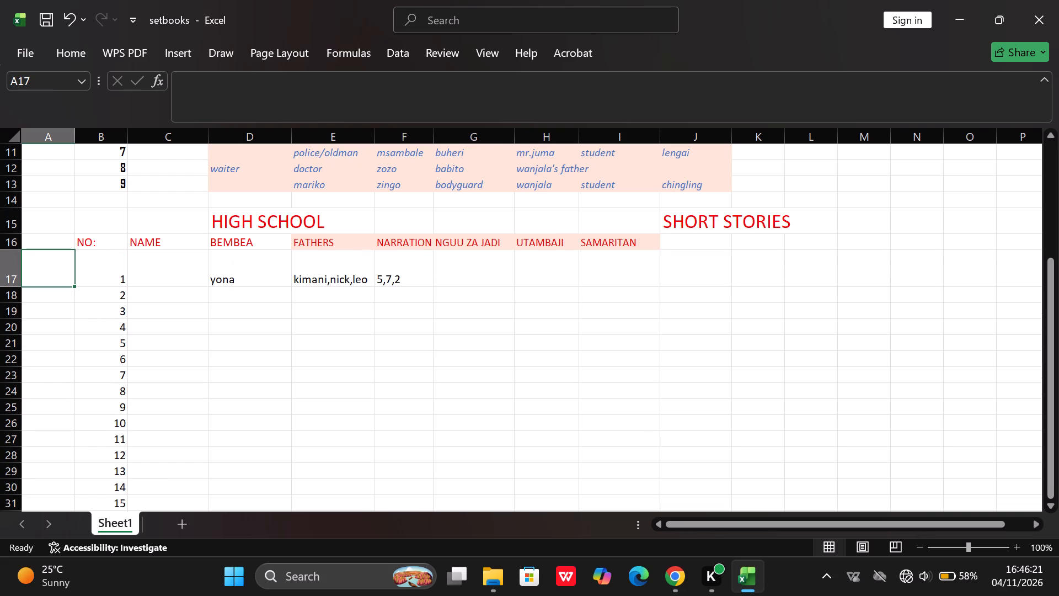
Top-align the row 17 cells from NO: through NARRATION (B17:F17).
left_click_drag(94, 278, 147, 273)
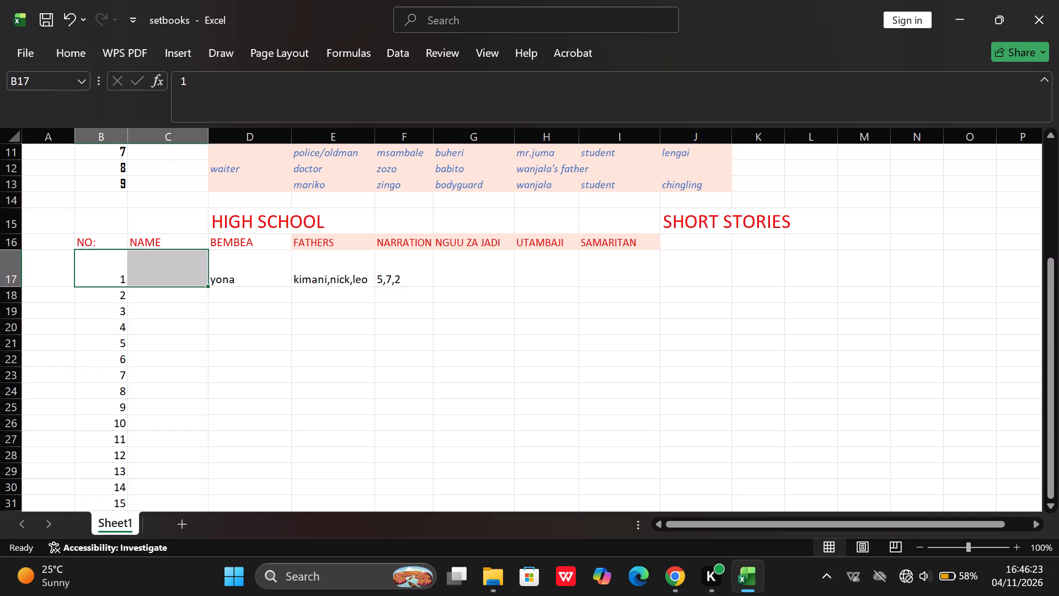
left_click_drag(147, 273, 409, 278)
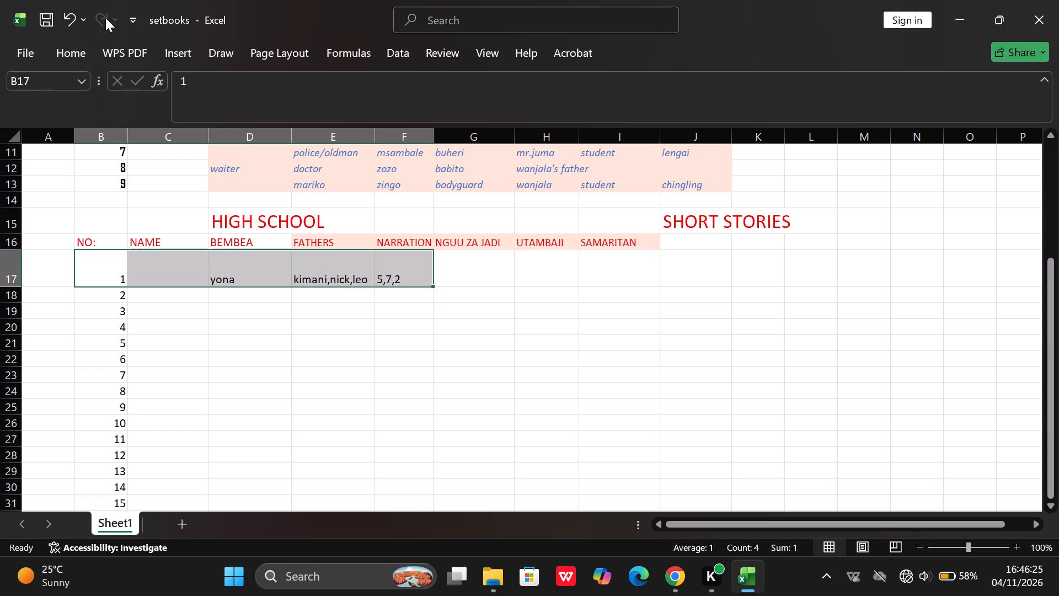
left_click(73, 52)
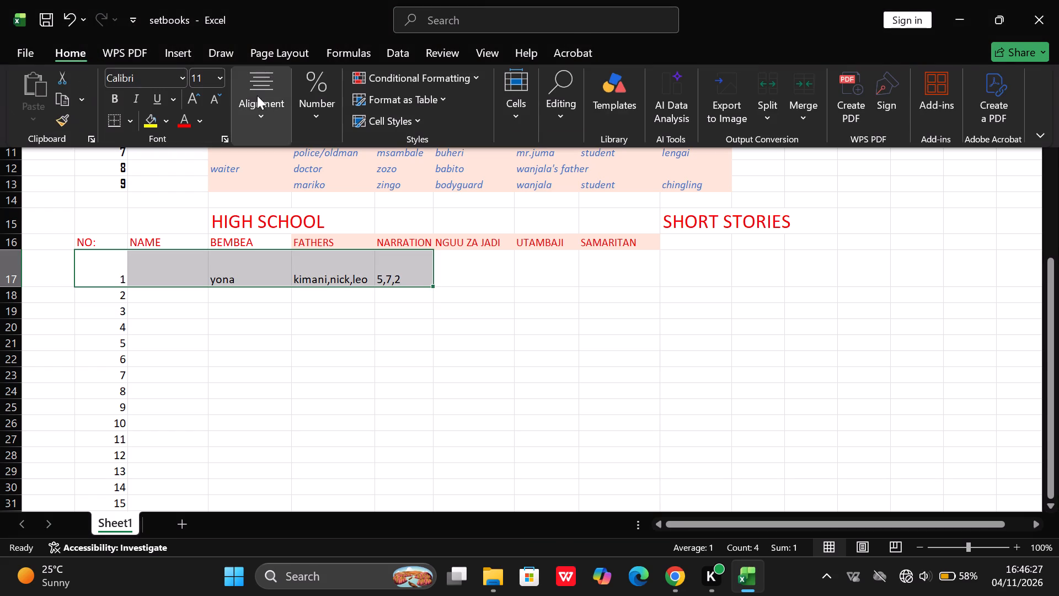
left_click(277, 123)
left_click(250, 155)
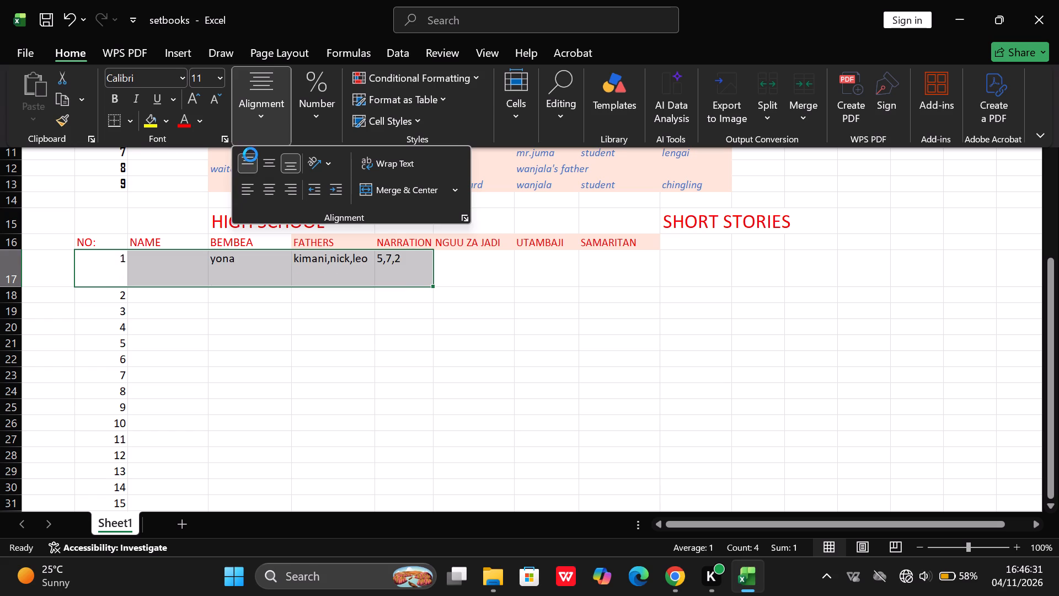
left_click(117, 268)
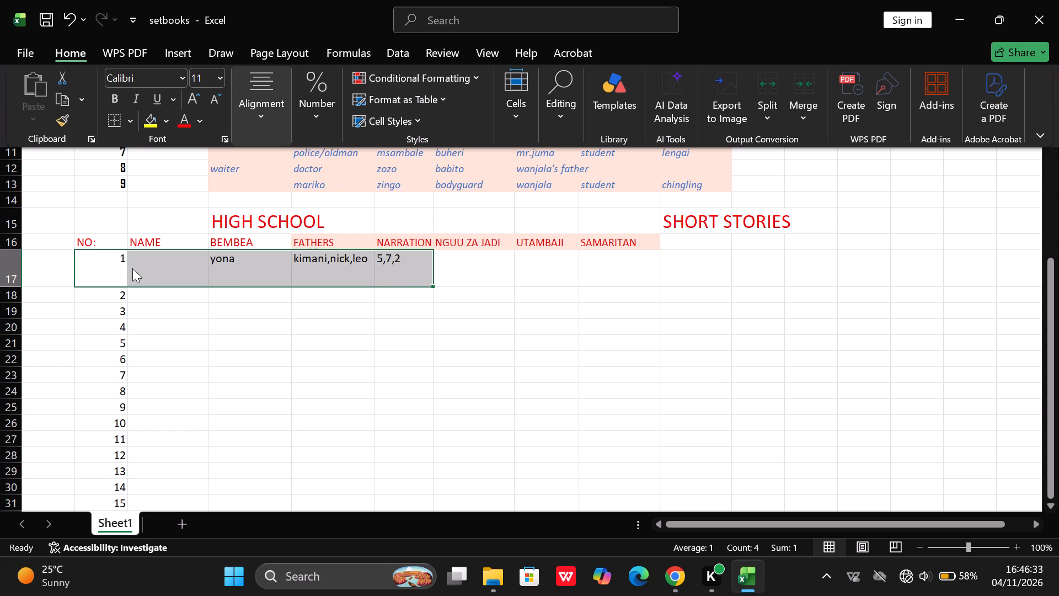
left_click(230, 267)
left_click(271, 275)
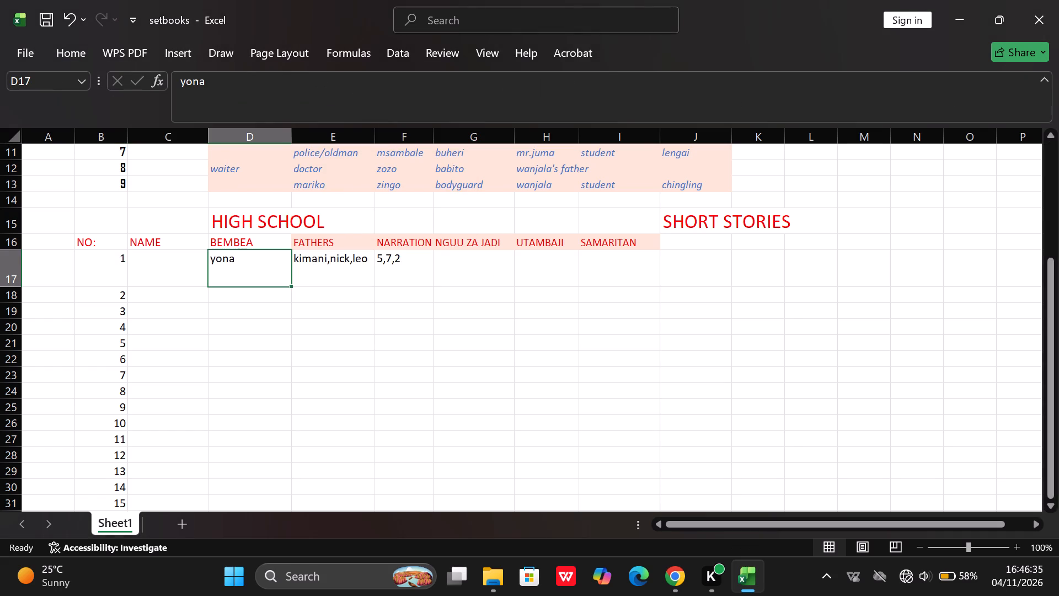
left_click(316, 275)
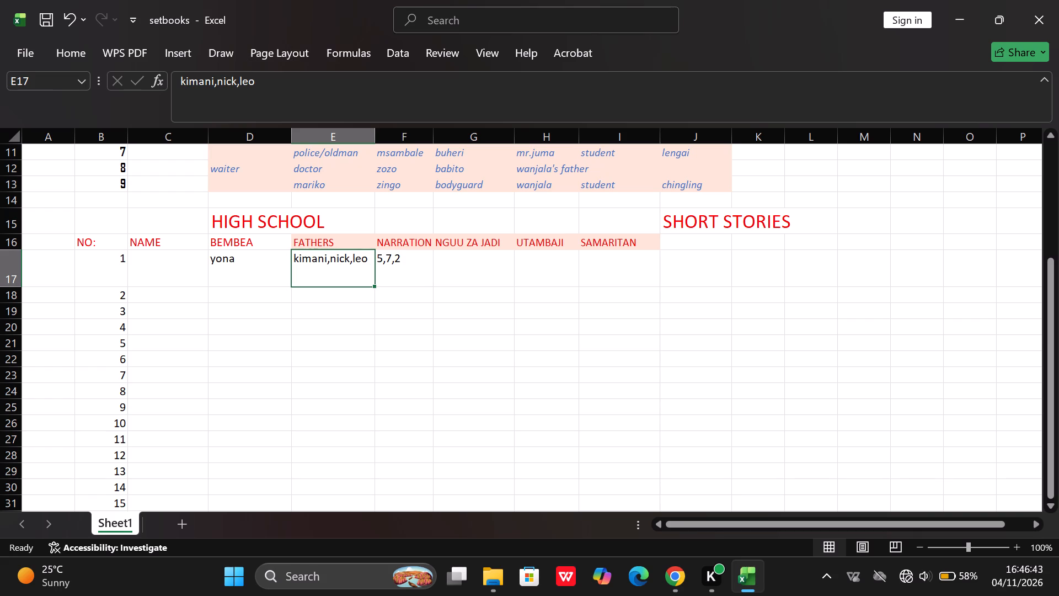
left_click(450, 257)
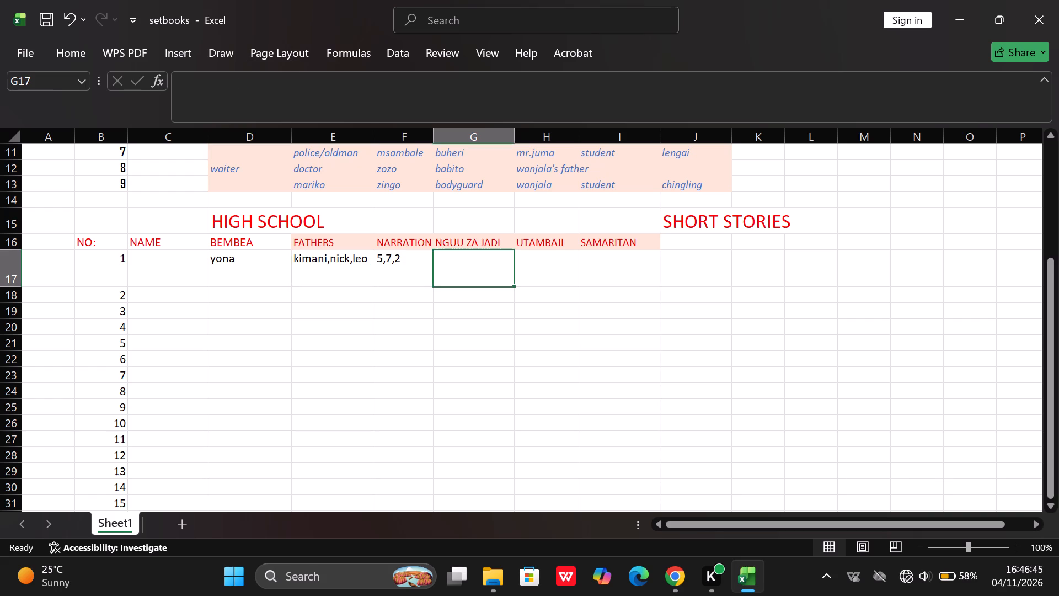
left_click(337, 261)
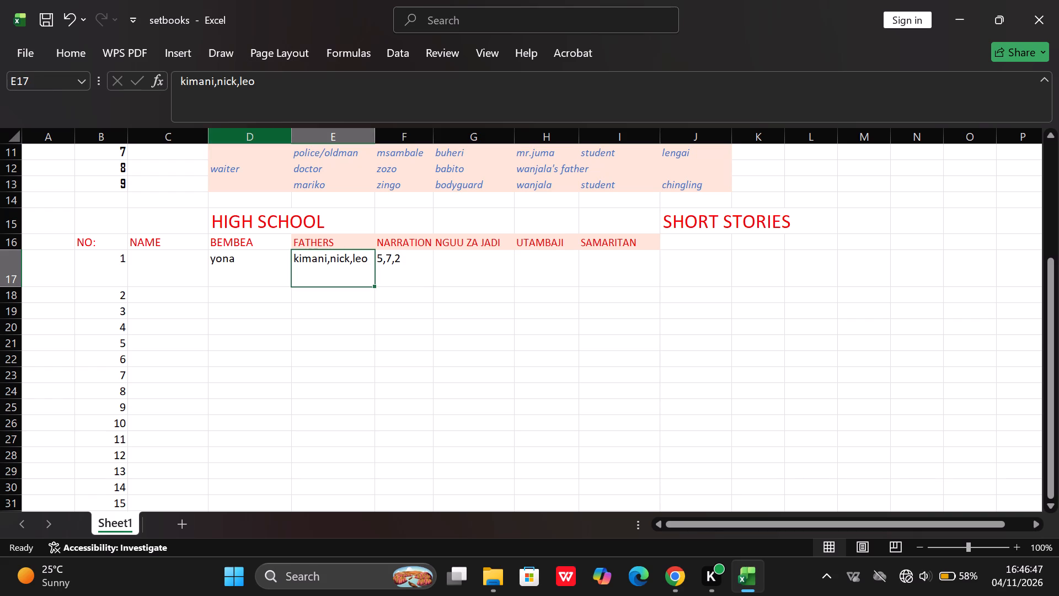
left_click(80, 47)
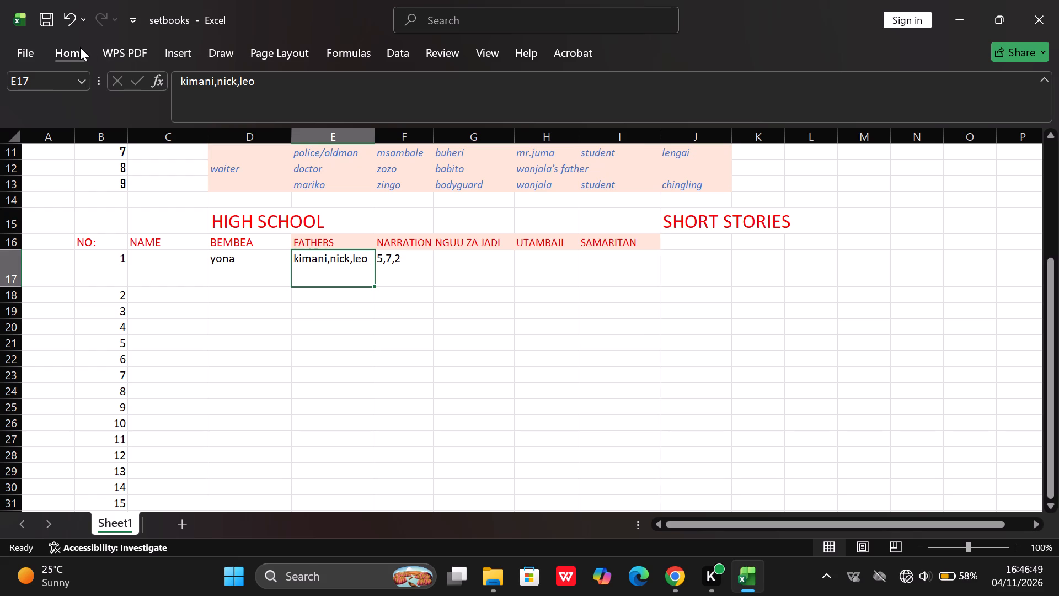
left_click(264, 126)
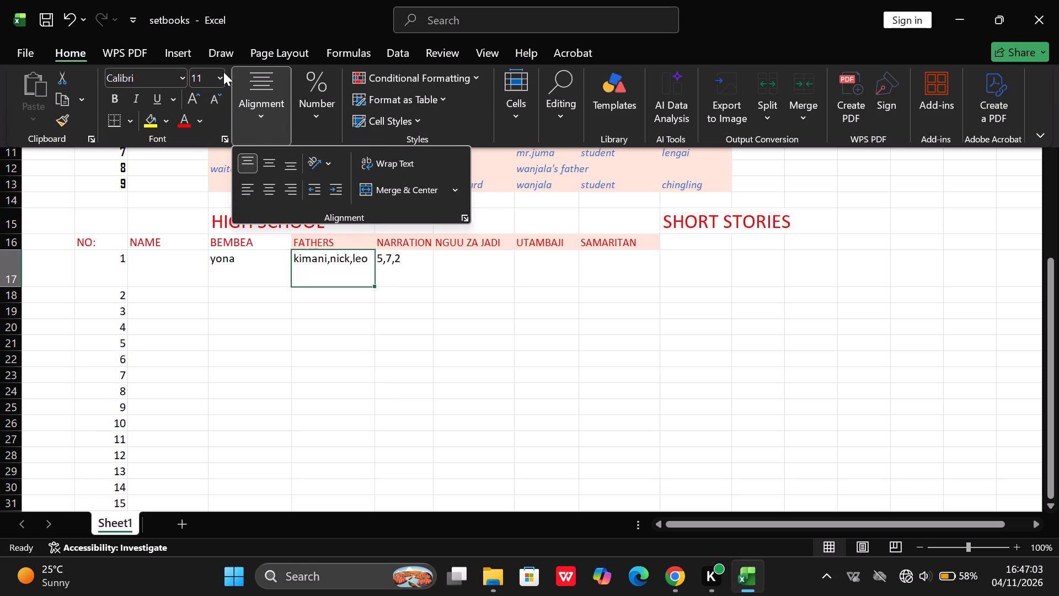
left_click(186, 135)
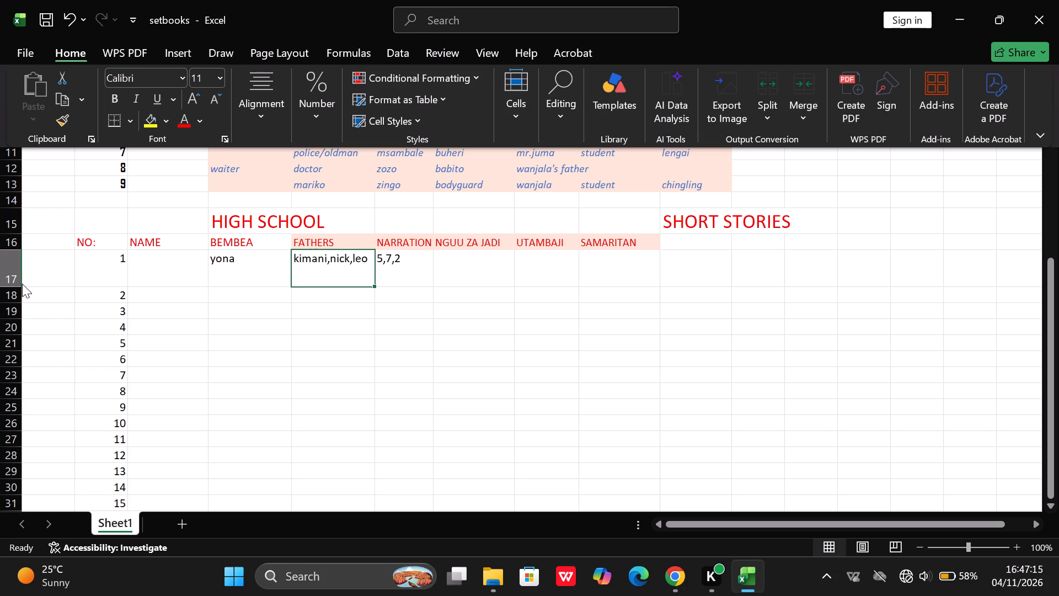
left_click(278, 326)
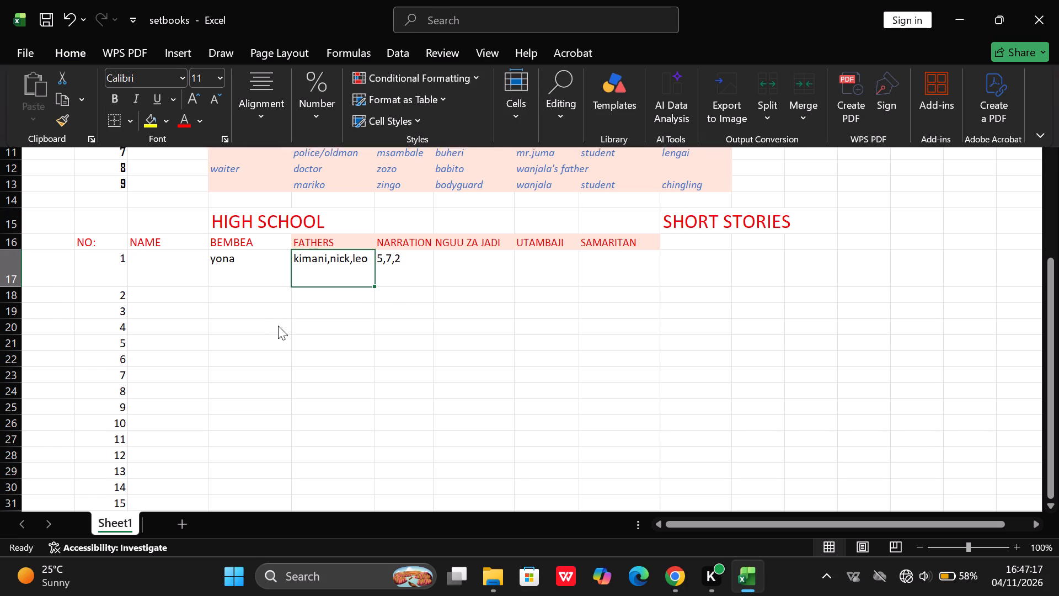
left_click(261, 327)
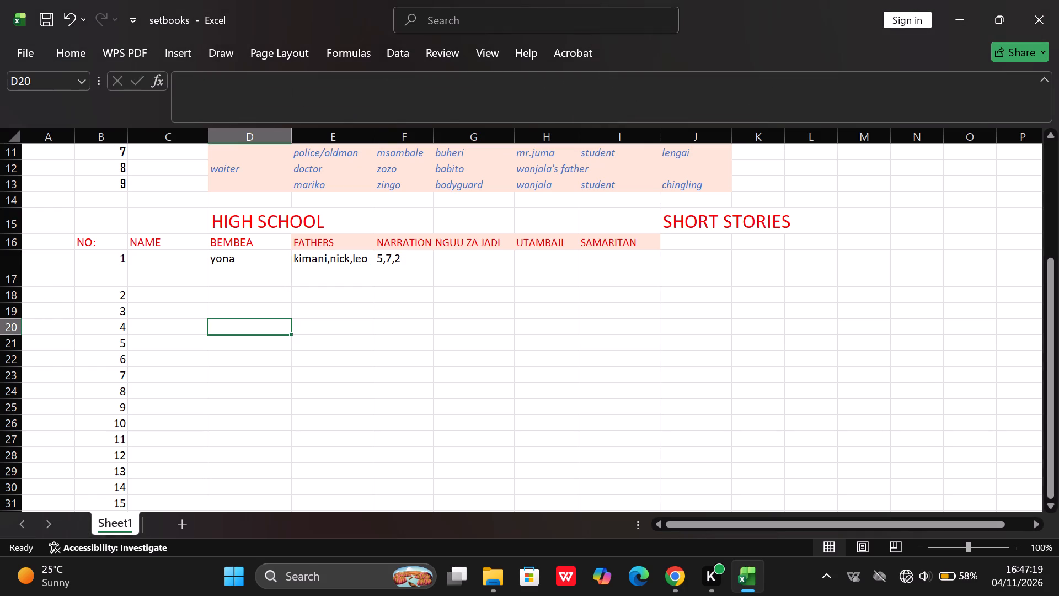
Reduce the height of row 17 to slightly more than that of the rows below it.
left_click_drag(22, 283, 25, 262)
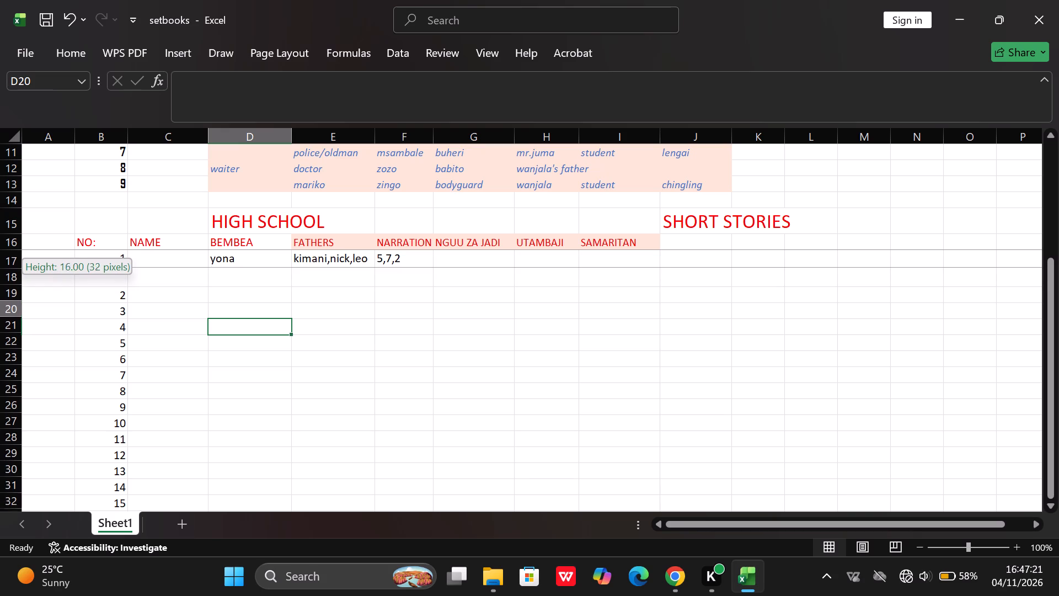
left_click_drag(25, 262, 25, 267)
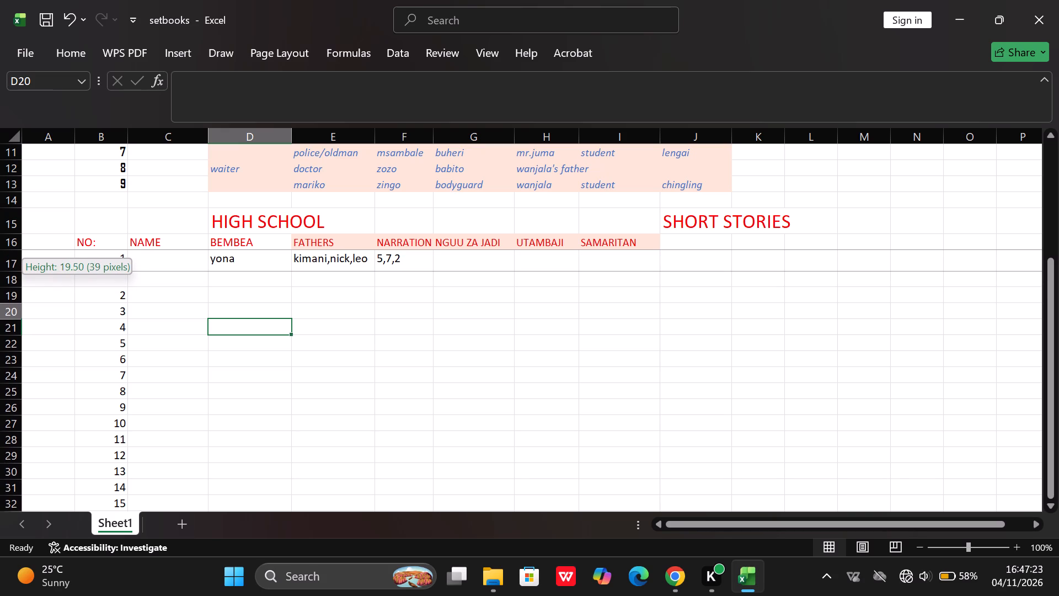
left_click_drag(25, 267, 25, 265)
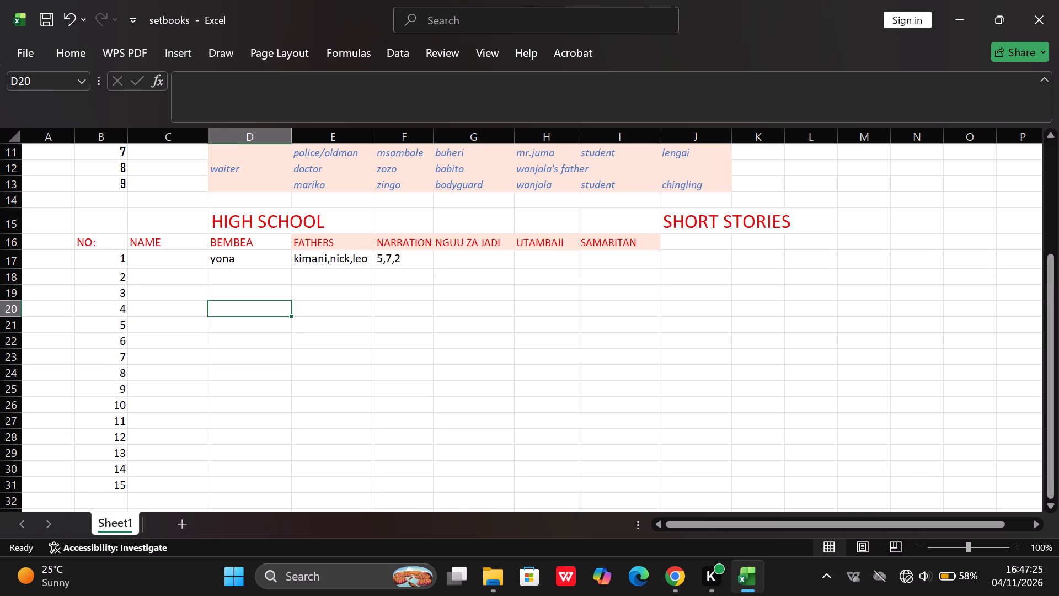
Enter lombo,kijana under NGUU ZA JADI in row 17 (G17), keeping the cell open for editing.
left_click(450, 260)
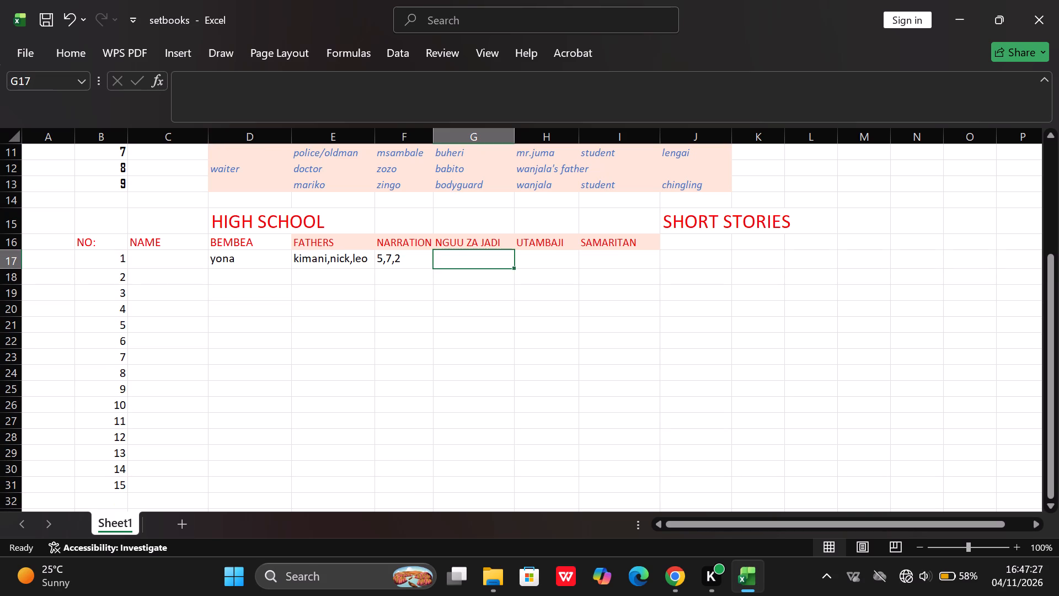
type("lomn")
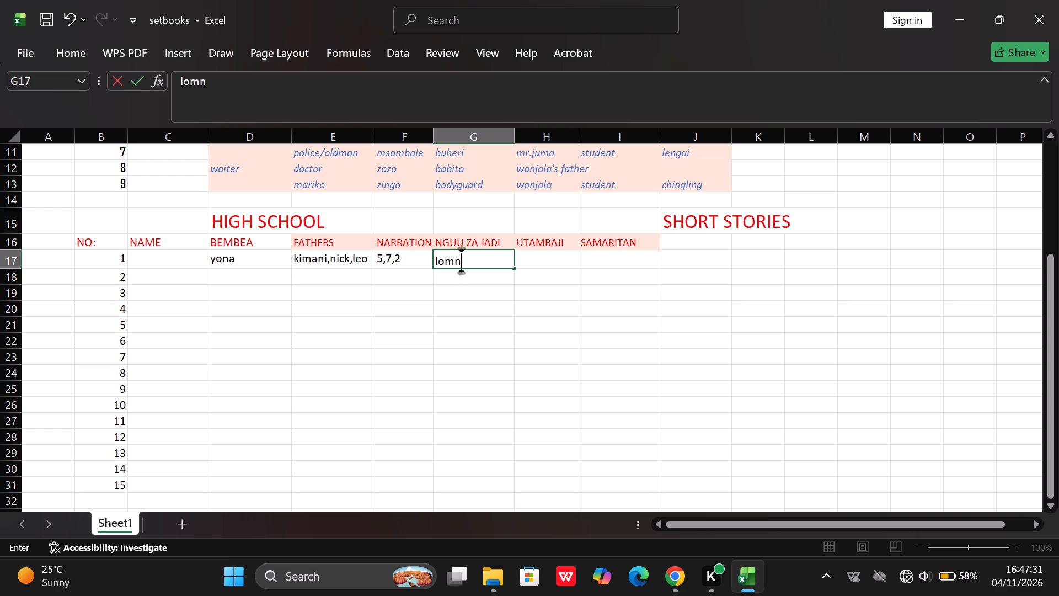
key("BackSpace")
type("bo")
key("comma")
type("kij")
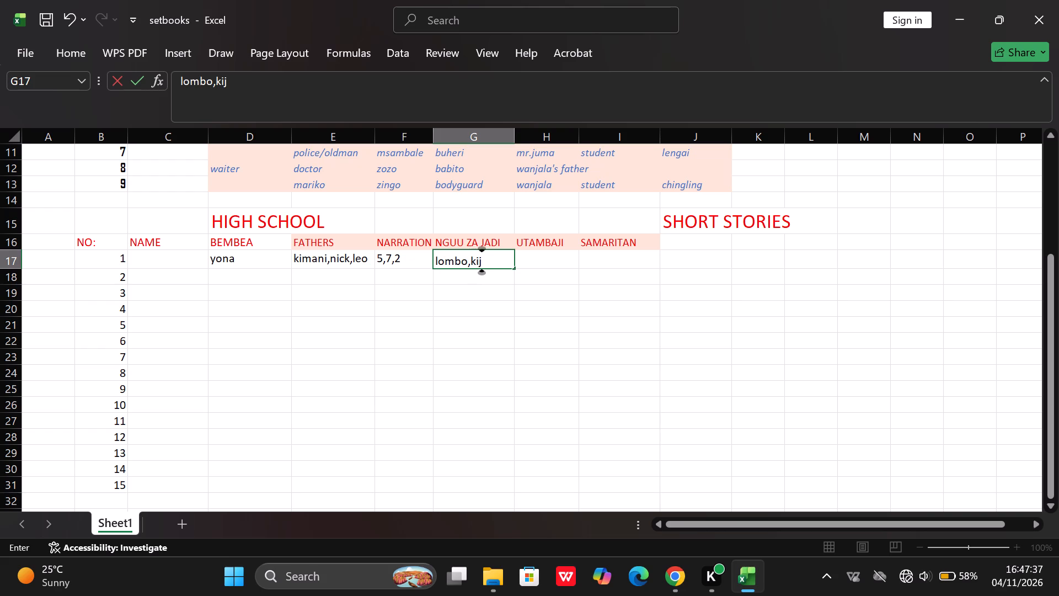
type("ana")
Set the font size of the lombo,kijana text in G17 to 9.
left_click_drag(503, 264, 249, 253)
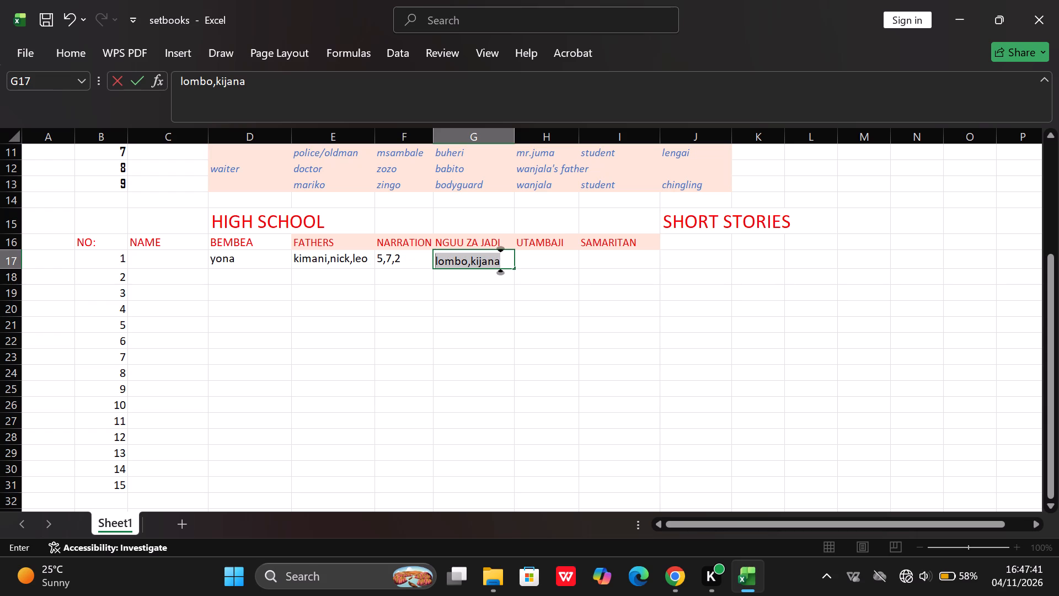
left_click_drag(249, 253, 363, 270)
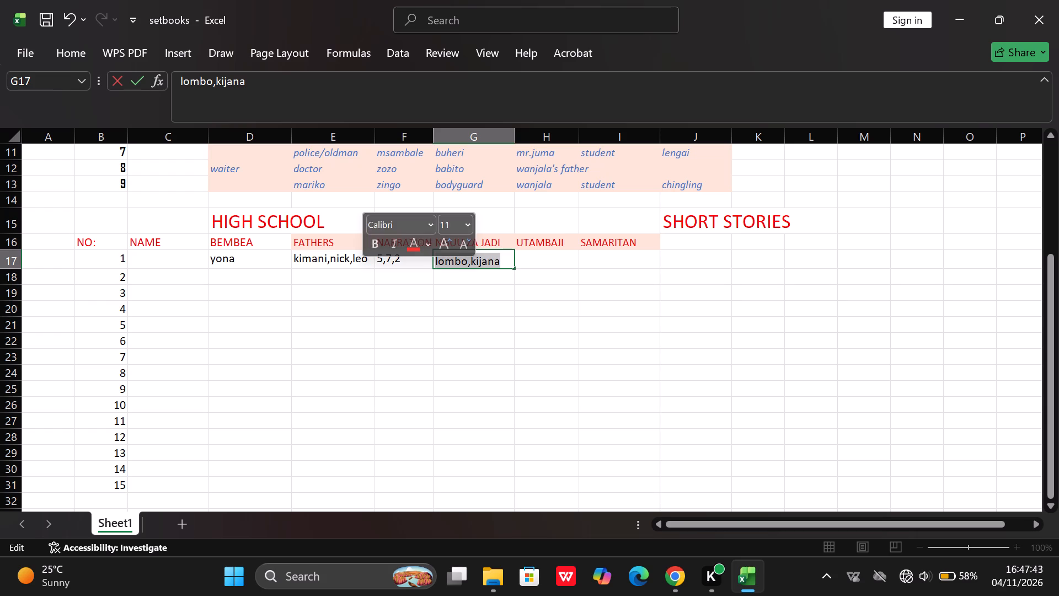
left_click(429, 223)
left_click(429, 223)
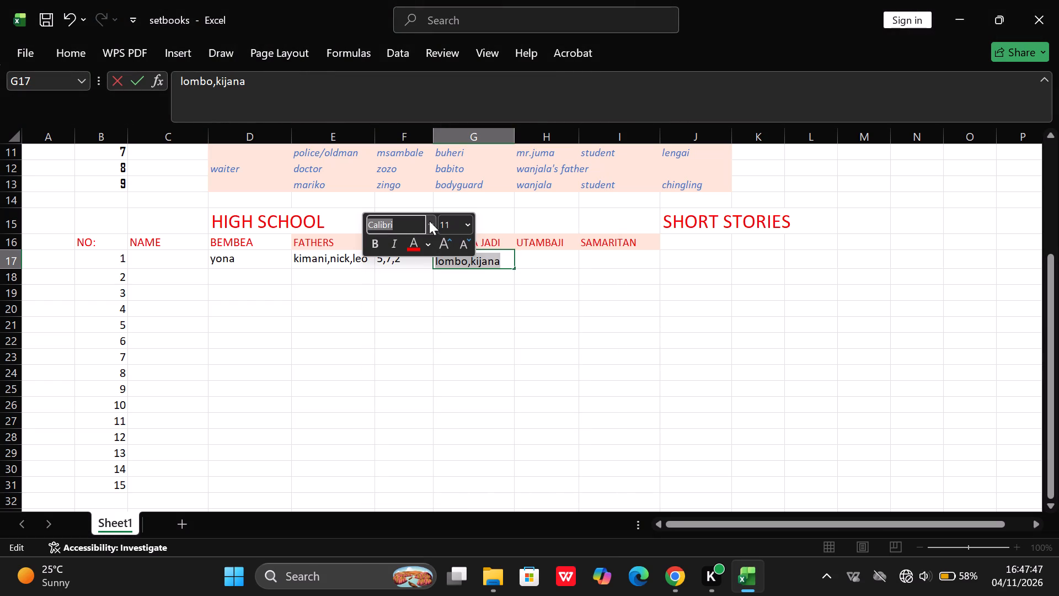
left_click(430, 221)
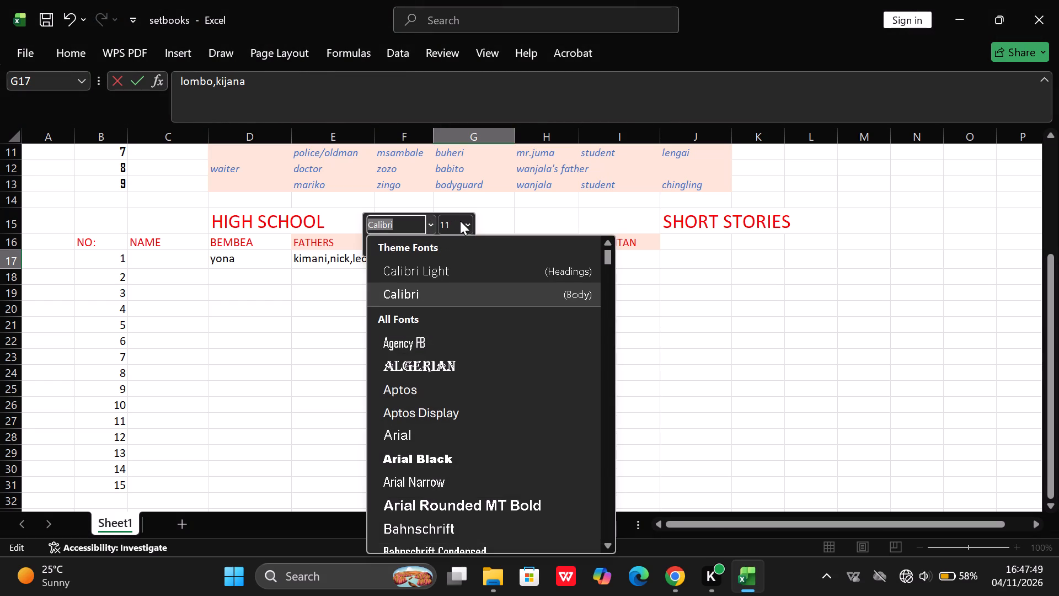
left_click(468, 221)
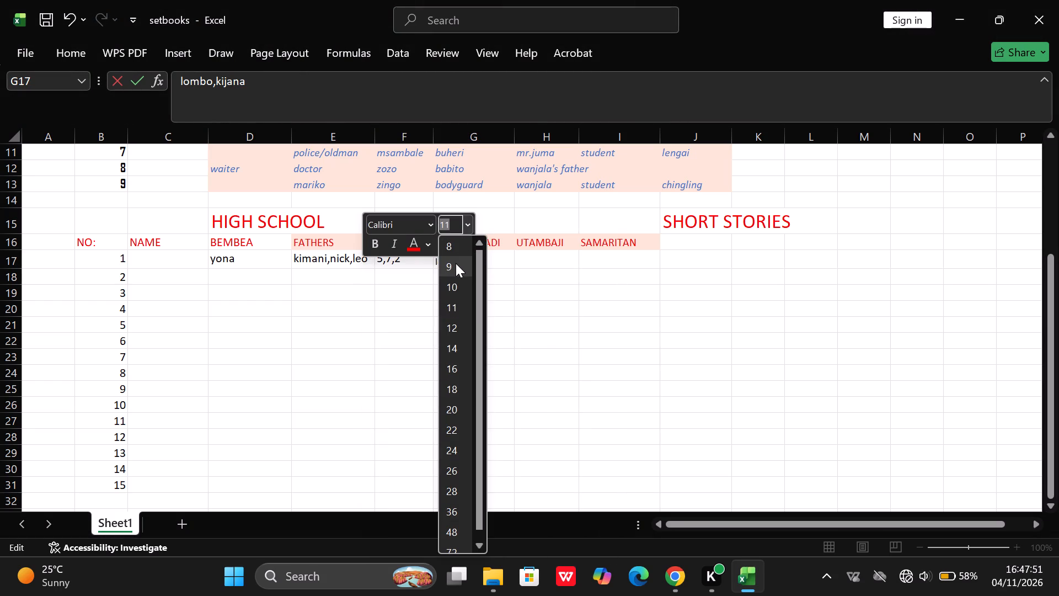
left_click(456, 263)
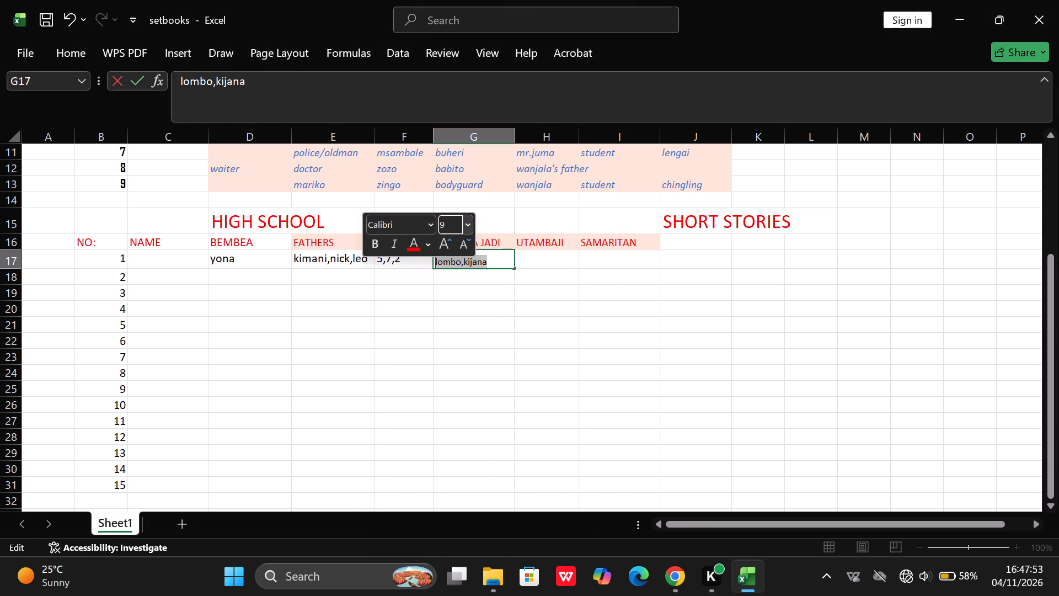
key("comma")
left_click(448, 219)
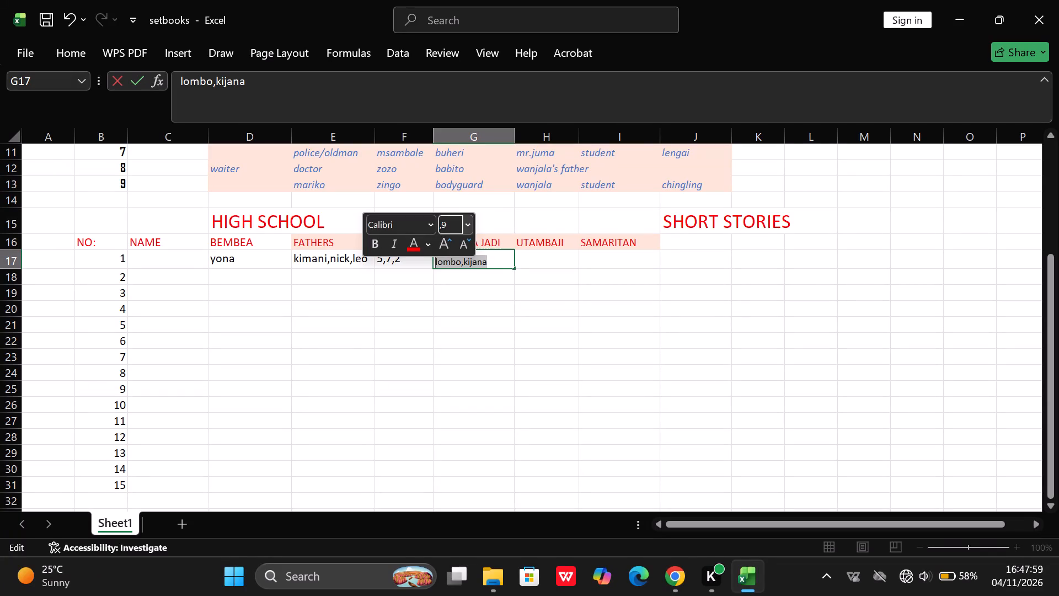
left_click(442, 224)
key("BackSpace")
Extend the G17 entry with chief mshabaha so it reads lombo,kijana,chief mshabaha.
left_click(489, 260)
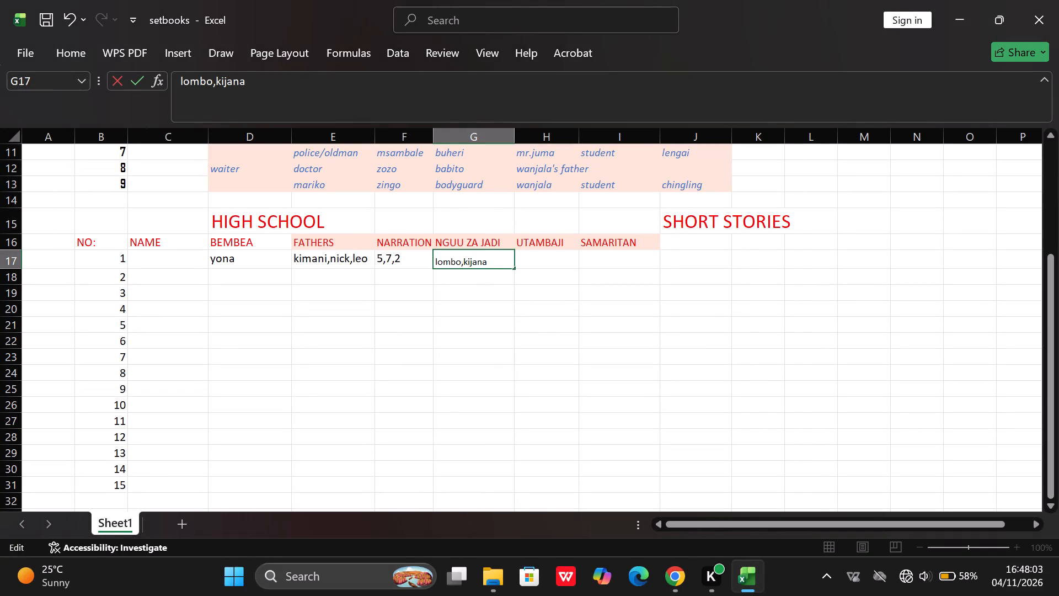
key("comma")
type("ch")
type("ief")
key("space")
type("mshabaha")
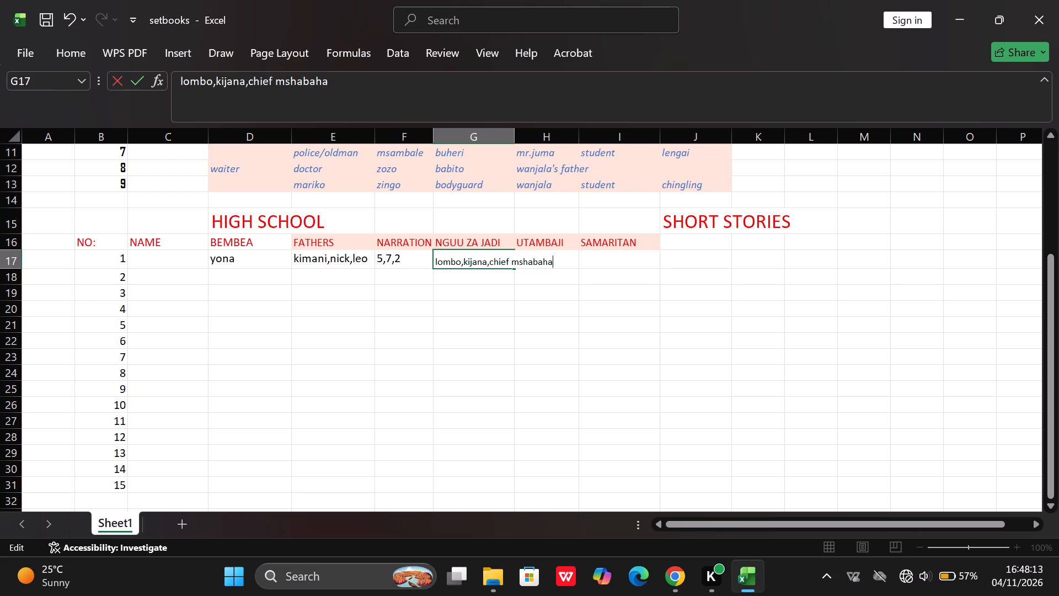
left_click(533, 305)
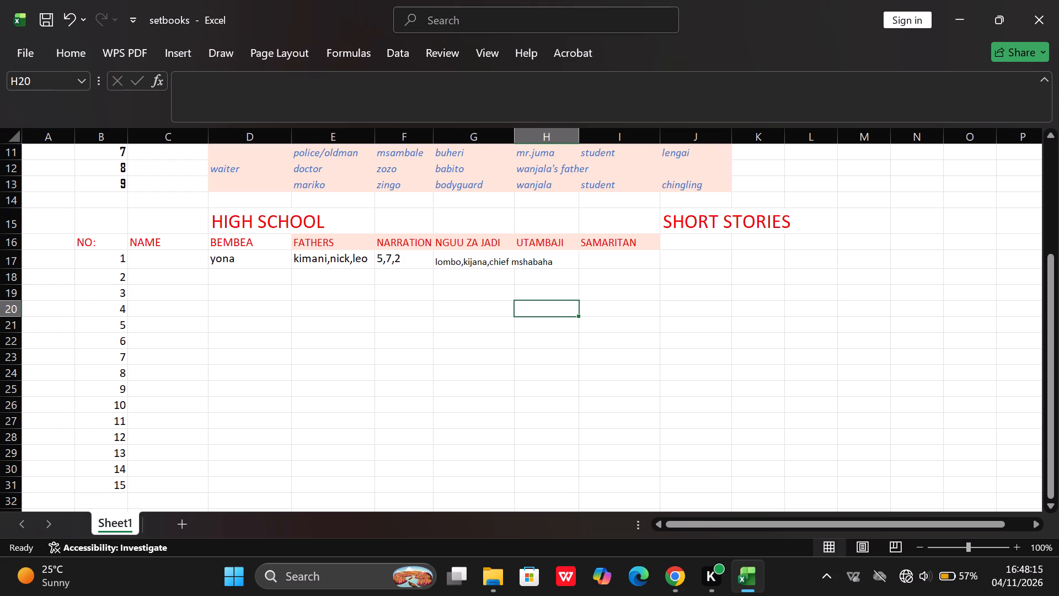
Widen column G just enough to fit the full NGUU ZA JADI entry in row 17.
left_click_drag(515, 141, 540, 141)
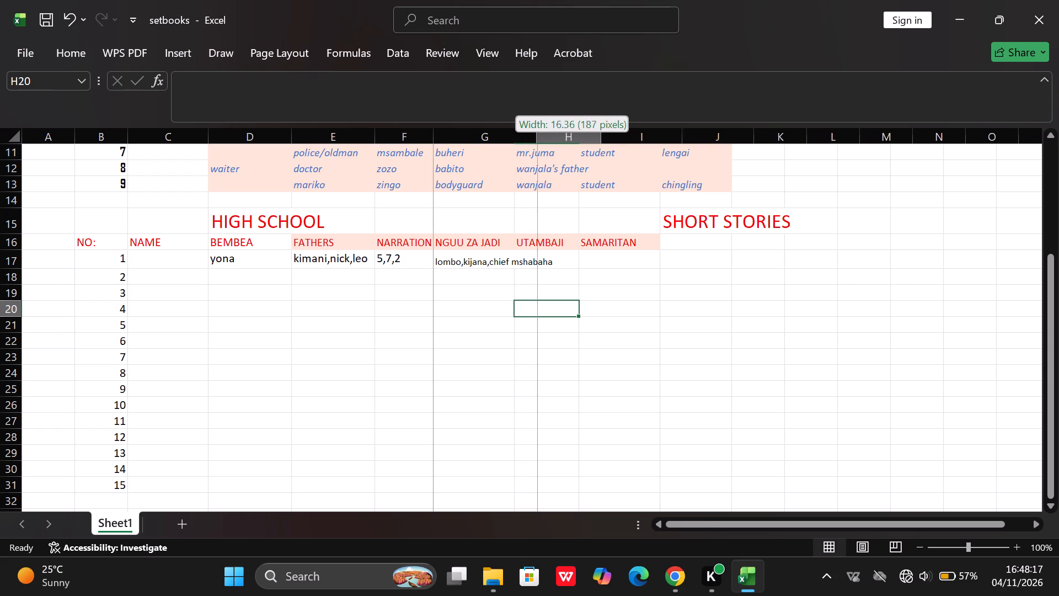
left_click_drag(540, 141, 555, 141)
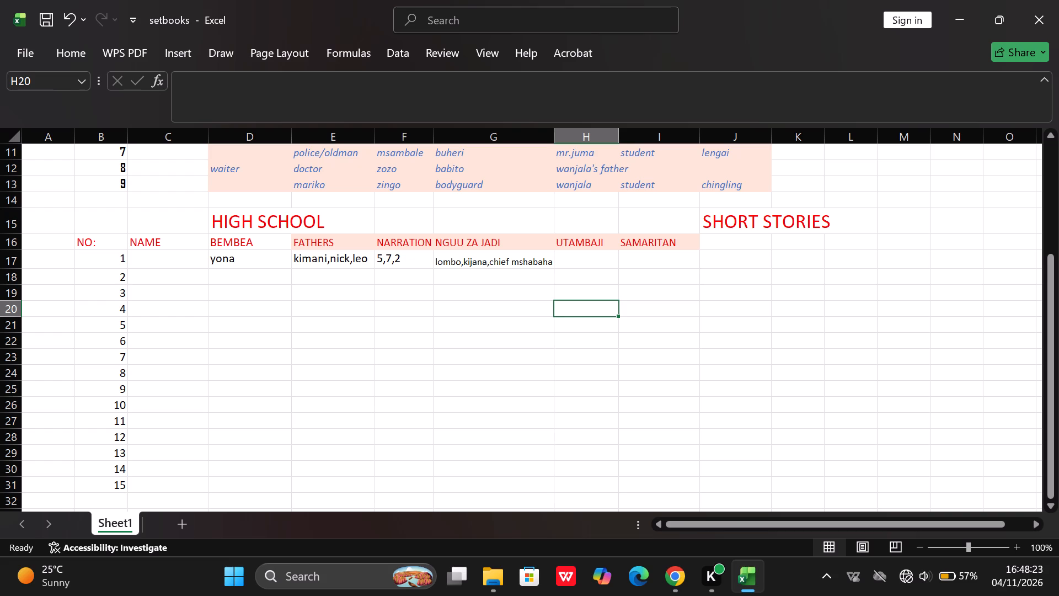
Set the font size of the row 17 entries under BEMBEA, FATHERS and NARRATION (D17:F17) to 9.
left_click_drag(421, 260, 254, 260)
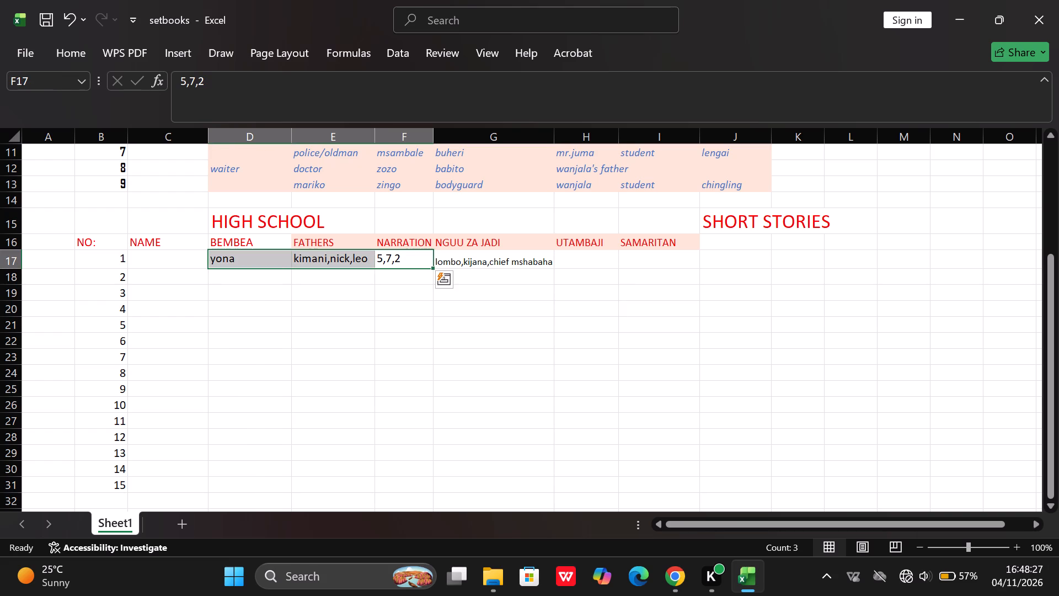
left_click(83, 56)
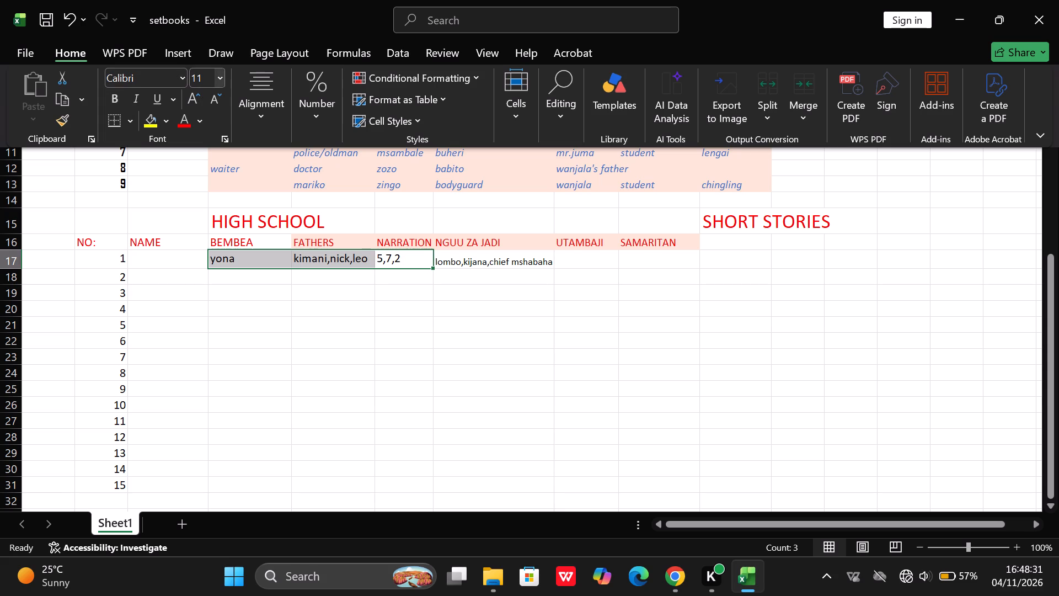
left_click(220, 78)
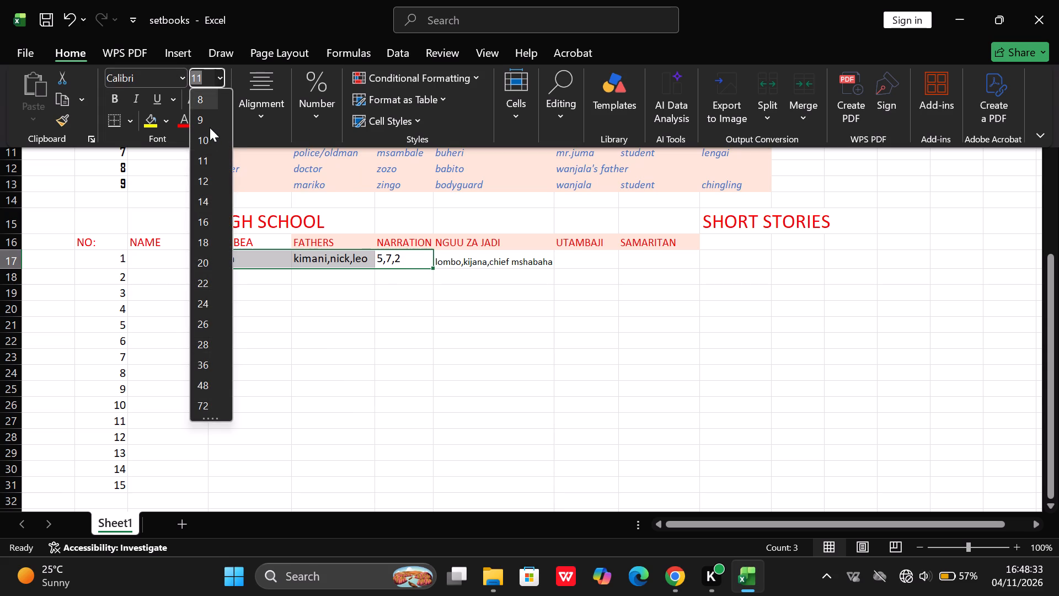
left_click(212, 120)
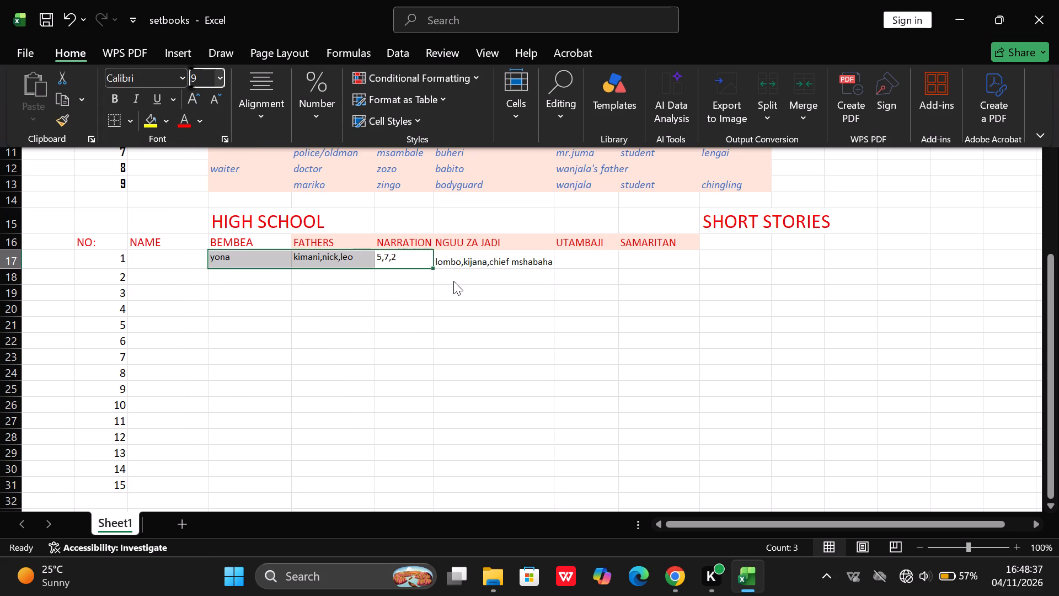
left_click(491, 292)
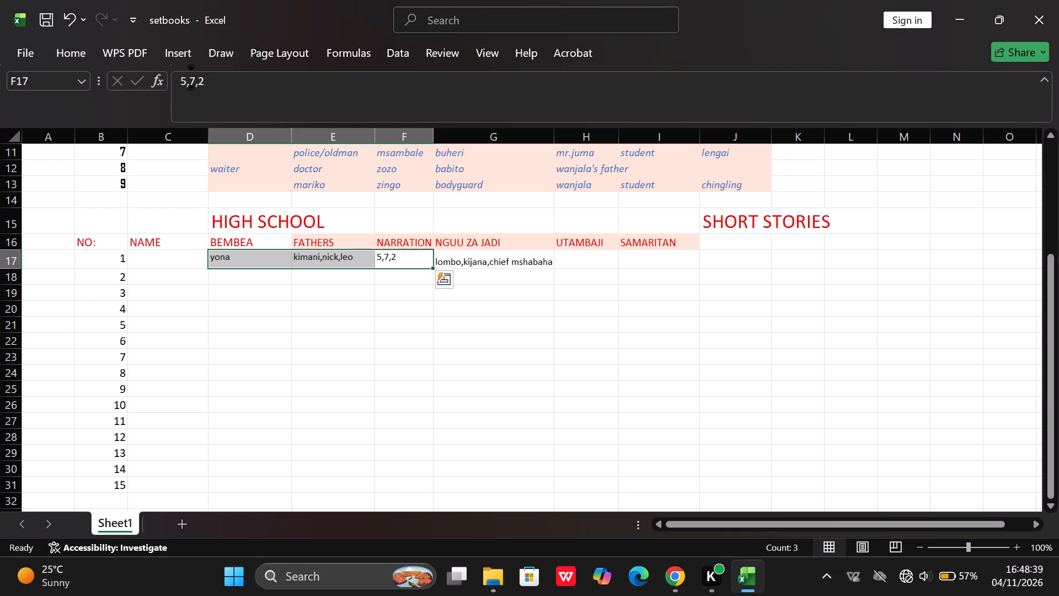
left_click(571, 250)
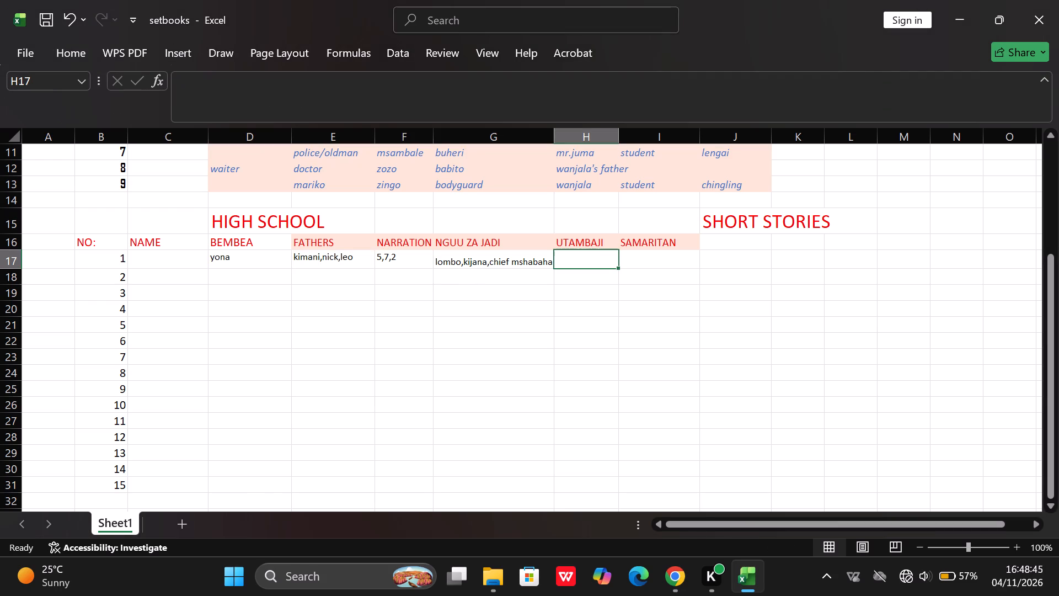
type("1,2")
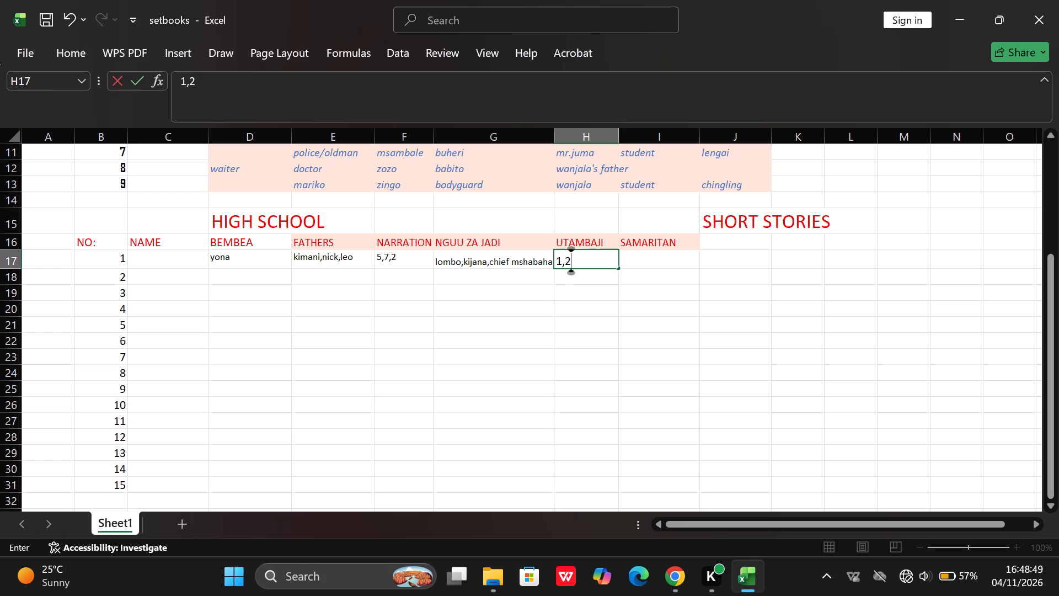
left_click(640, 260)
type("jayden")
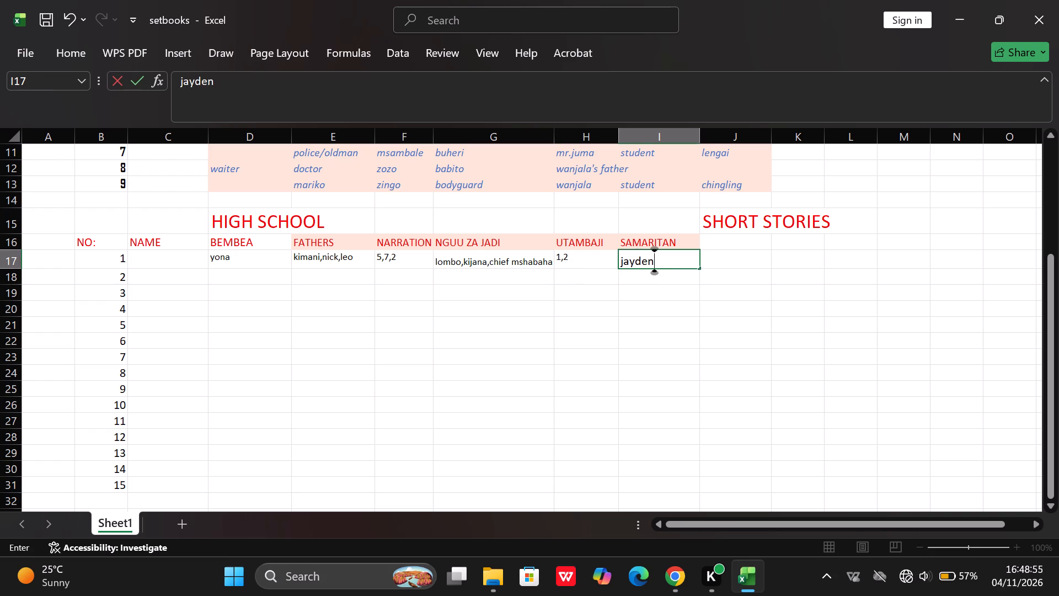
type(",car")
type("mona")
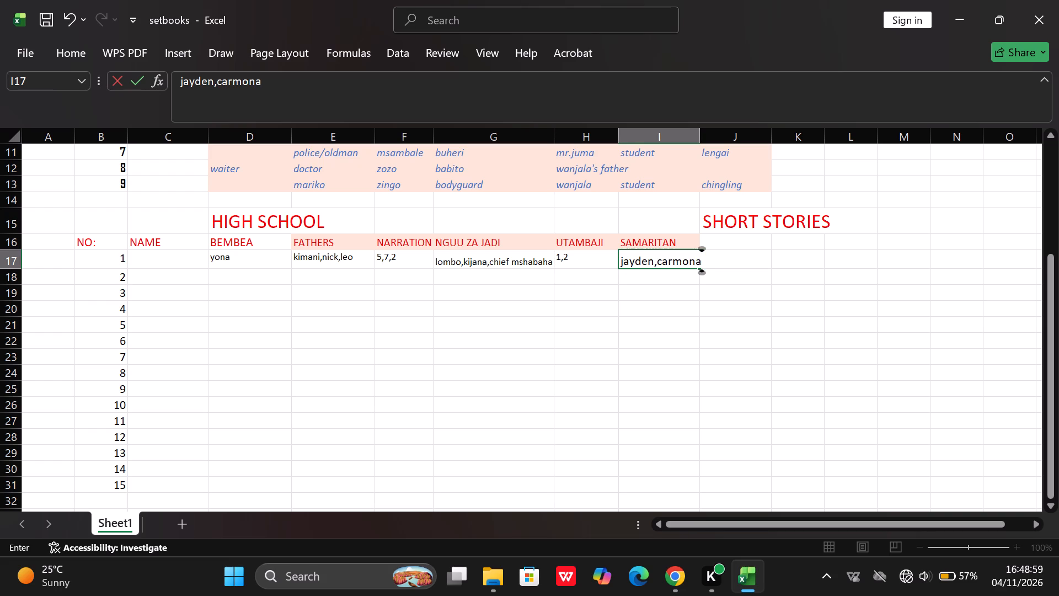
Set the font size of the row 17 entries under UTAMBAJI and SAMARITAN (H17:I17) to 9.
left_click_drag(701, 262, 637, 264)
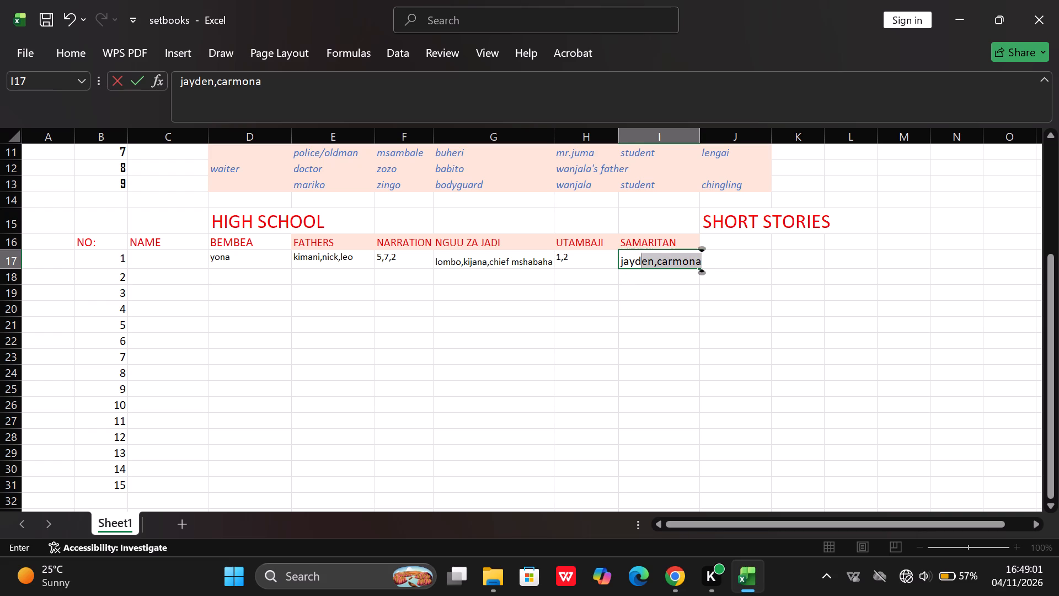
left_click_drag(637, 264, 552, 260)
left_click_drag(552, 260, 571, 259)
left_click(571, 259)
left_click_drag(571, 259, 659, 256)
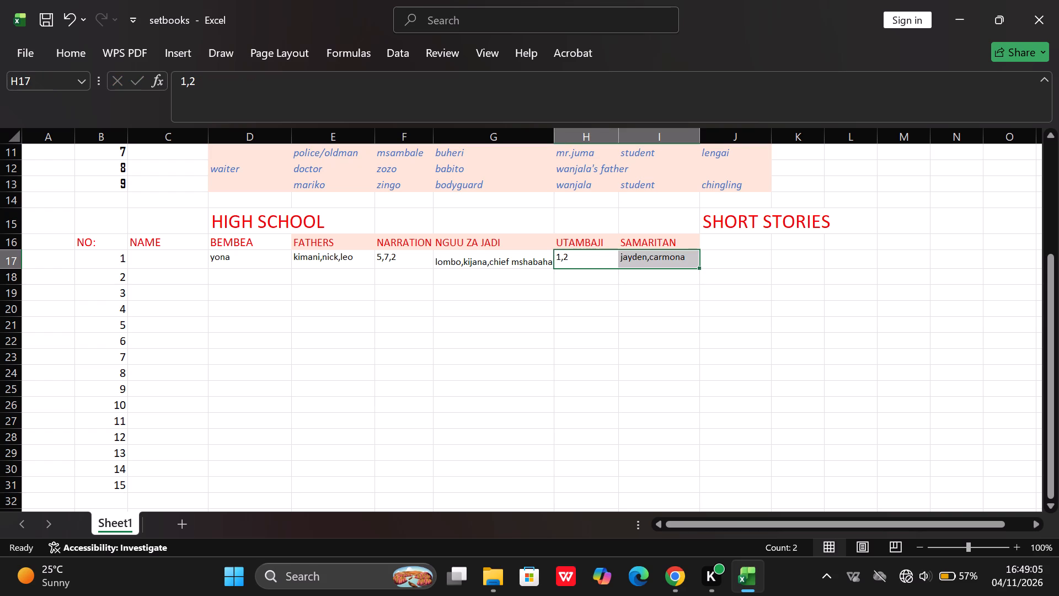
left_click(69, 50)
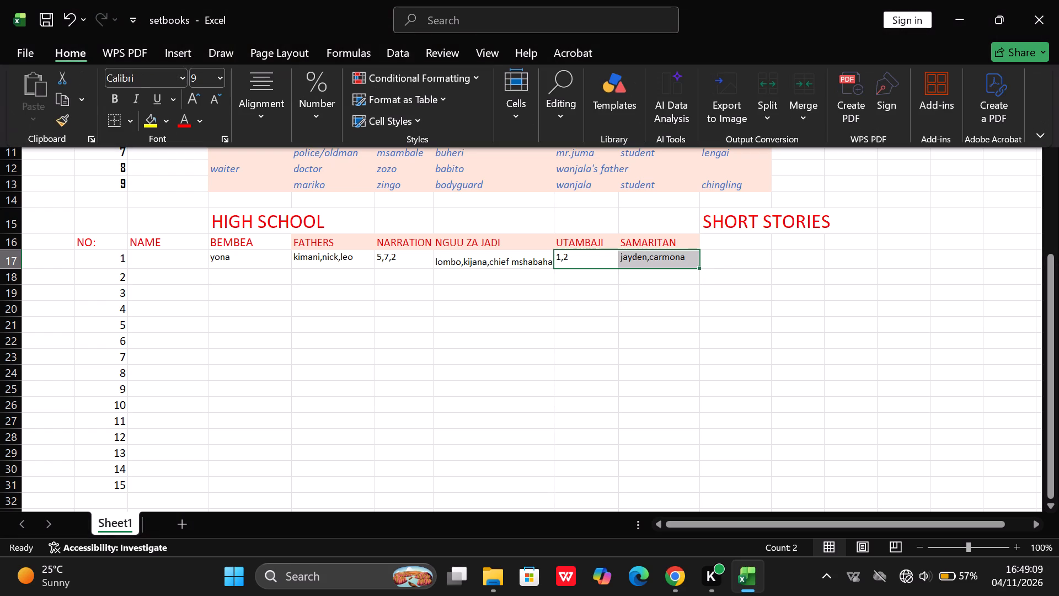
left_click(216, 76)
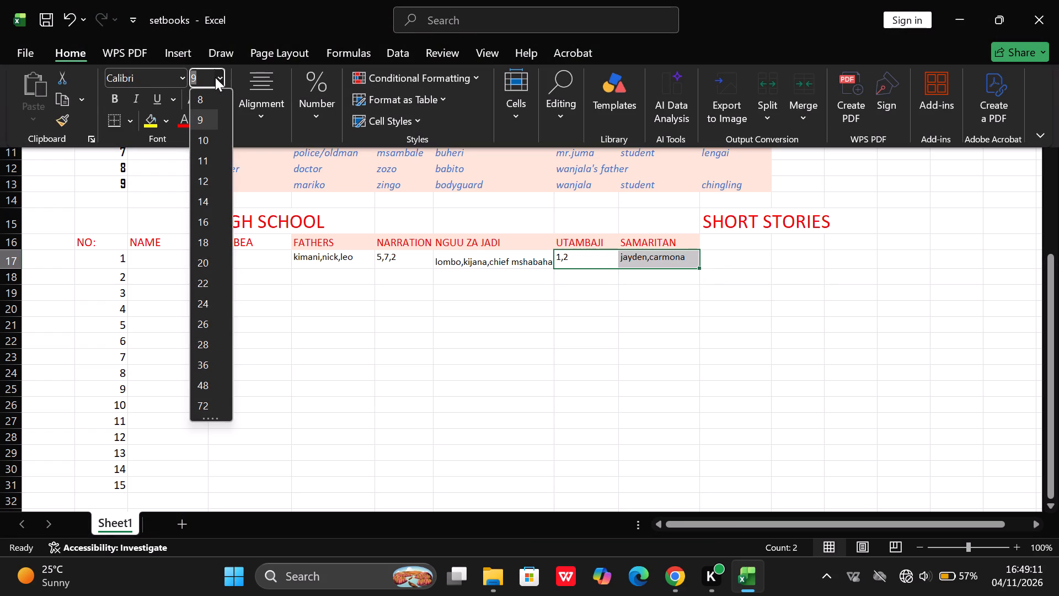
left_click(200, 73)
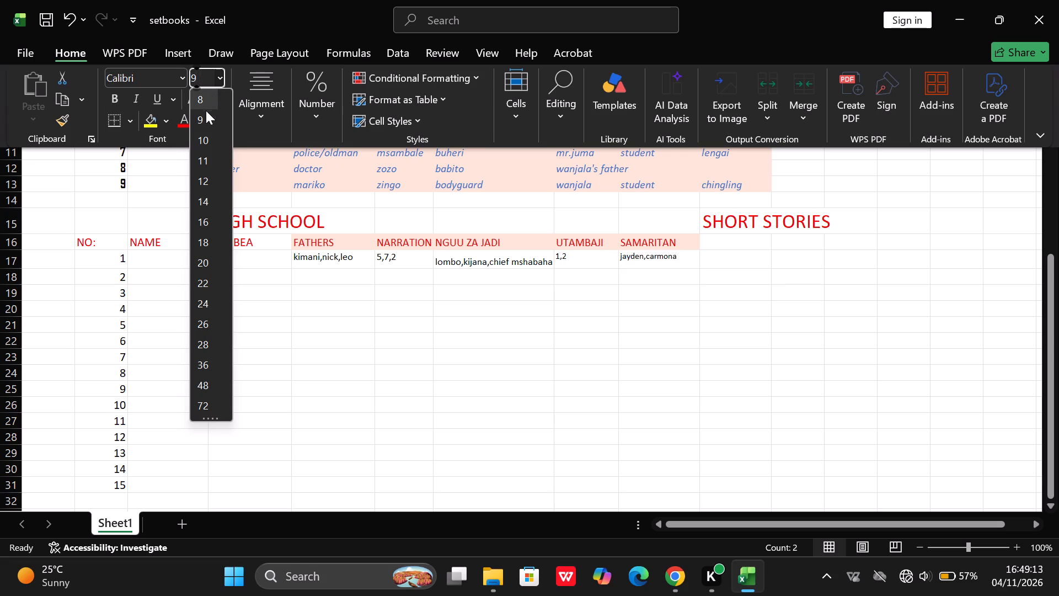
left_click(203, 117)
left_click(350, 312)
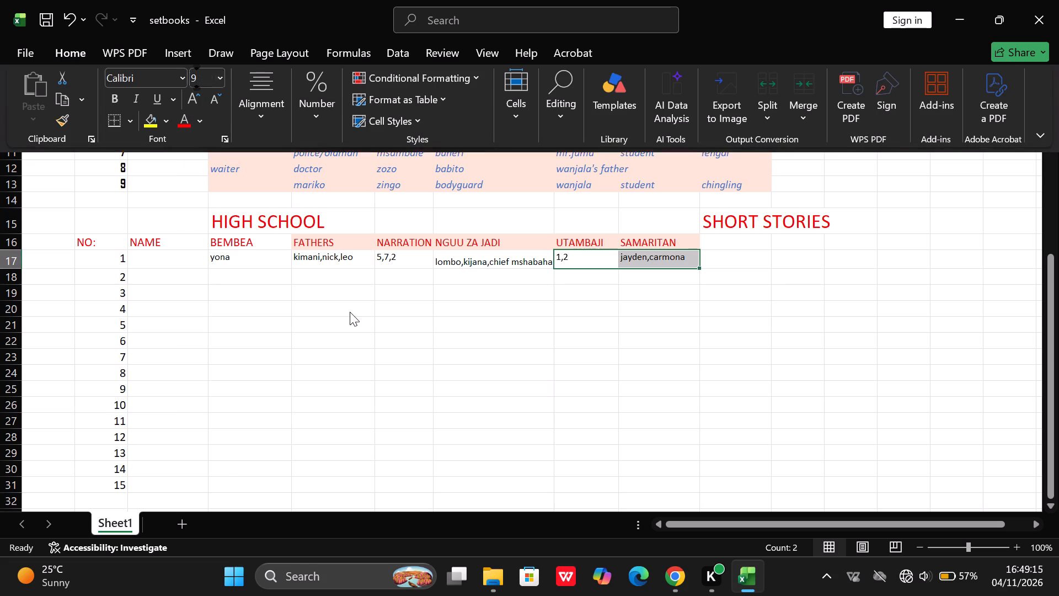
left_click(638, 339)
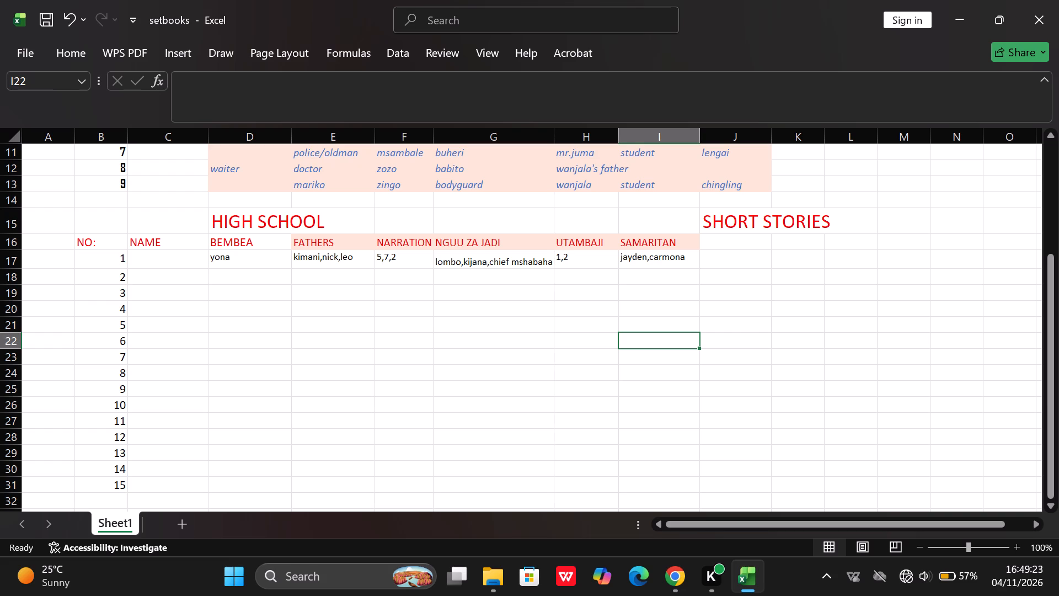
Bottom-align all row 17 entries from BEMBEA to SAMARITAN (D17:I17).
left_click_drag(228, 258, 463, 273)
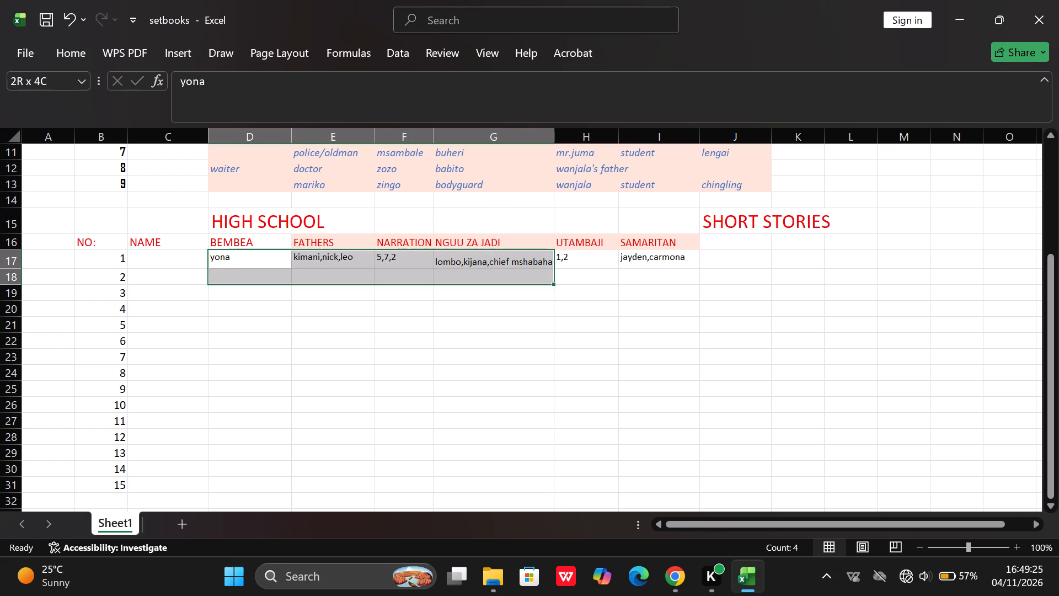
left_click_drag(463, 273, 672, 264)
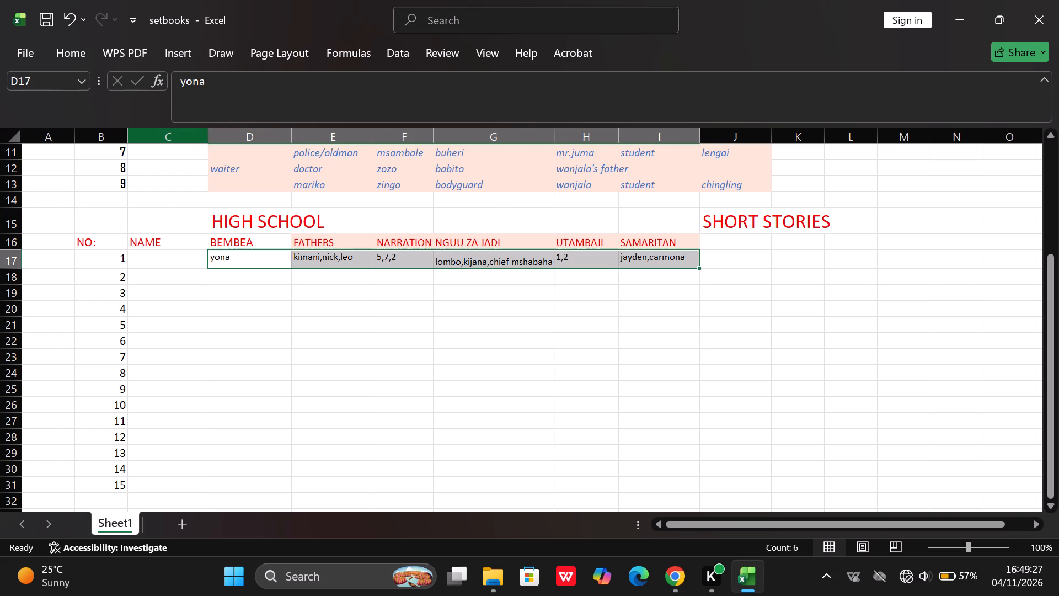
left_click(72, 51)
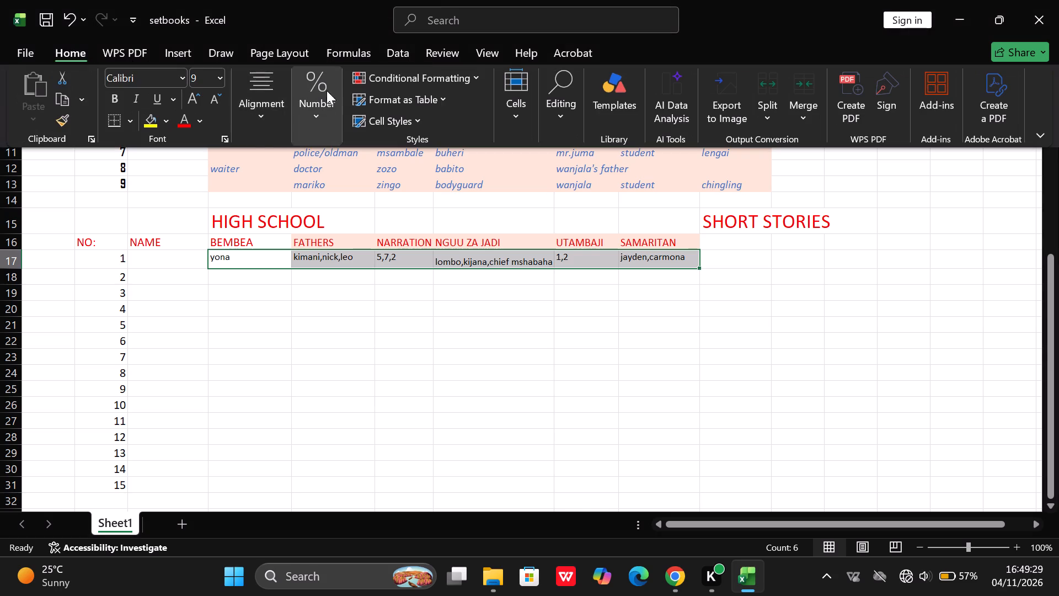
left_click(266, 95)
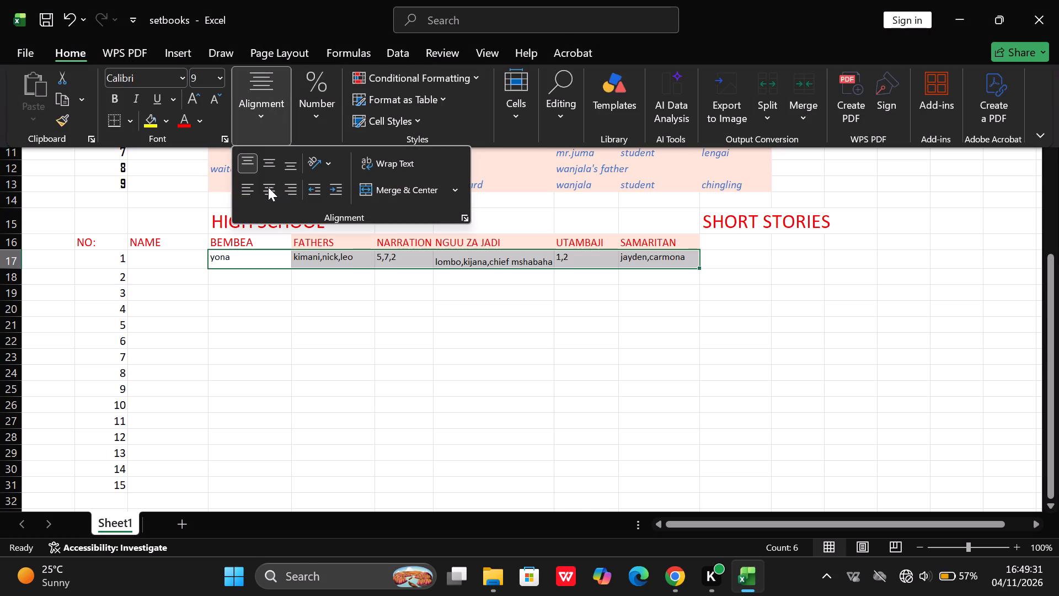
left_click(286, 164)
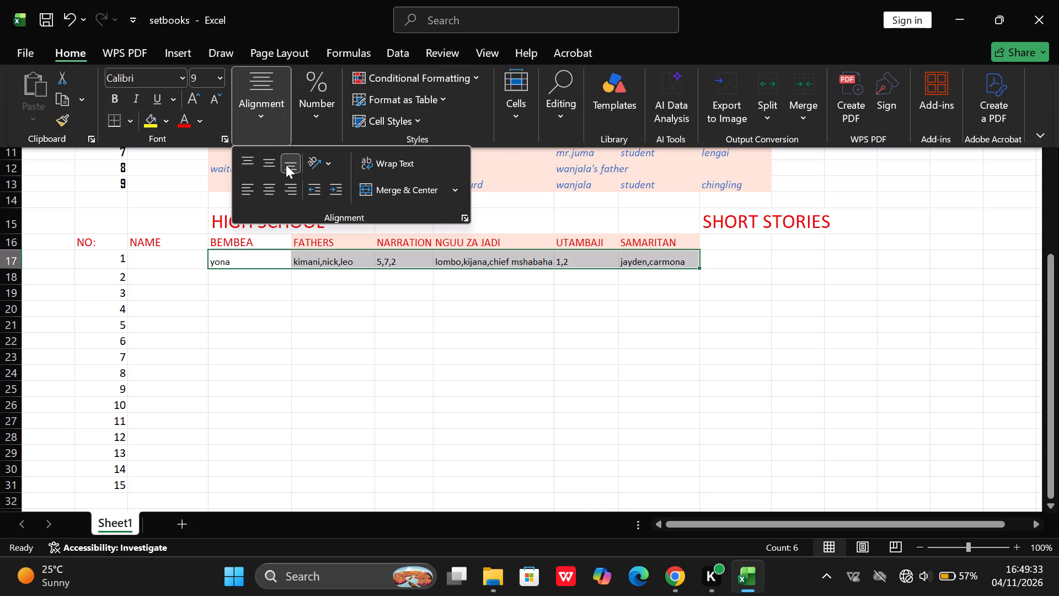
left_click(284, 289)
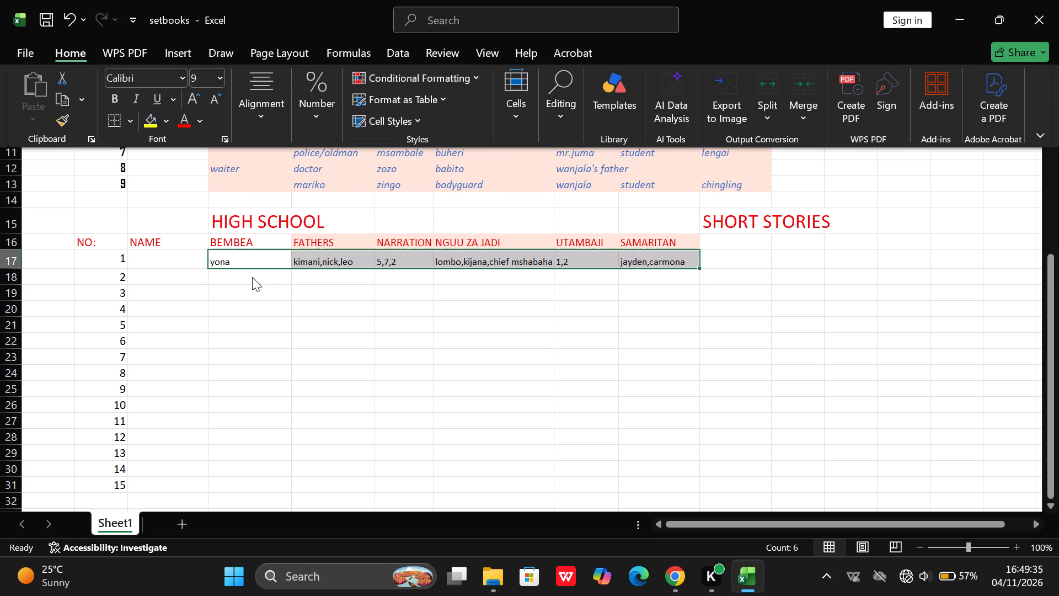
Enter sara under BEMBEA in row 18, as the number 2 entry.
left_click(252, 275)
left_click(252, 275)
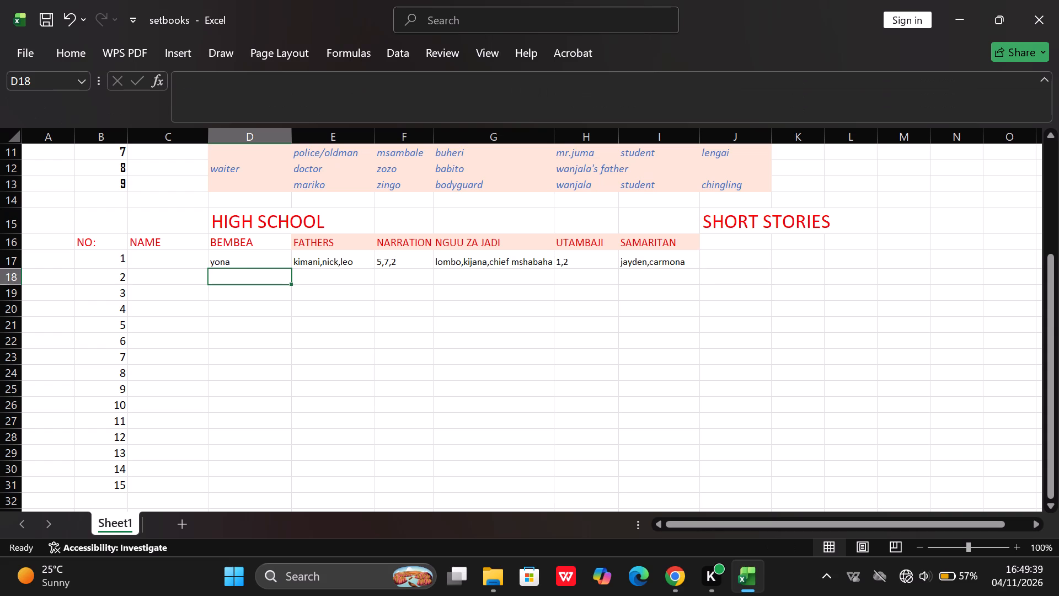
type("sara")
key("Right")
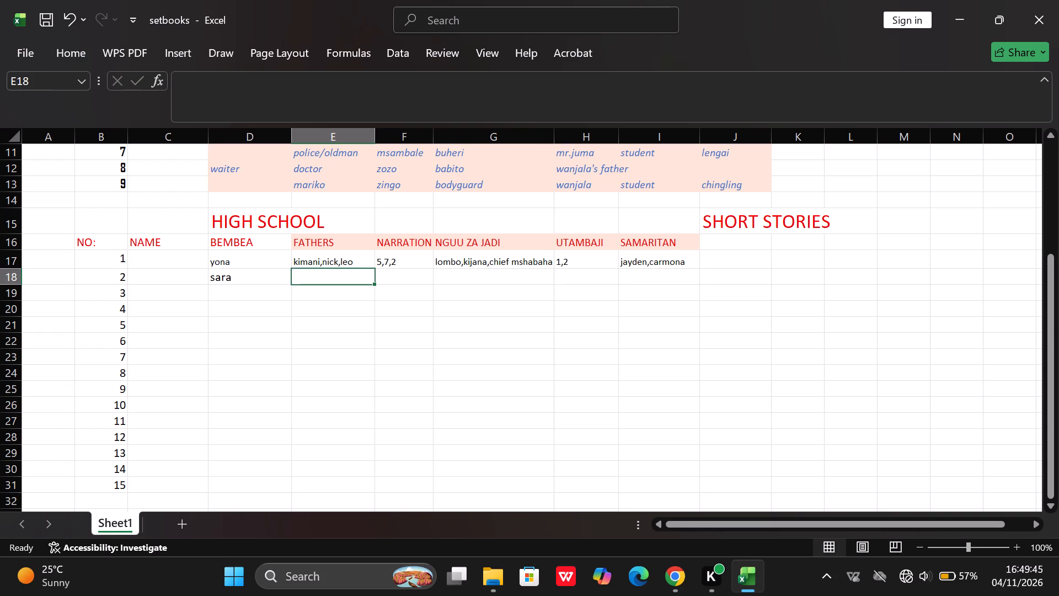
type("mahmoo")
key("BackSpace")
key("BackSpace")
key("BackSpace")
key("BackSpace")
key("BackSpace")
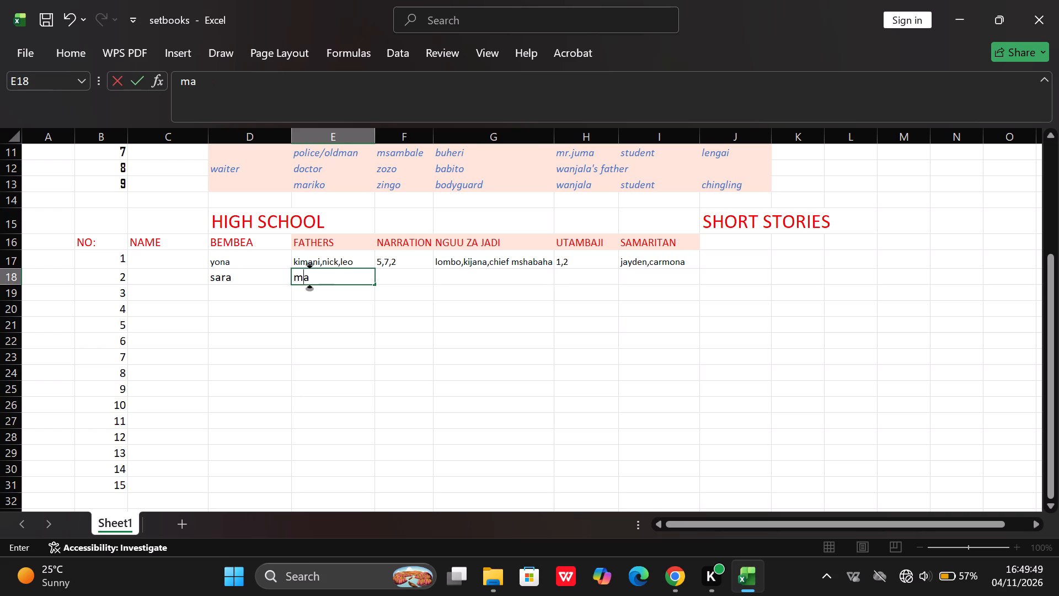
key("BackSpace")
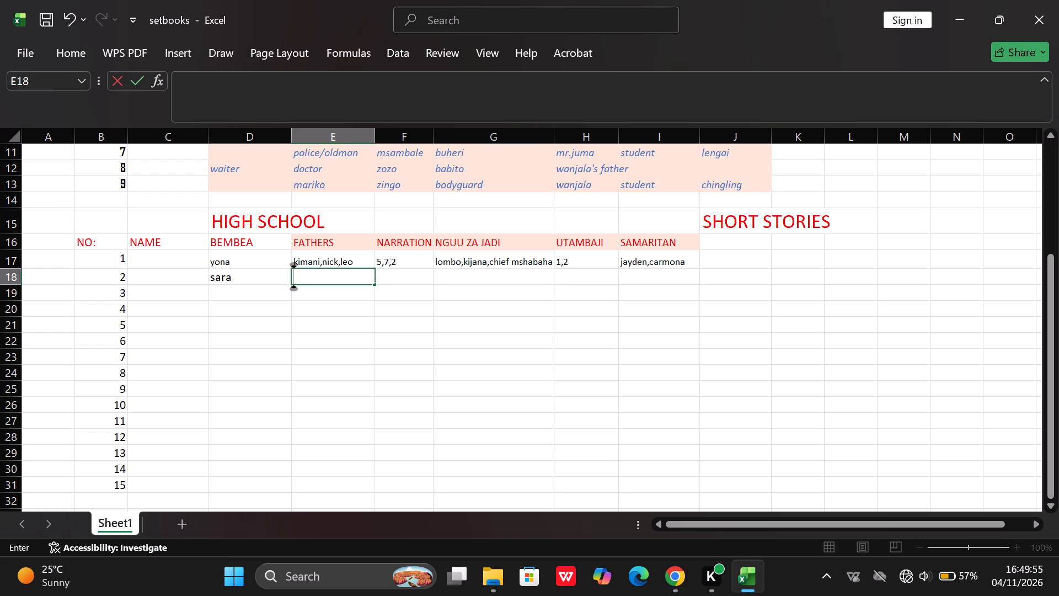
Set the font size of the whole HIGH SCHOOL entry area, D17:I31, to 9.
left_click_drag(227, 262, 608, 478)
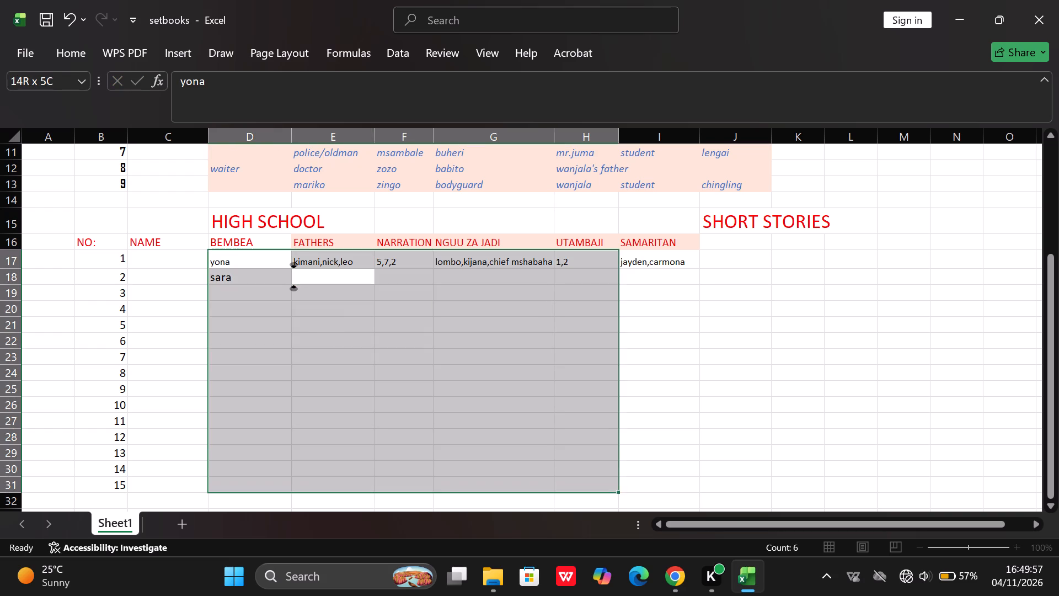
left_click_drag(608, 478, 680, 480)
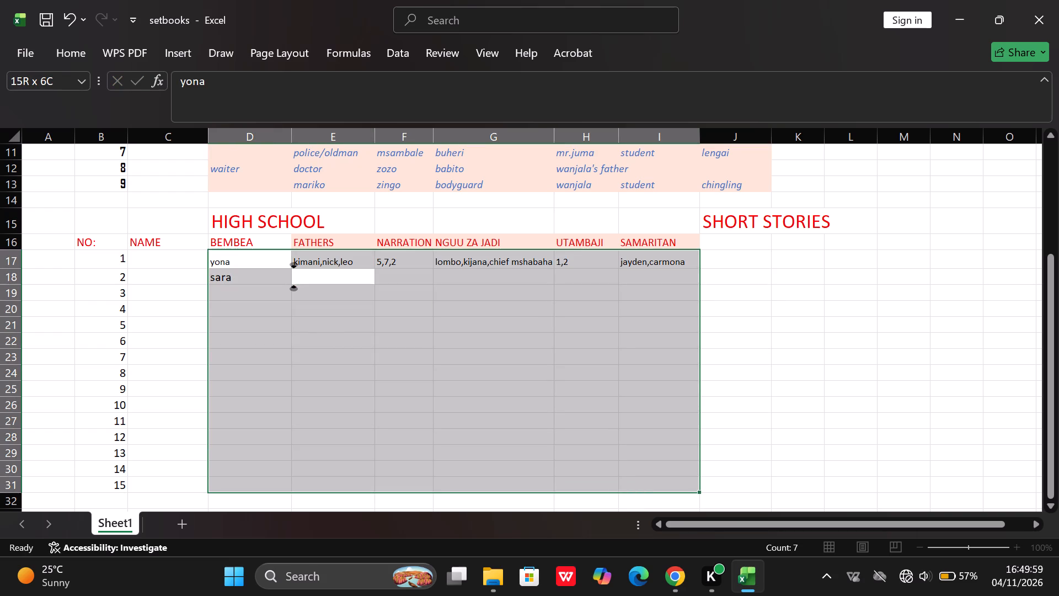
left_click_drag(680, 480, 677, 480)
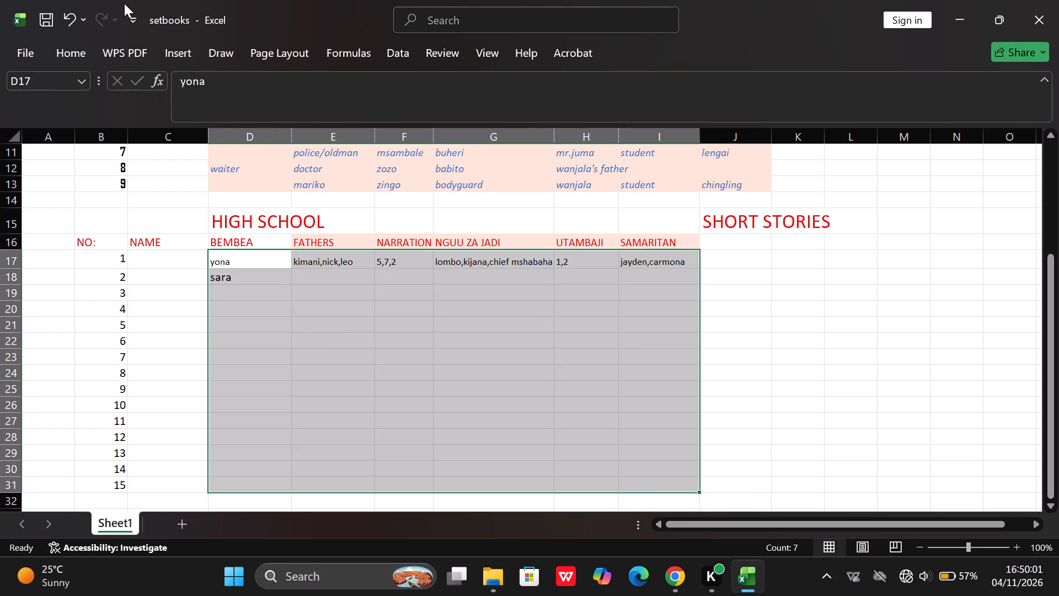
left_click(74, 60)
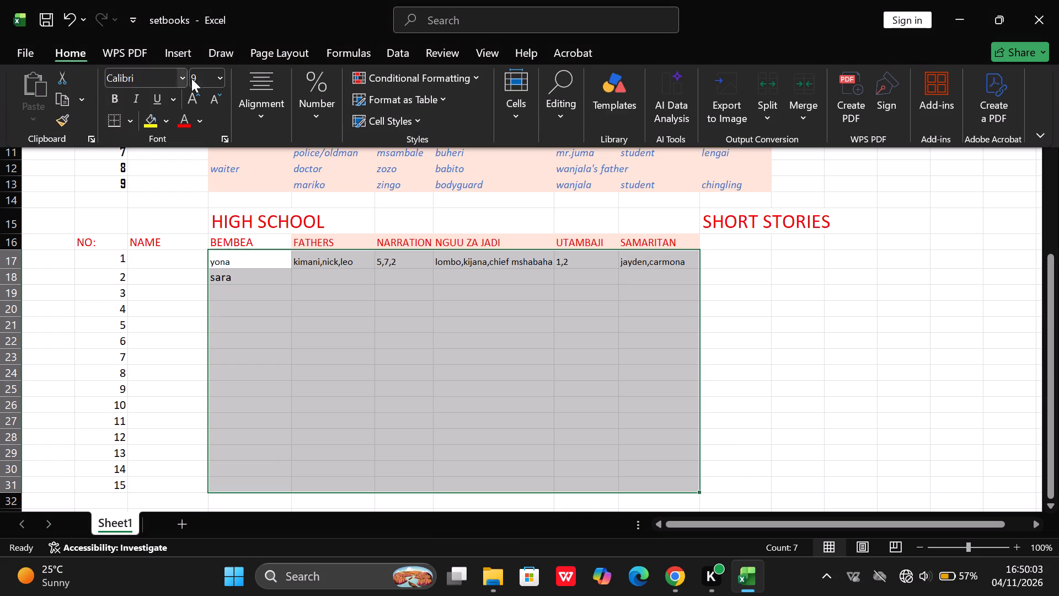
left_click(208, 81)
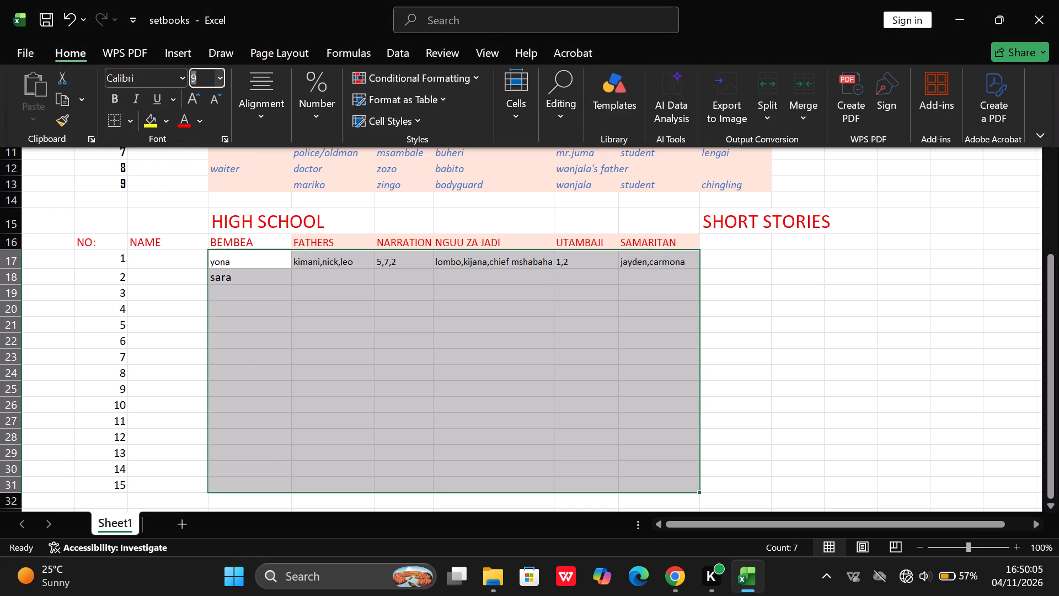
left_click(201, 76)
left_click(220, 79)
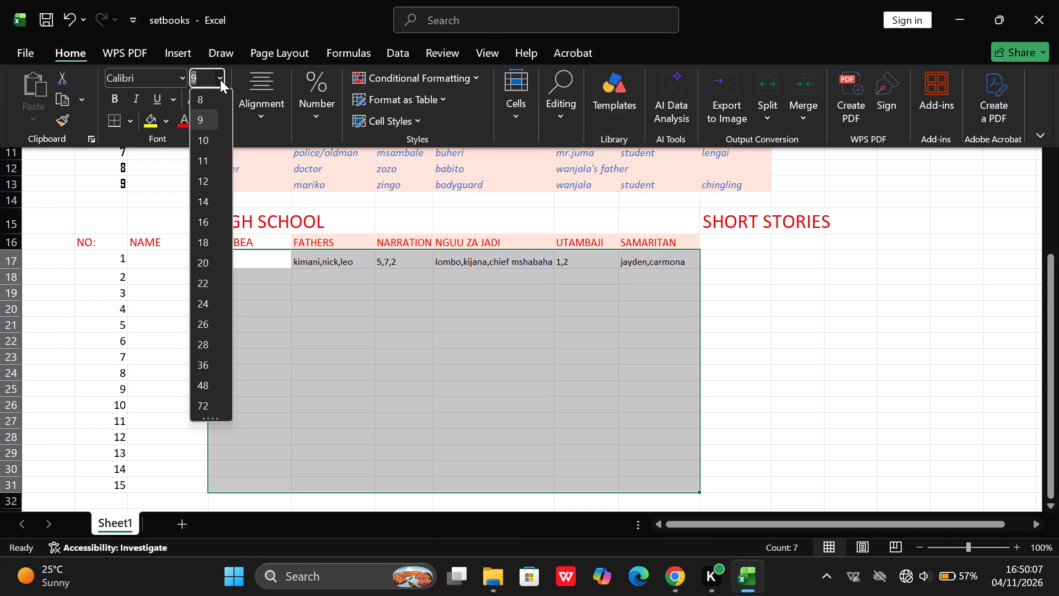
left_click(202, 119)
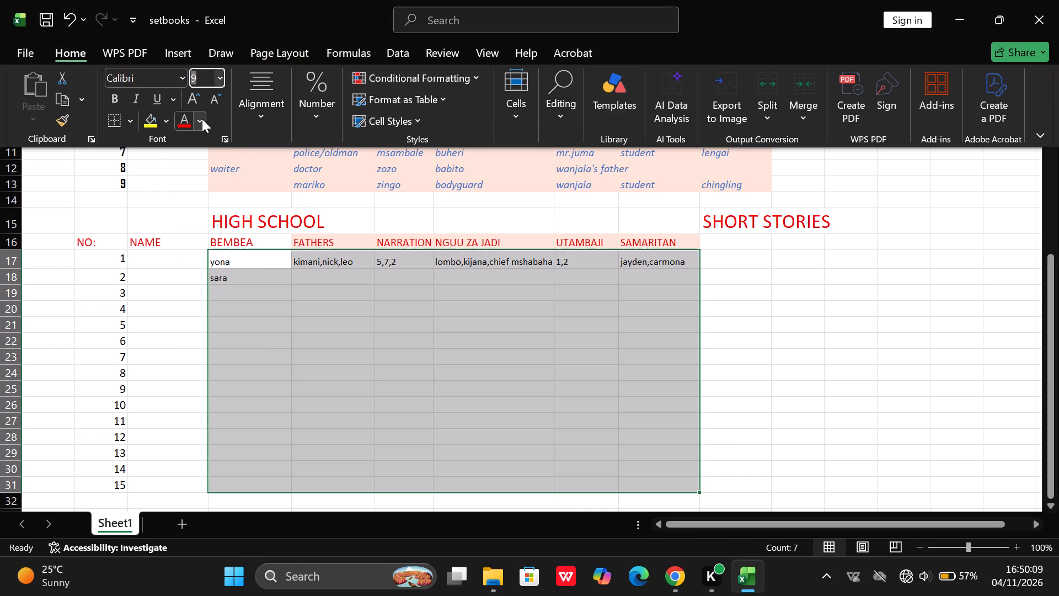
left_click(308, 276)
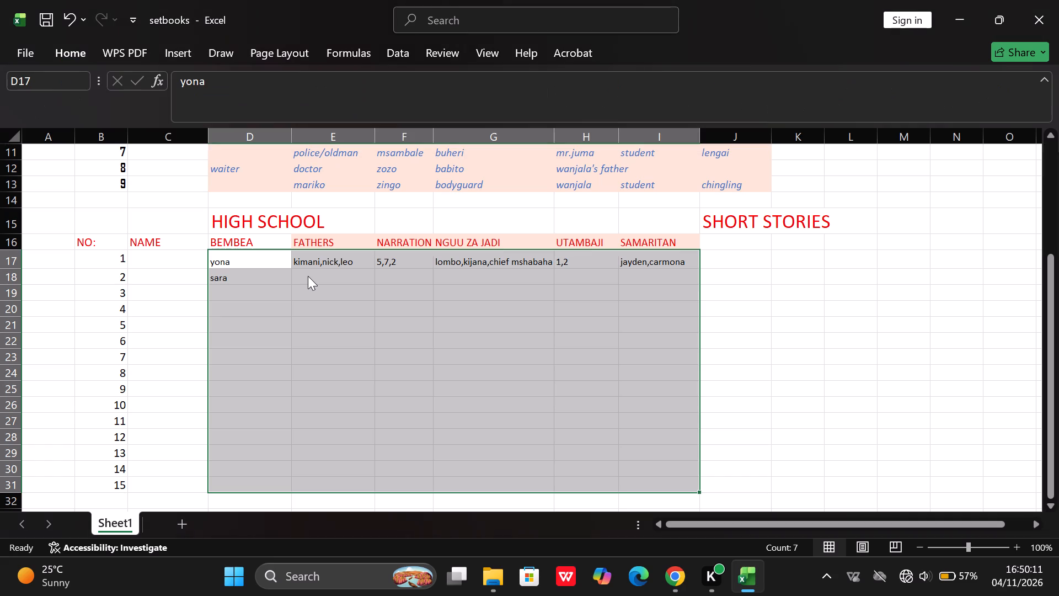
Enter mah...asiya,gambian prezo under FATHERS in row 18.
left_click(322, 277)
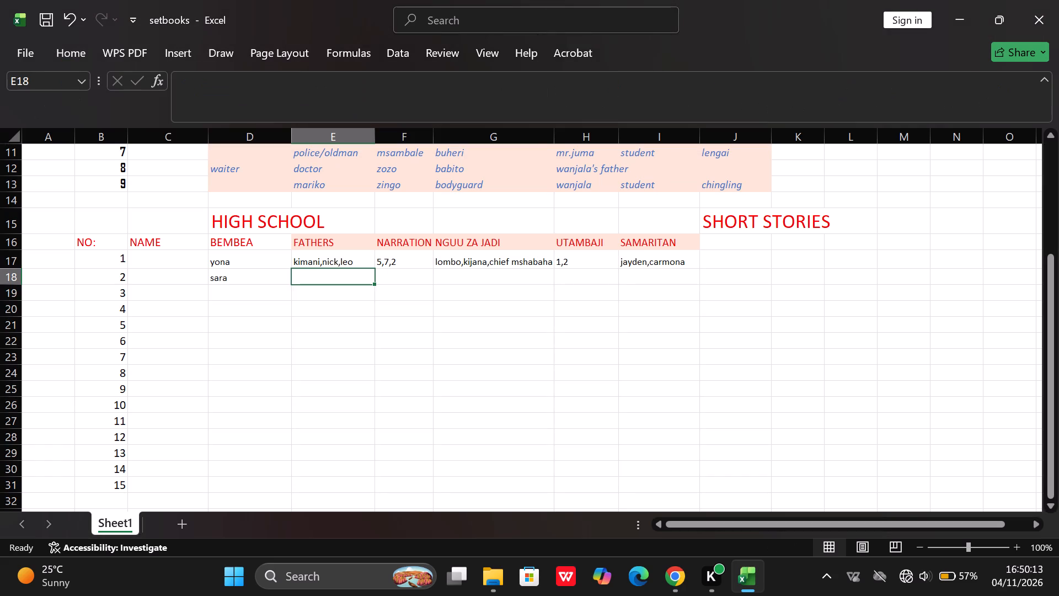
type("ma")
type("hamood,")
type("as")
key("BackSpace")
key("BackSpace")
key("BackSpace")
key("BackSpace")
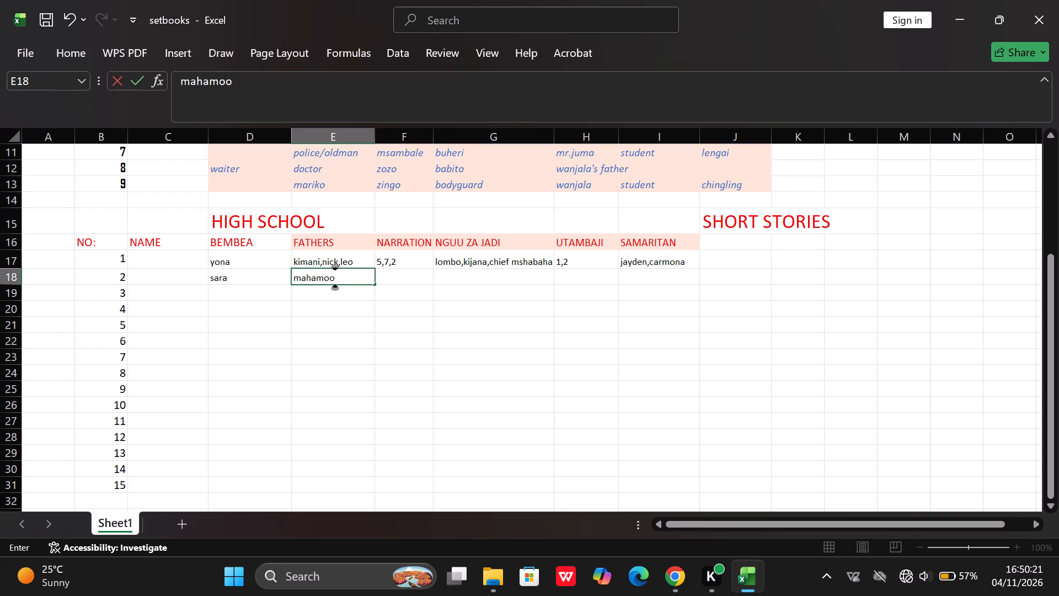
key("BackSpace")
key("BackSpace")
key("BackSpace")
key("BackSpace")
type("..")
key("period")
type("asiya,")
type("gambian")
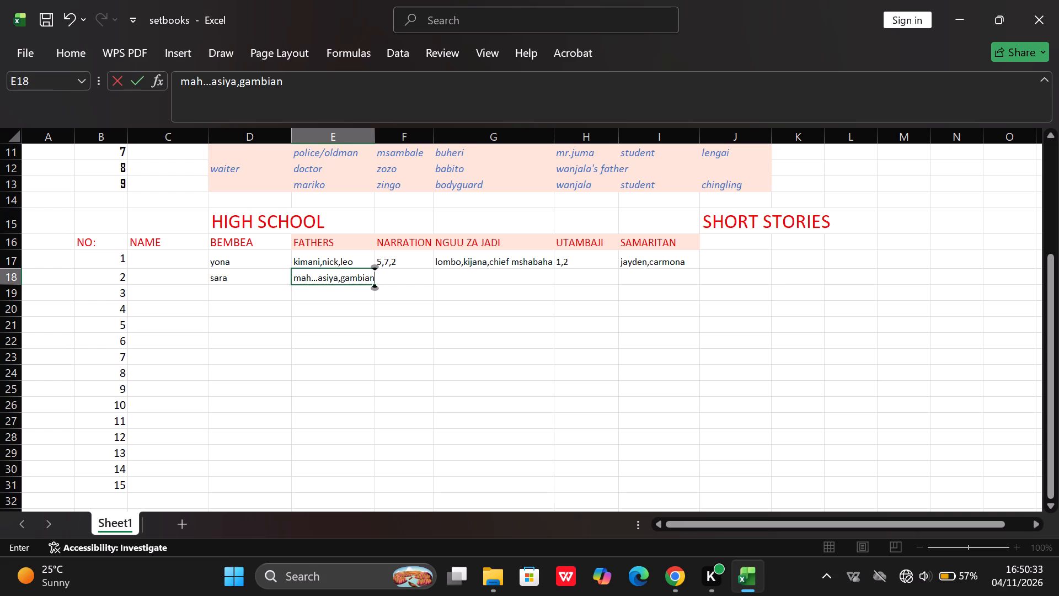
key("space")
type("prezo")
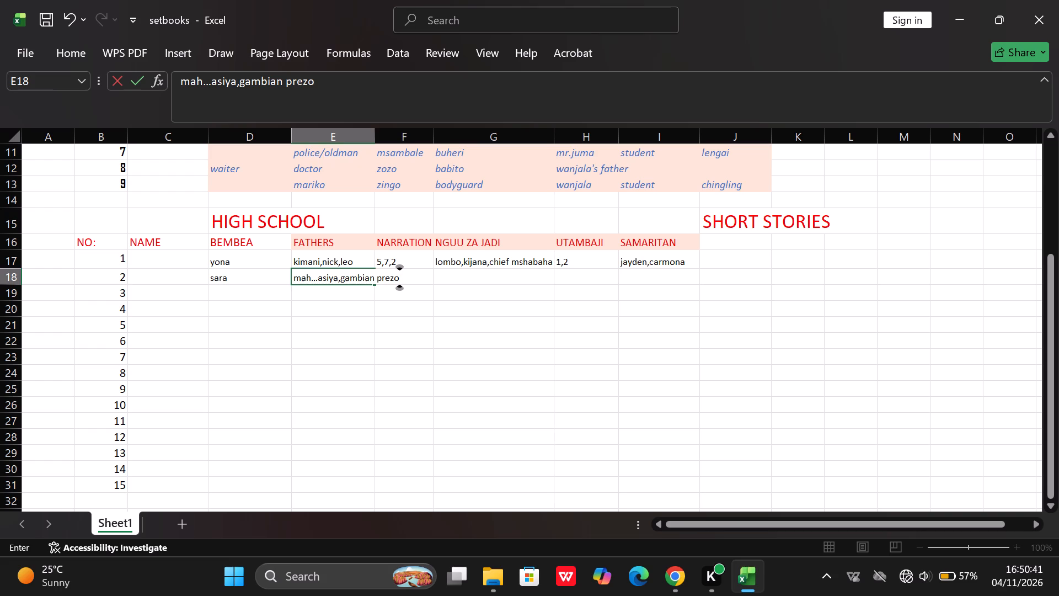
left_click(375, 280)
key("Return")
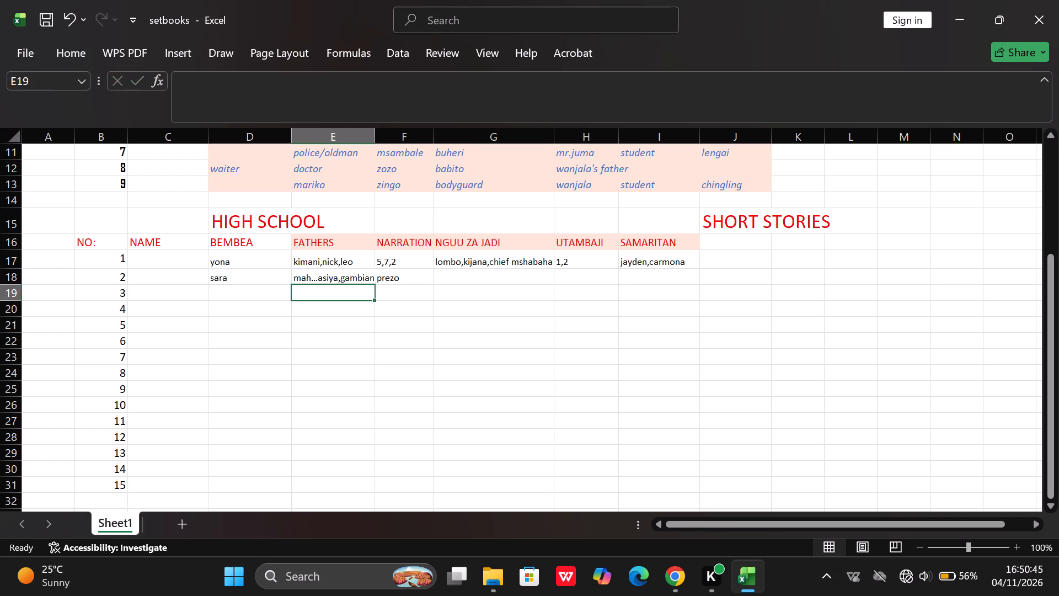
Widen the FATHERS column (E) so the whole row 18 entry fits inside its cell.
left_click(397, 280)
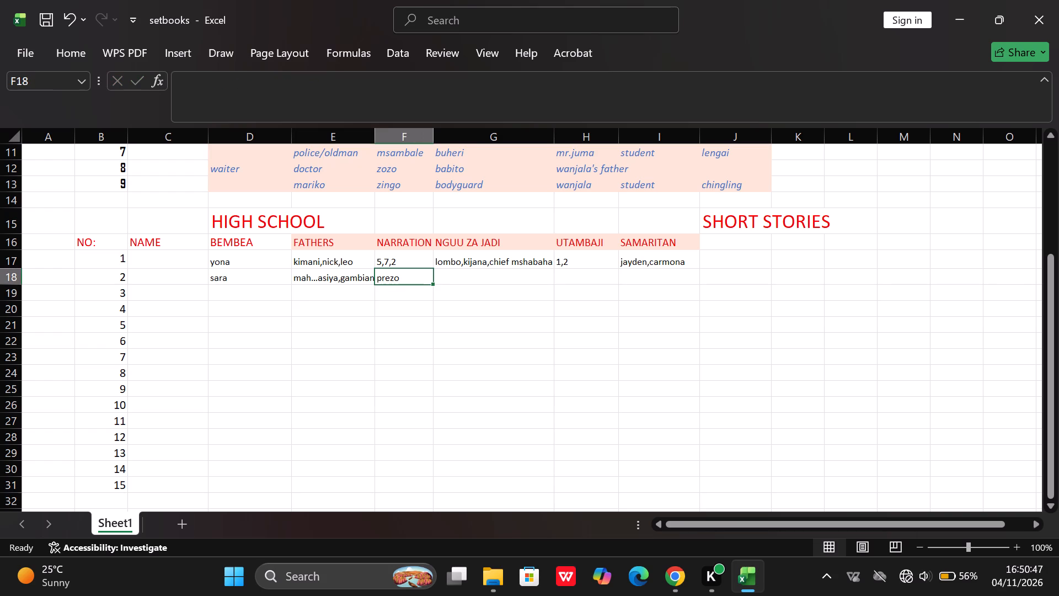
key("BackSpace")
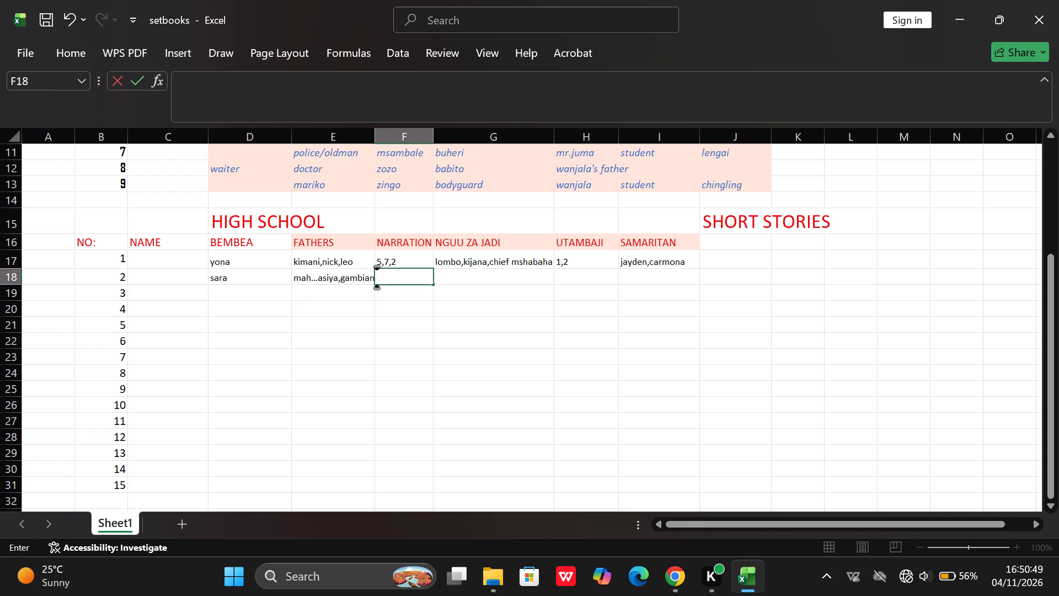
left_click(364, 278)
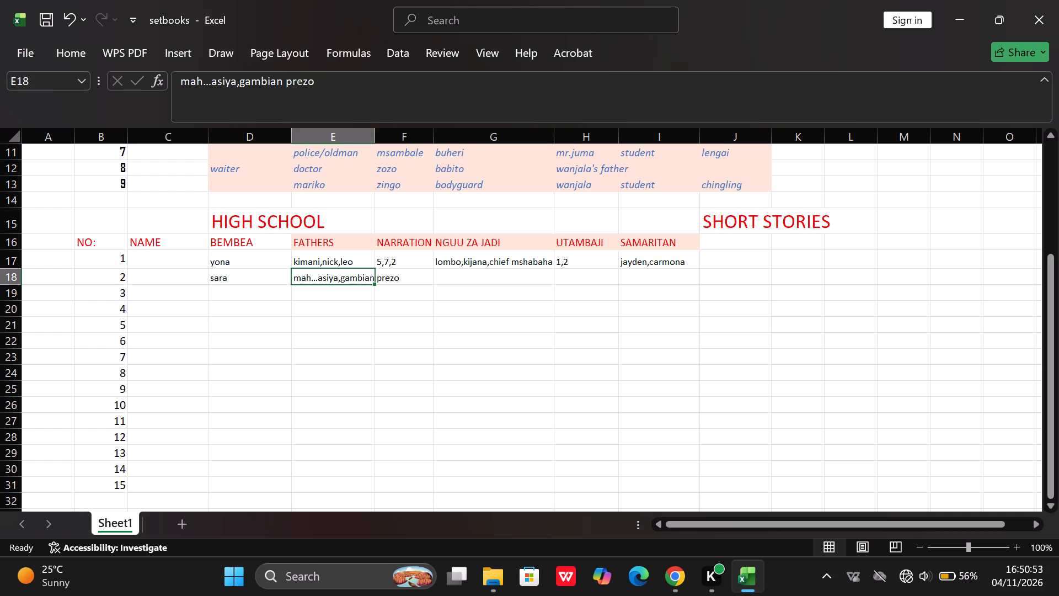
left_click_drag(374, 134, 400, 134)
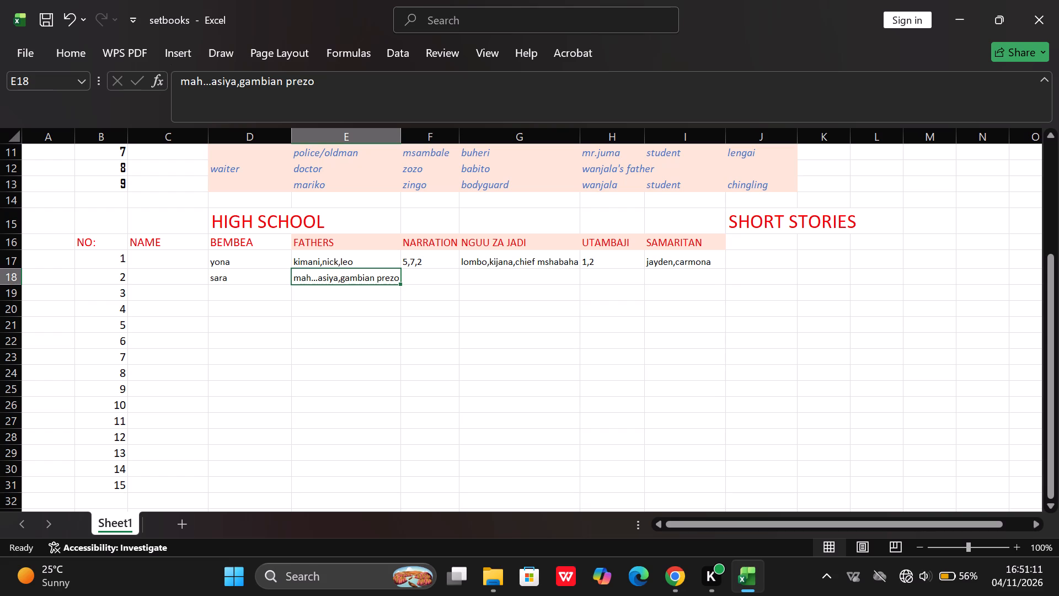
Enter 10 under NARRATION and bi.bungulu under NGUU ZA JADI in row 18.
left_click(420, 280)
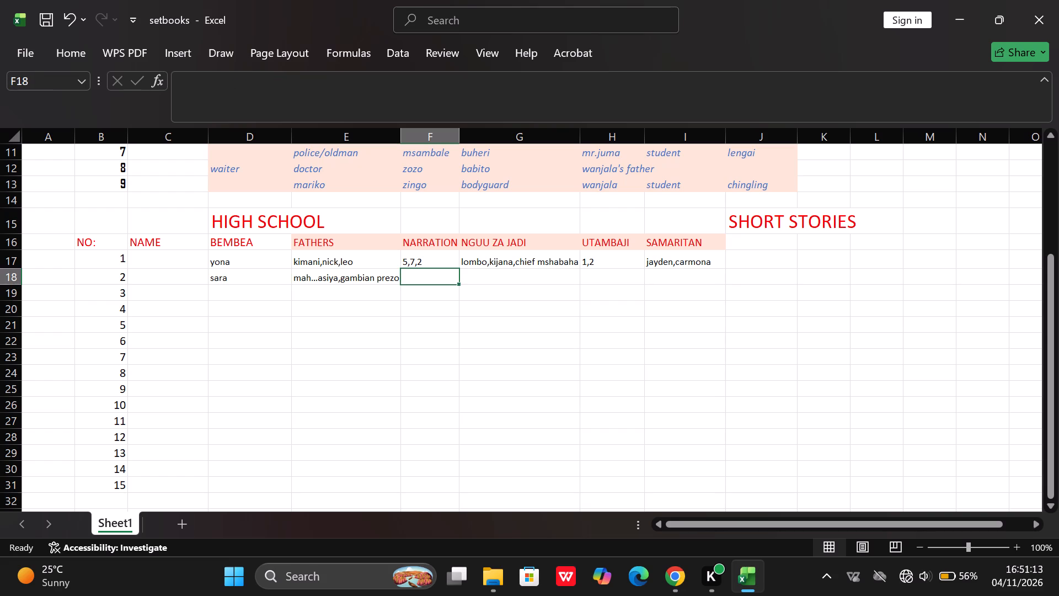
type("10")
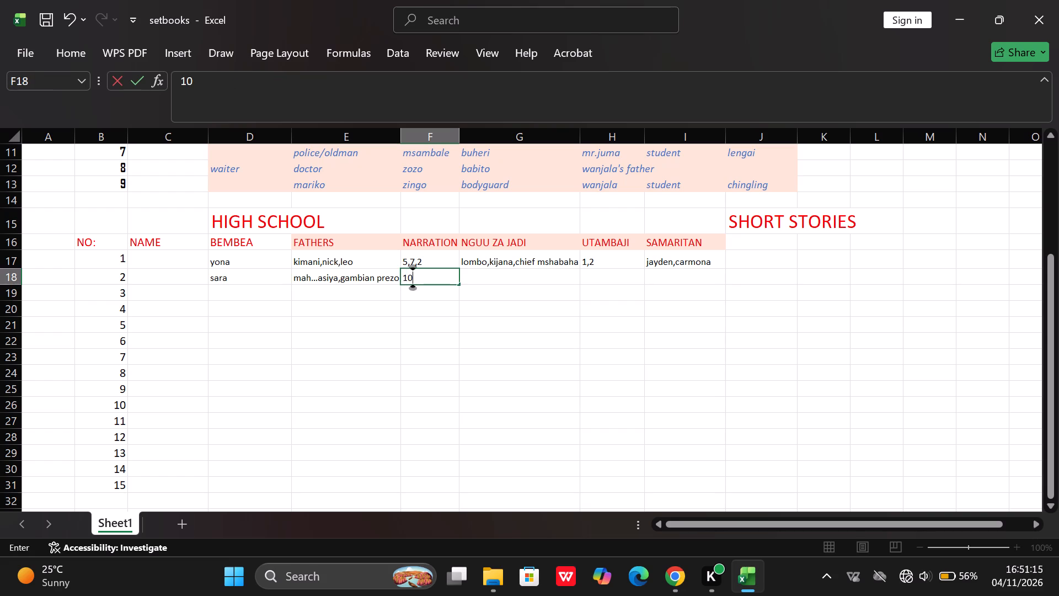
left_click(488, 275)
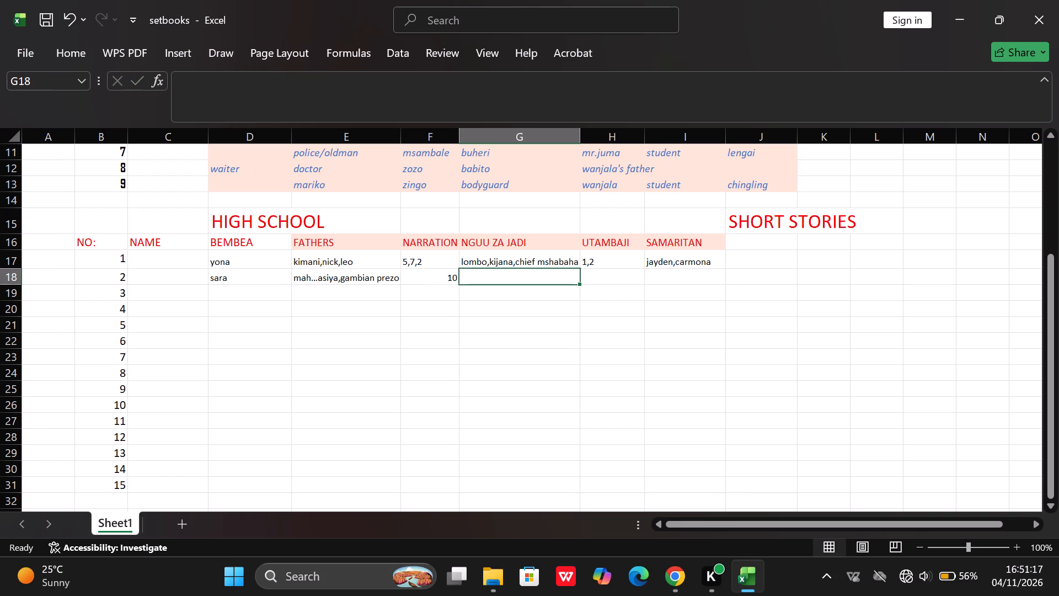
key("b")
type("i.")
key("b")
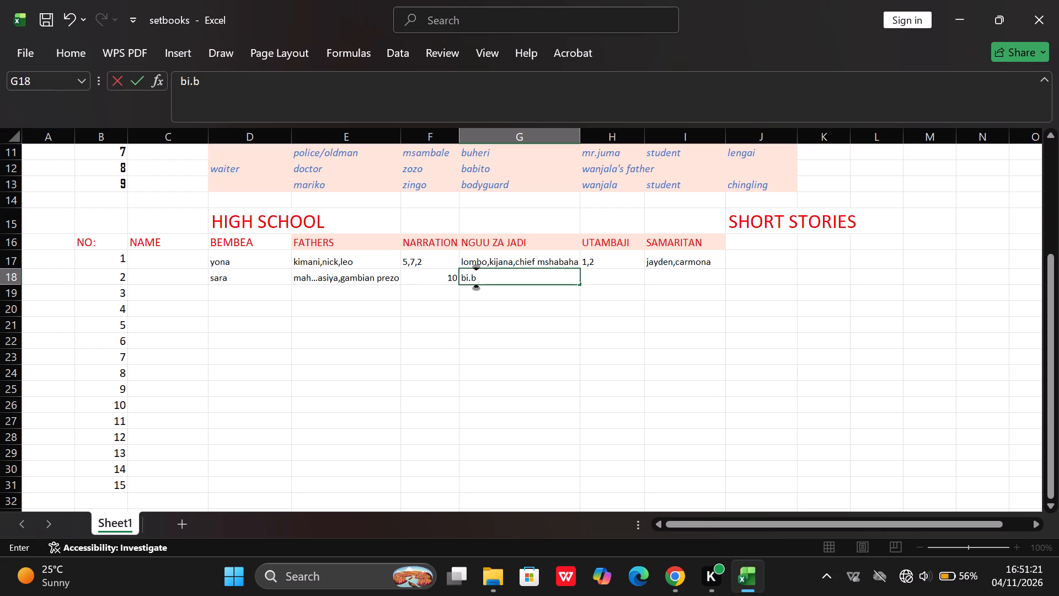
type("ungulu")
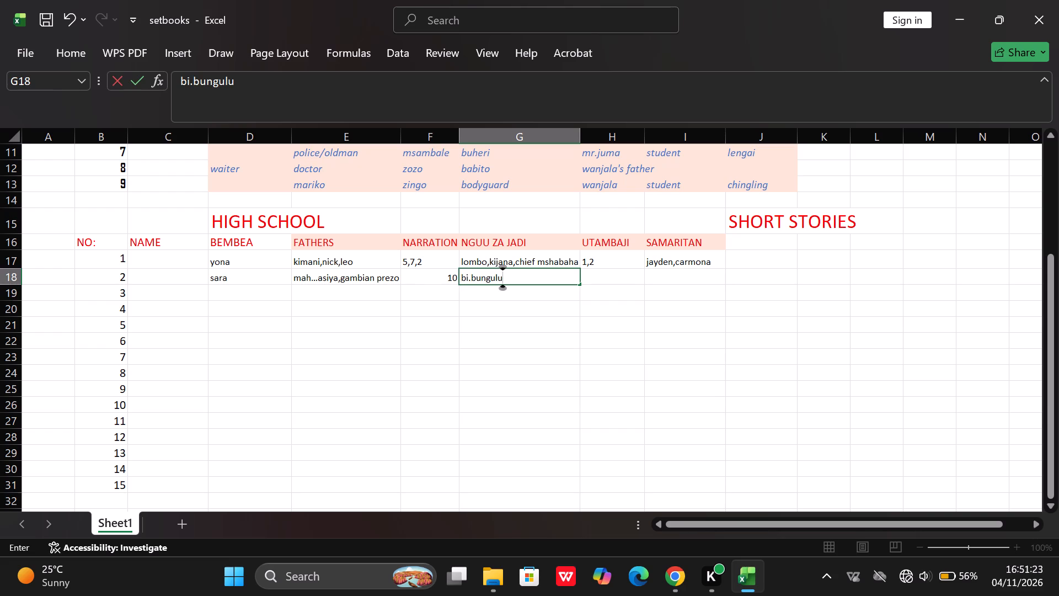
Enter 6 under UTAMBAJI and narine under SAMARITAN in row 18.
left_click(606, 277)
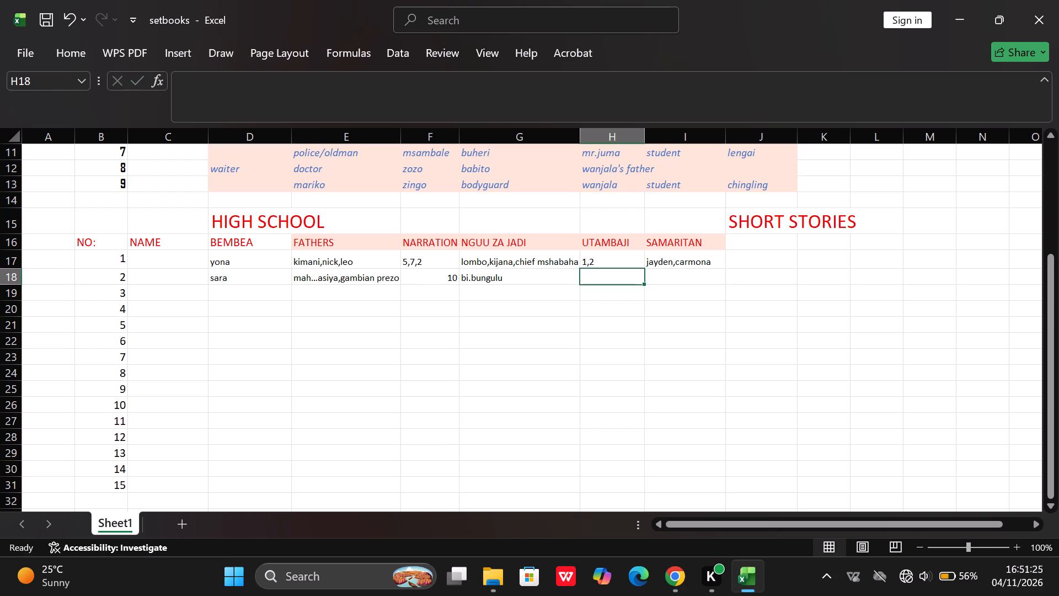
key("6")
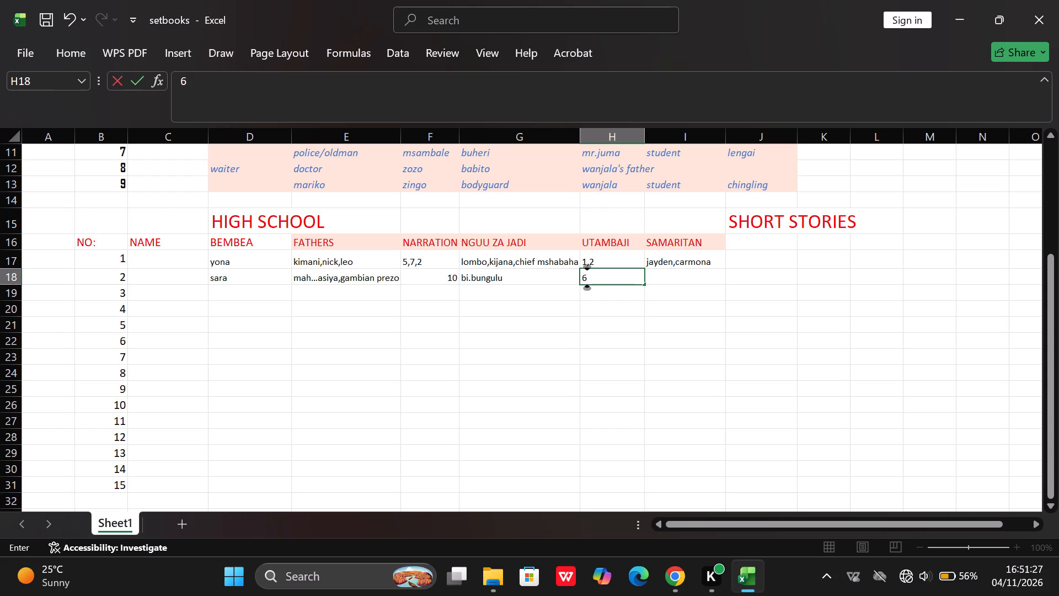
left_click(678, 279)
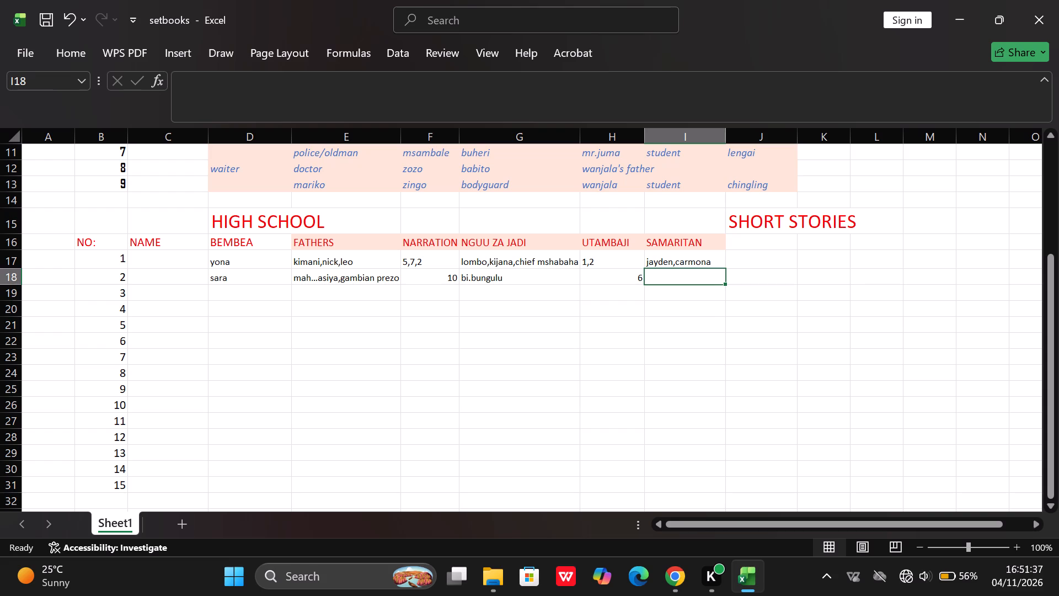
type("narine")
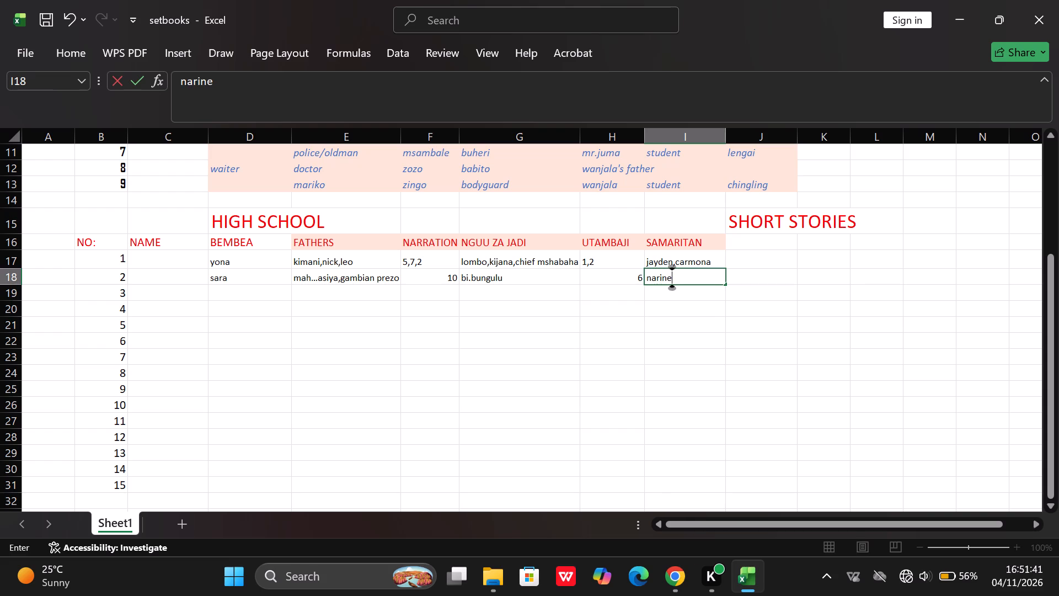
key("Down")
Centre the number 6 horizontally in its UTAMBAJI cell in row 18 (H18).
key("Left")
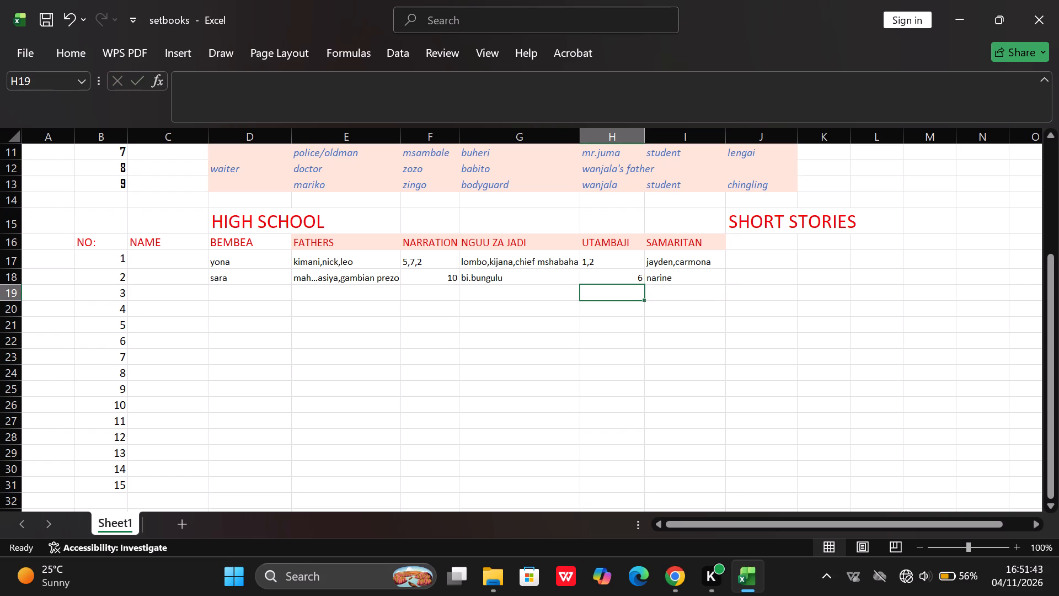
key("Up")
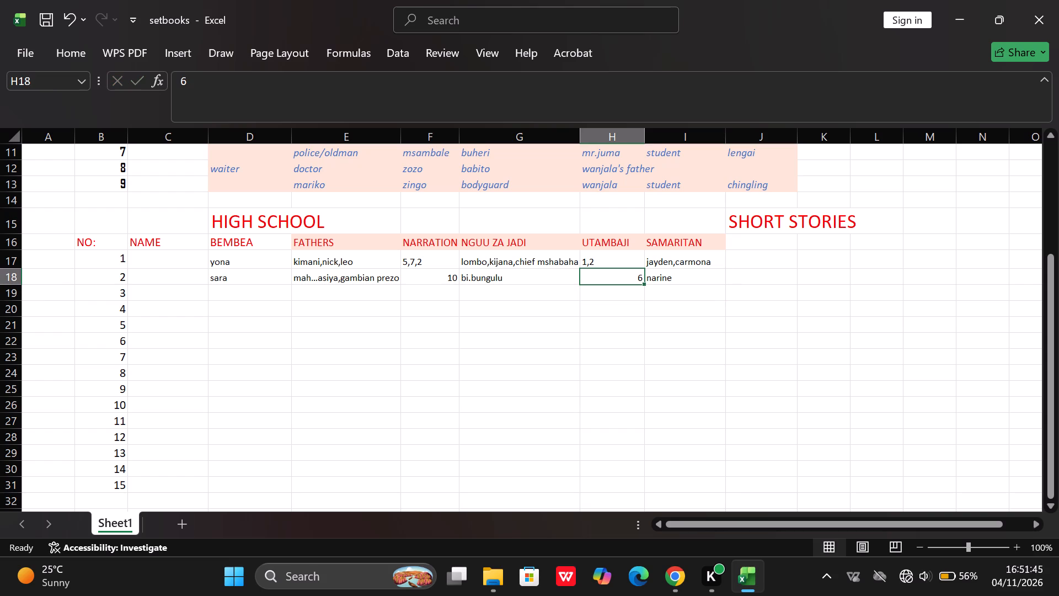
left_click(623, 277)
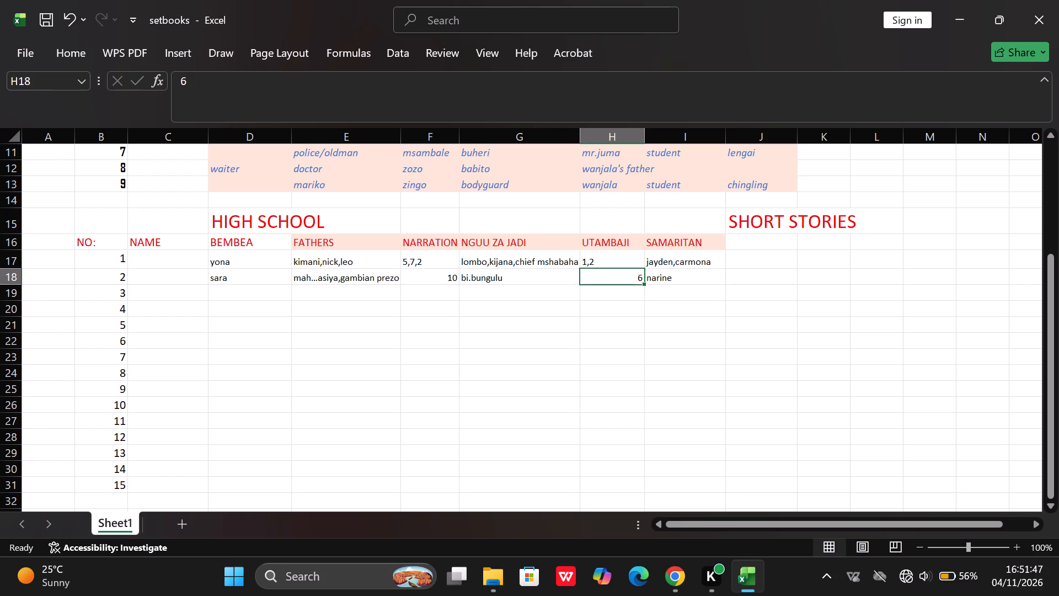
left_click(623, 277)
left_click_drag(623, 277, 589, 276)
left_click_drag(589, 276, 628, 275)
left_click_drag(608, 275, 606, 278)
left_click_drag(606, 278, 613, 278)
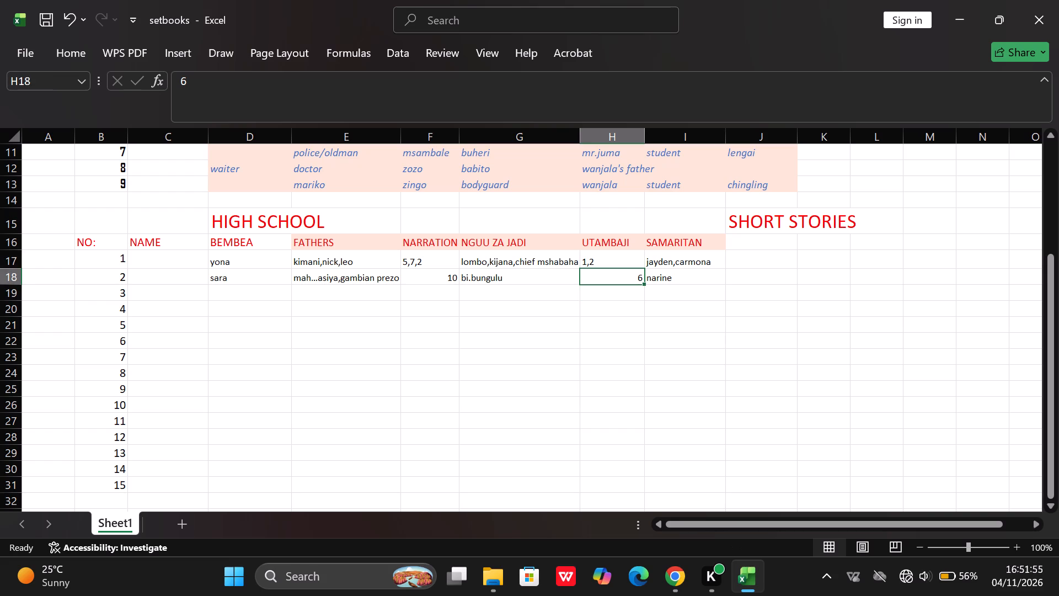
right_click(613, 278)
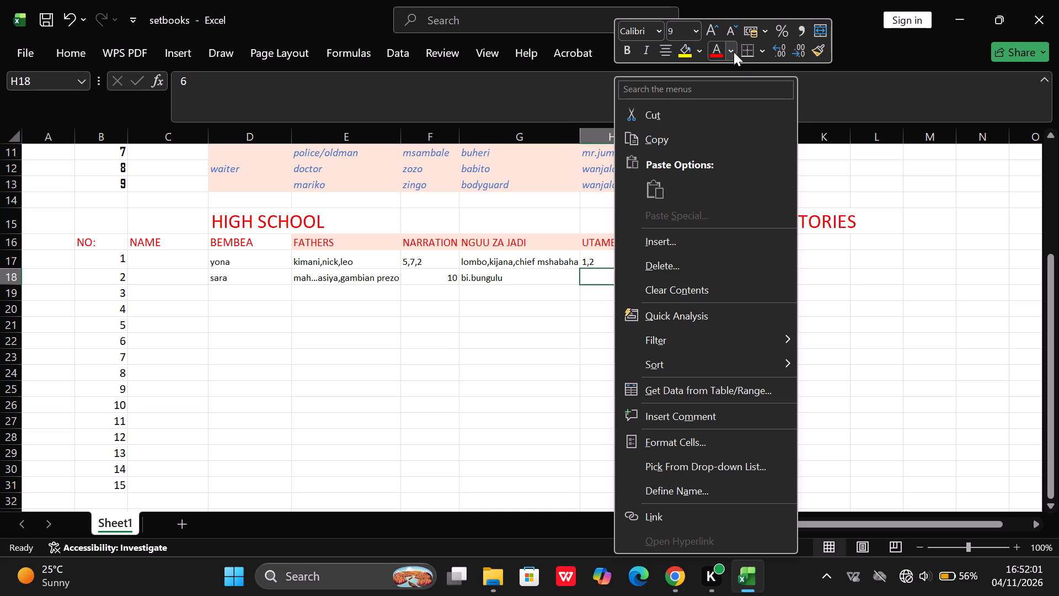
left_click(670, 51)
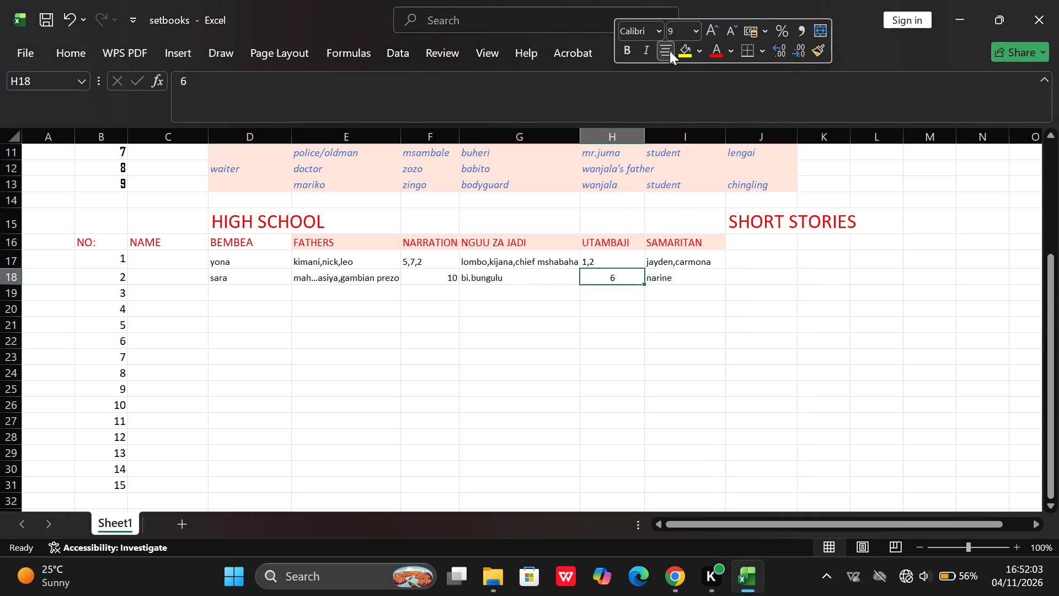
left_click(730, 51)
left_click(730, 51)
Set the number 6 under UTAMBAJI in row 18 (H18) to top and left alignment.
left_click(74, 61)
left_click(263, 95)
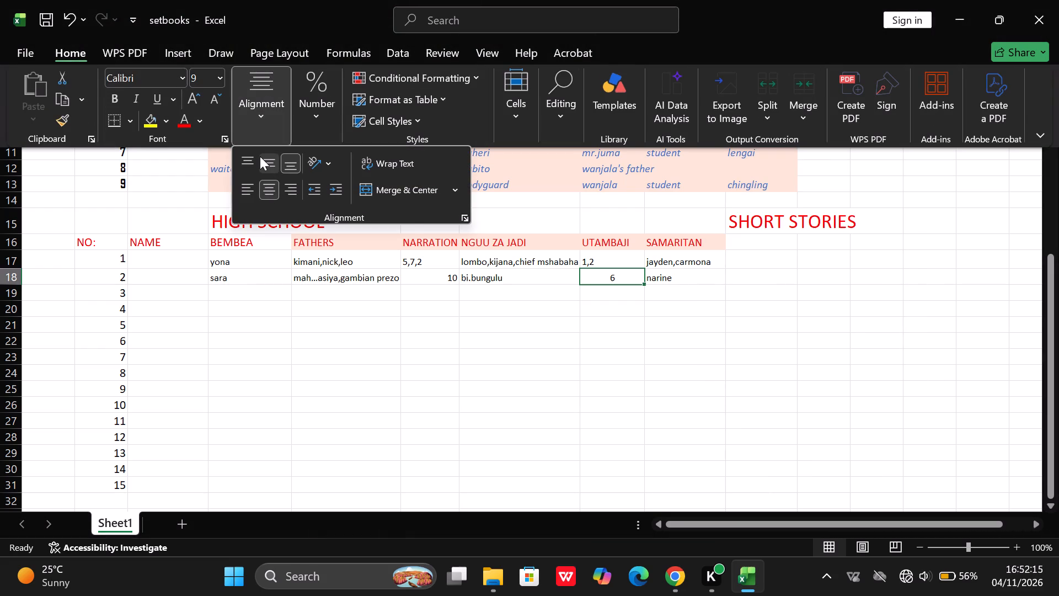
left_click(248, 158)
left_click(296, 193)
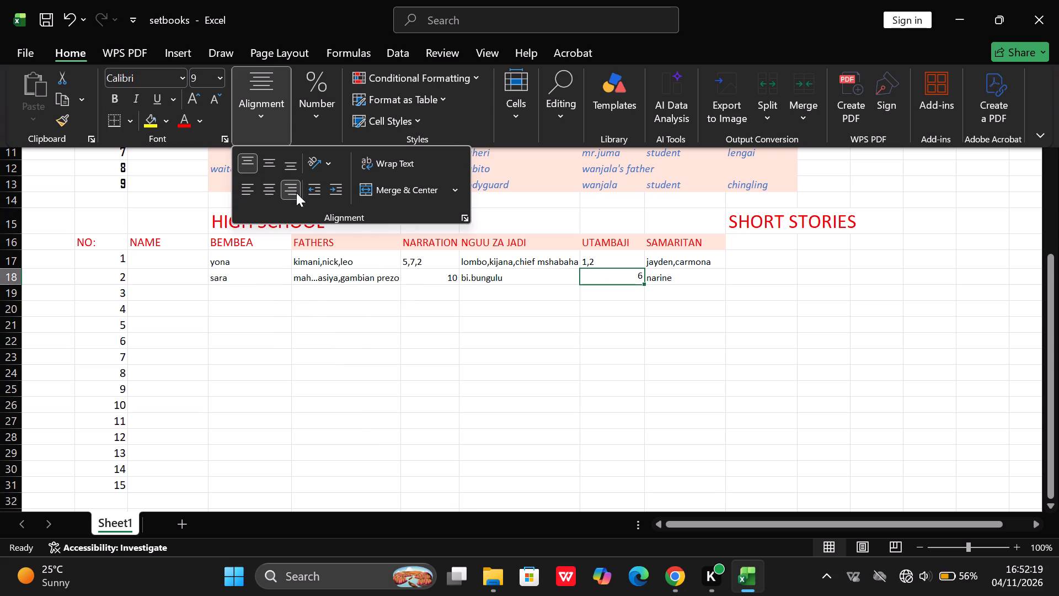
left_click(248, 190)
left_click(462, 387)
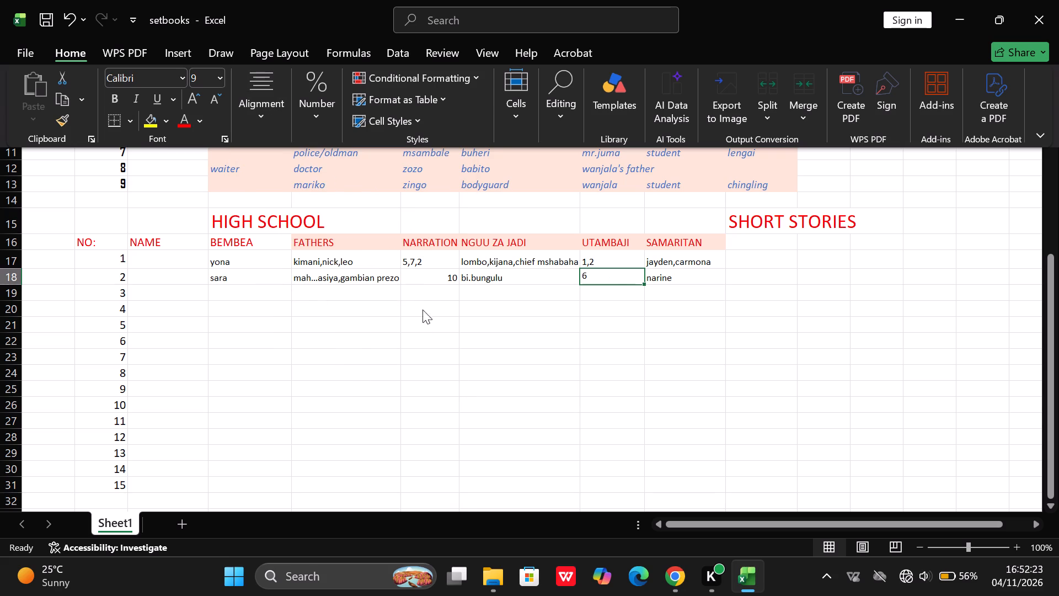
Left-align the number 10 under NARRATION in row 18 (F18).
left_click(440, 274)
left_click(434, 273)
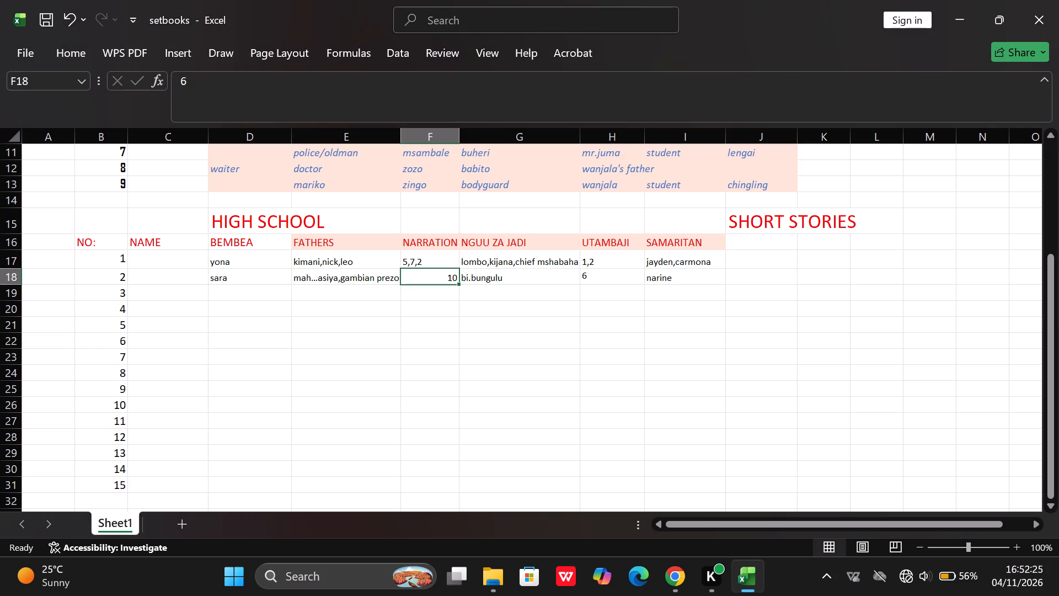
left_click(81, 50)
left_click(273, 100)
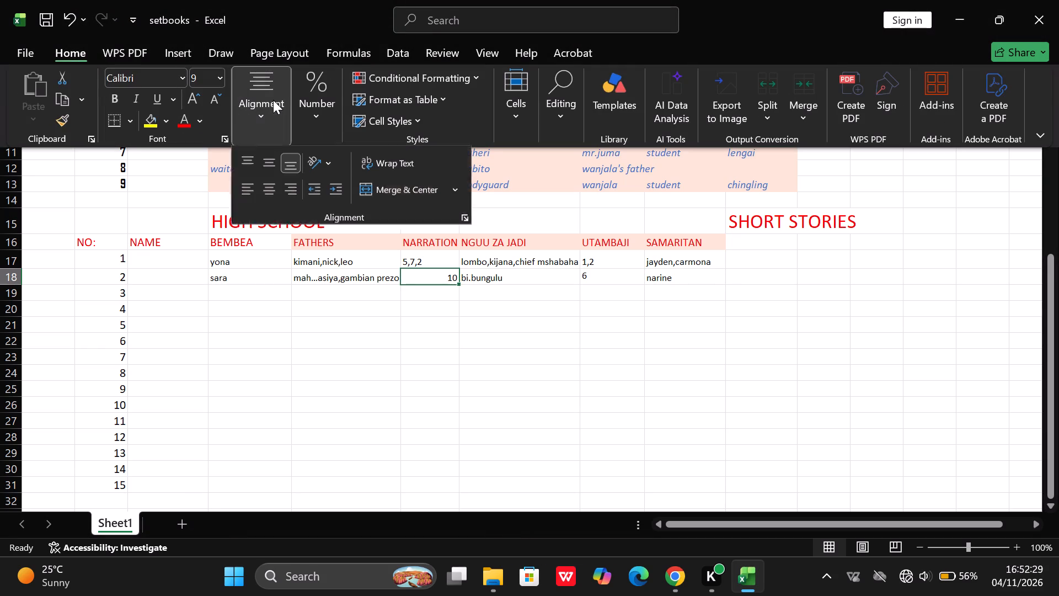
left_click(242, 192)
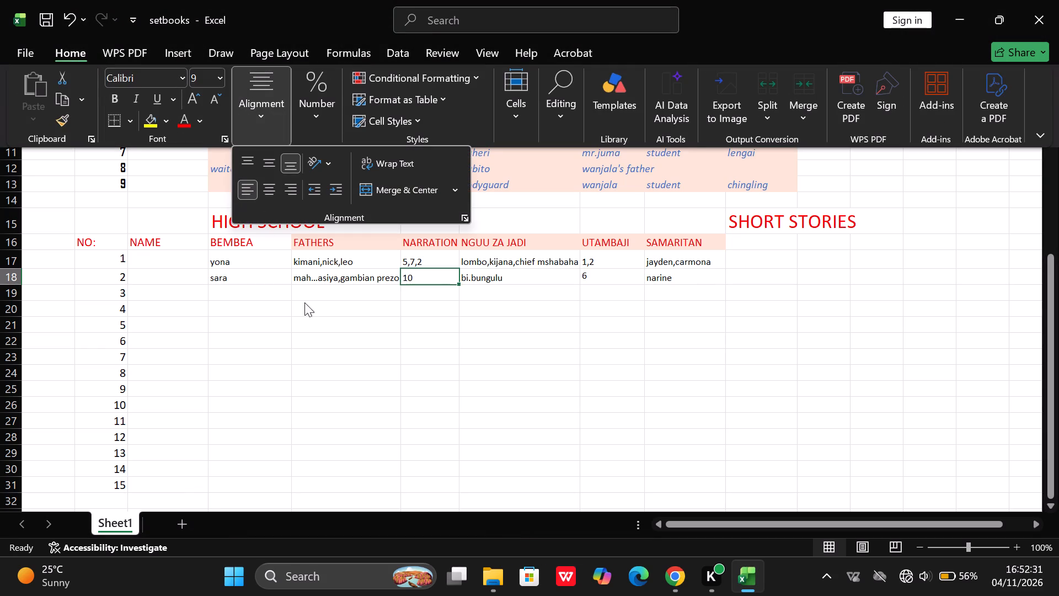
left_click(318, 395)
Enter neema under BEMBEA and pamela,zinto under FATHERS in row 19.
left_click(221, 291)
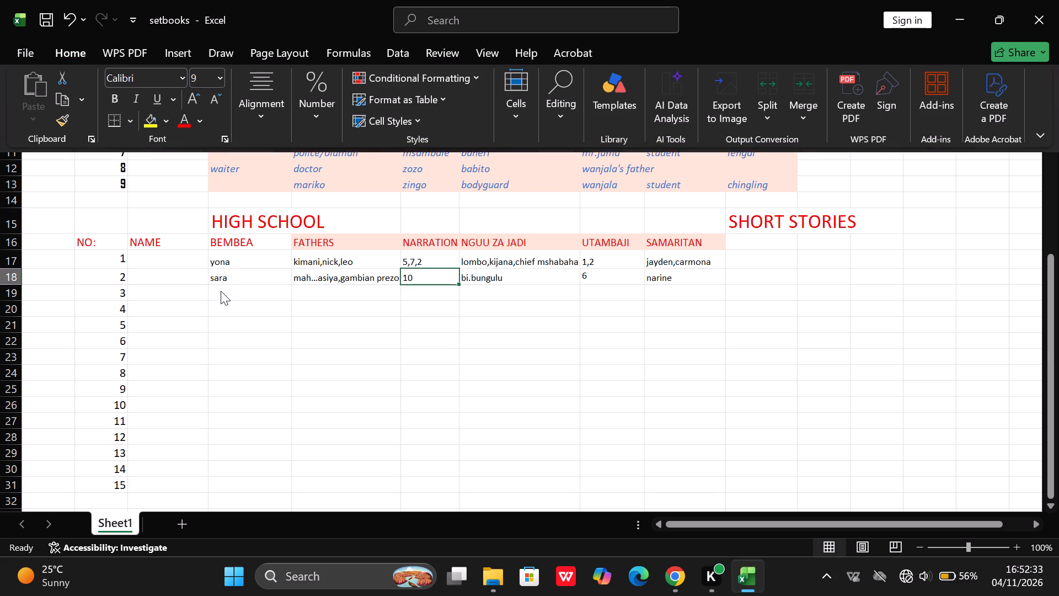
left_click(221, 291)
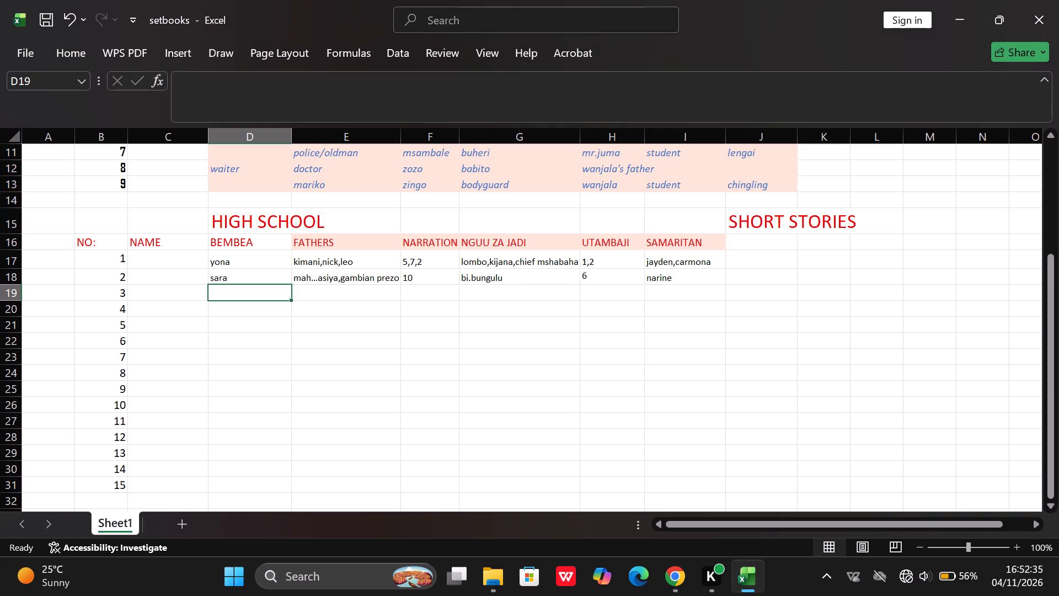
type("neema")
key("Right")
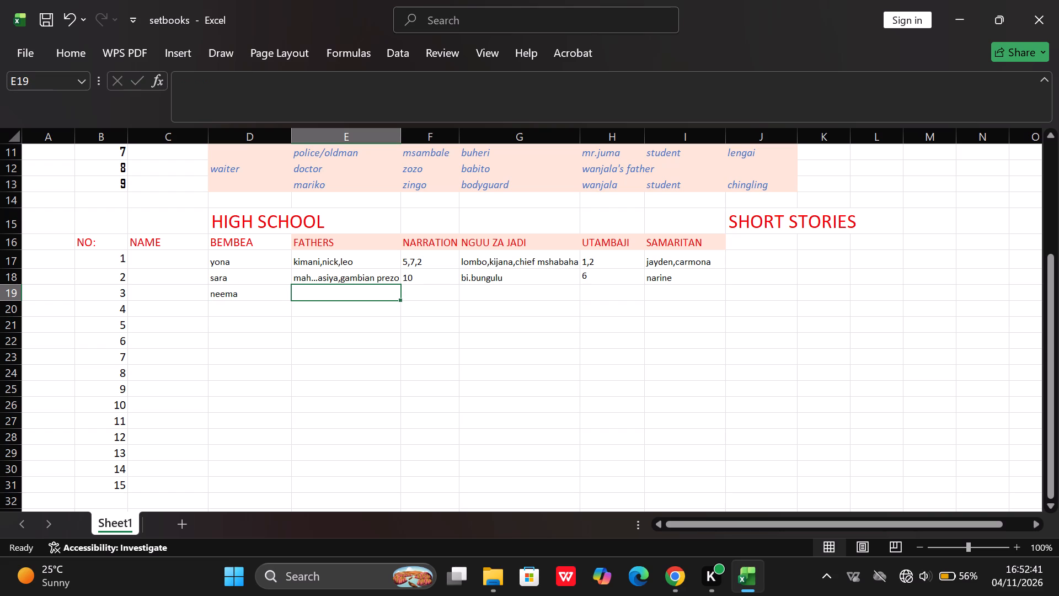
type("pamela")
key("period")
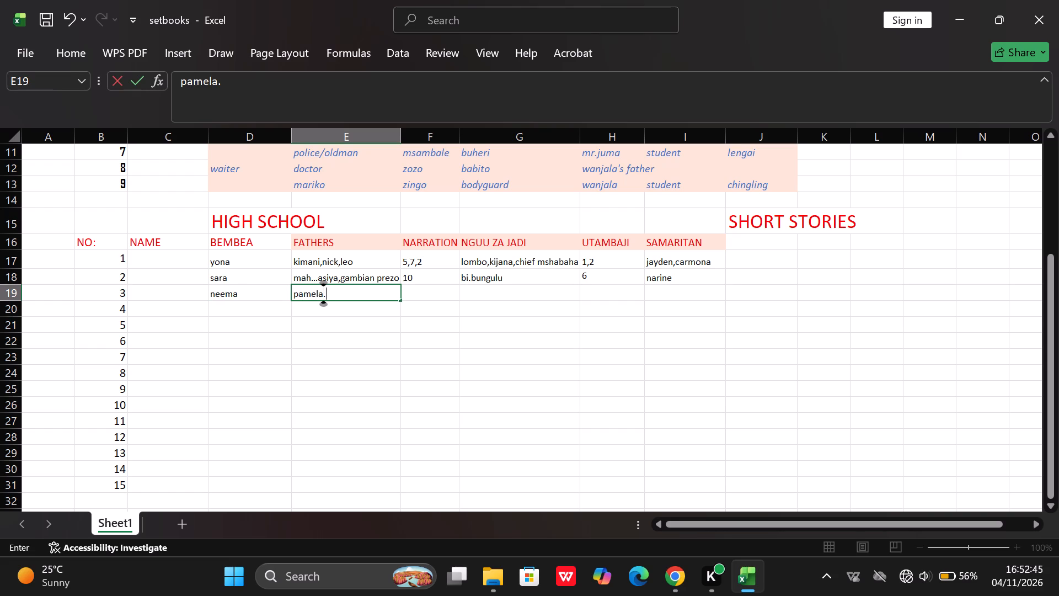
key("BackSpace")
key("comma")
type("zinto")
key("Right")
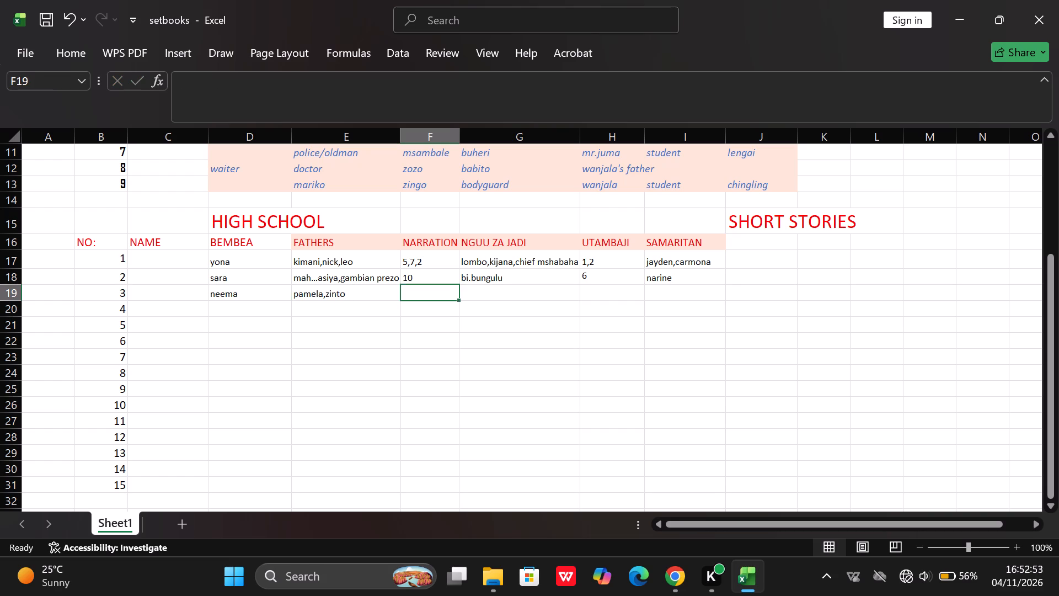
Enter mangwasha under NGUU ZA JADI in row 19, skipping the NARRATION cell.
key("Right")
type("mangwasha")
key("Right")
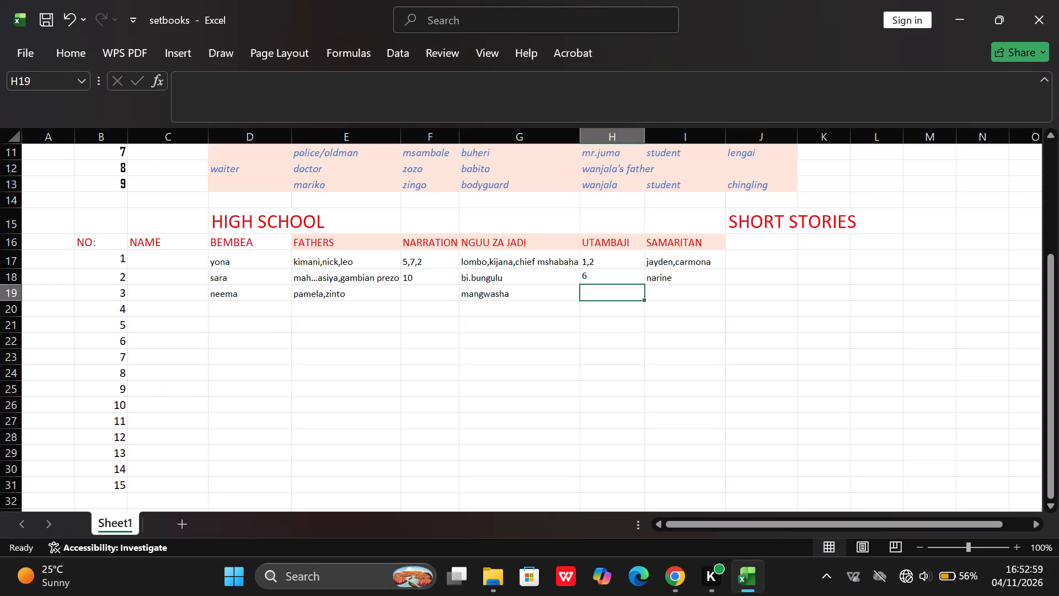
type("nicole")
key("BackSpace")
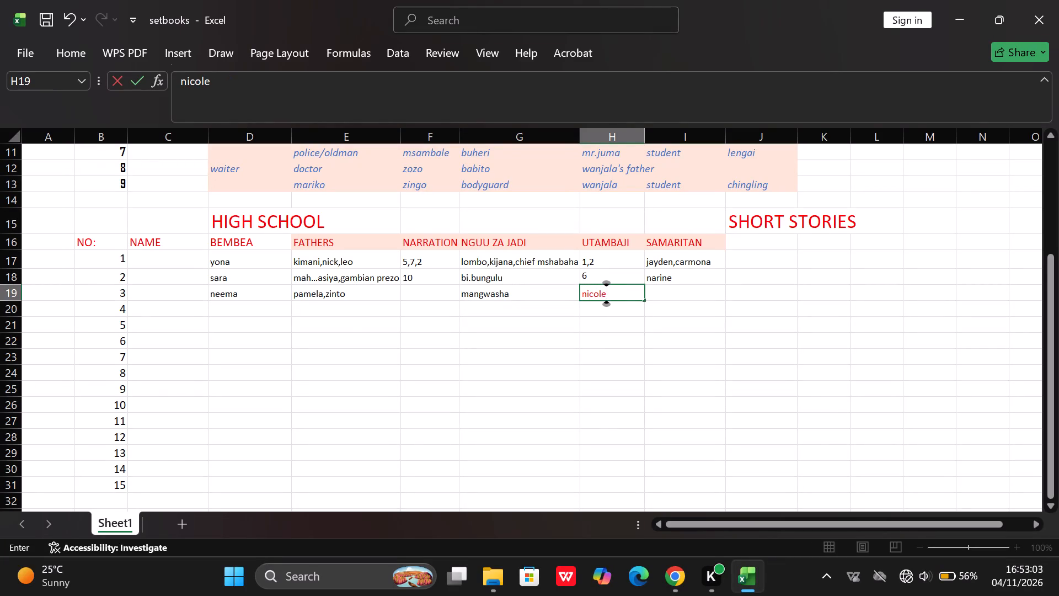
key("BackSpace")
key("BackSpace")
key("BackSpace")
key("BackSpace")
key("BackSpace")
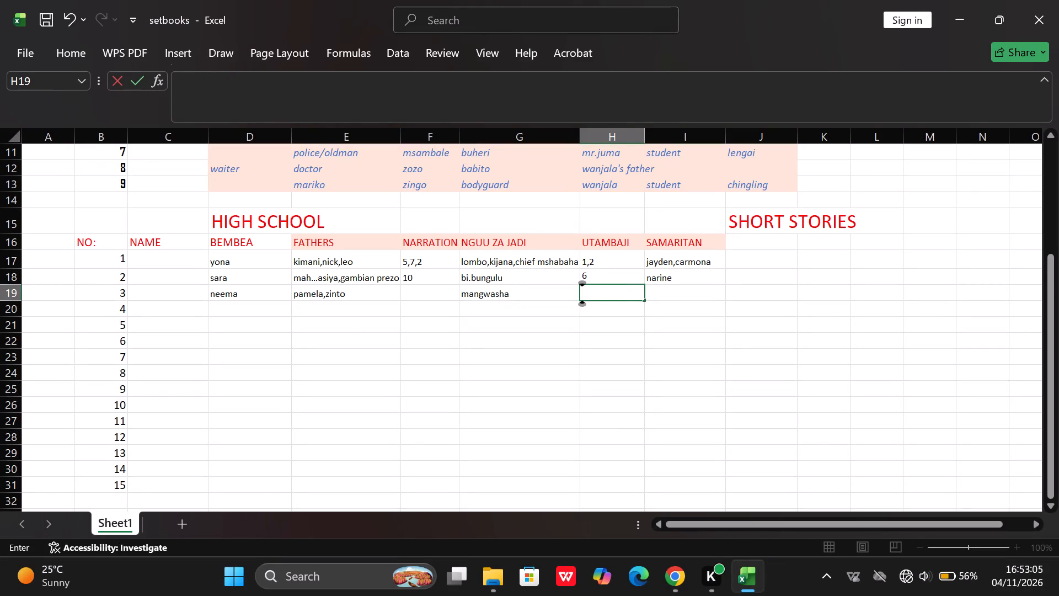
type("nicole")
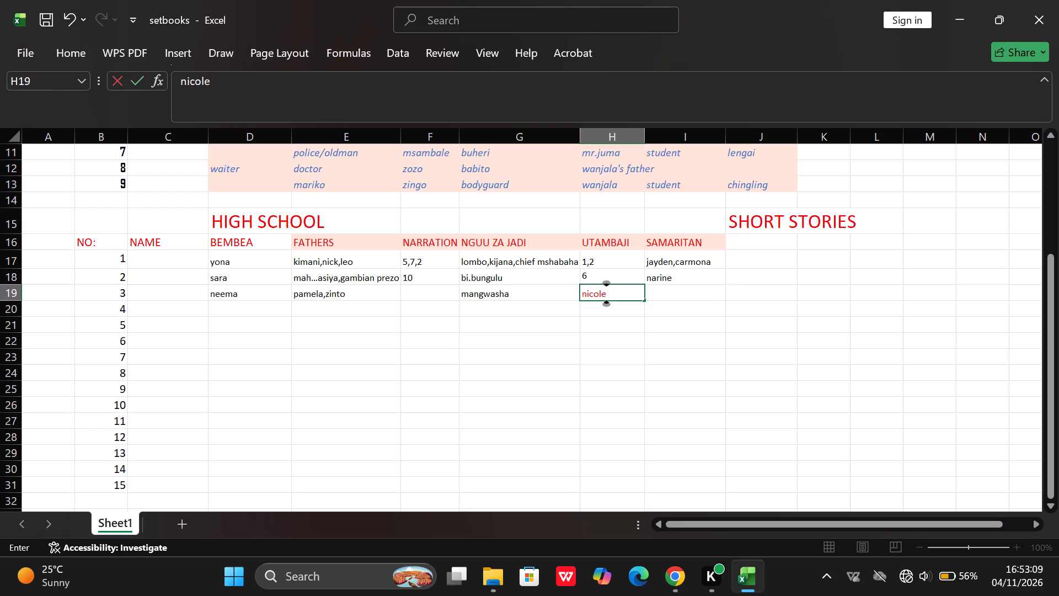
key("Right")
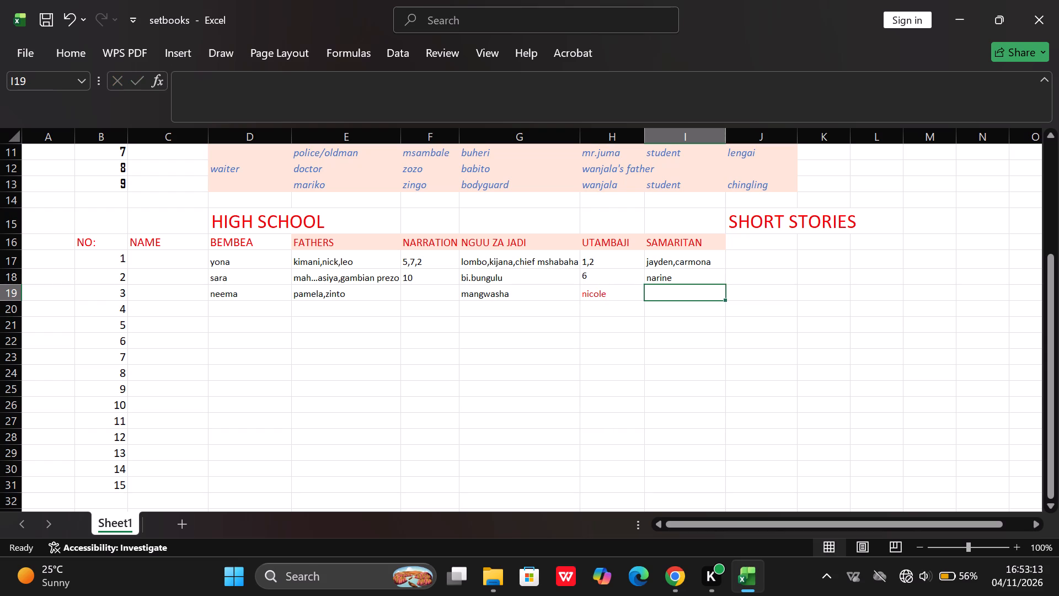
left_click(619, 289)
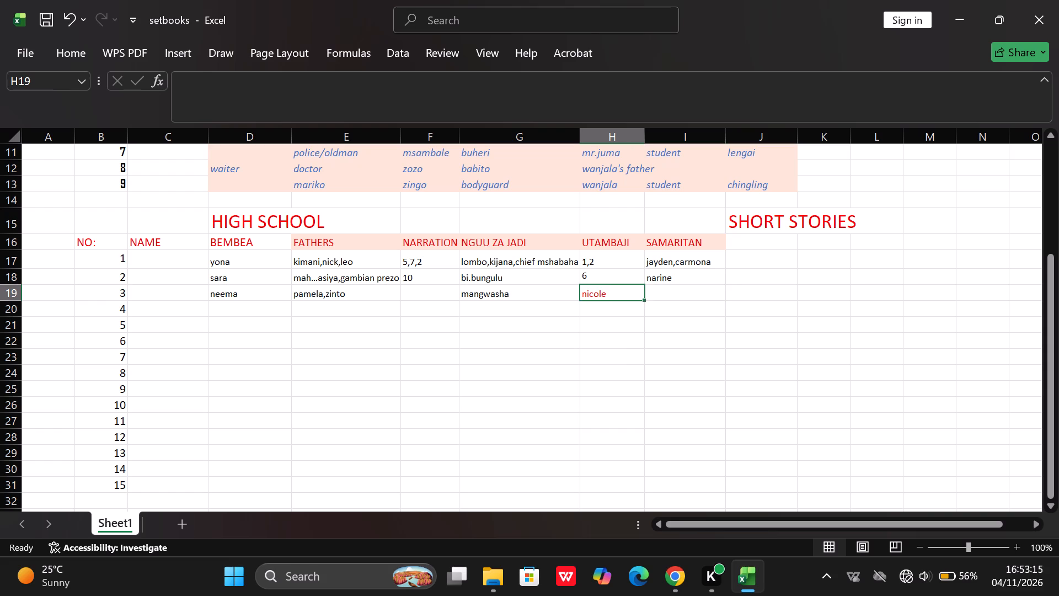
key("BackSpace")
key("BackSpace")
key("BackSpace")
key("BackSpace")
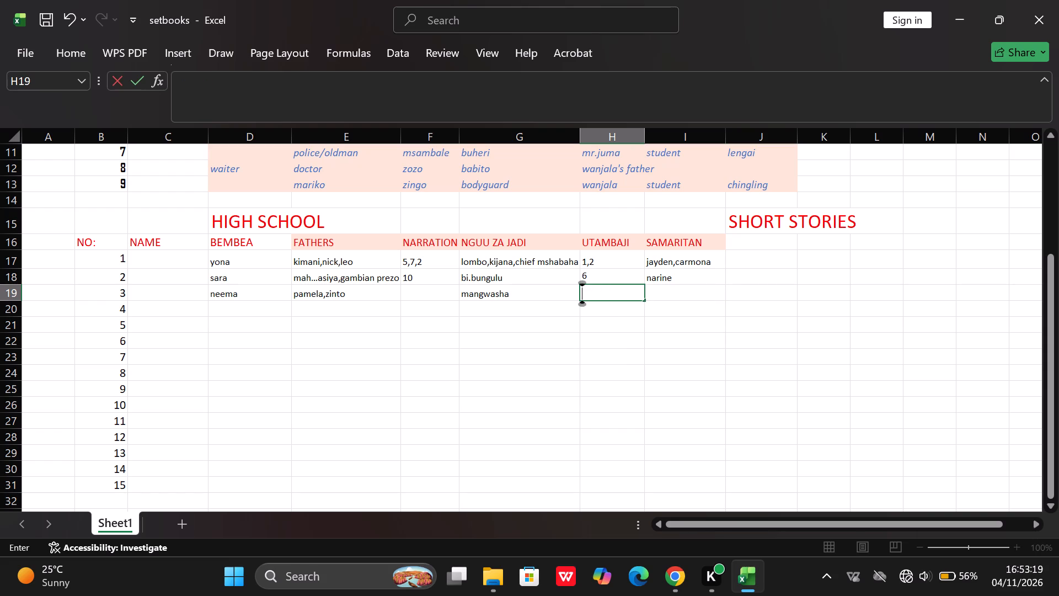
Enter nicole under SAMARITAN in row 19.
left_click(676, 290)
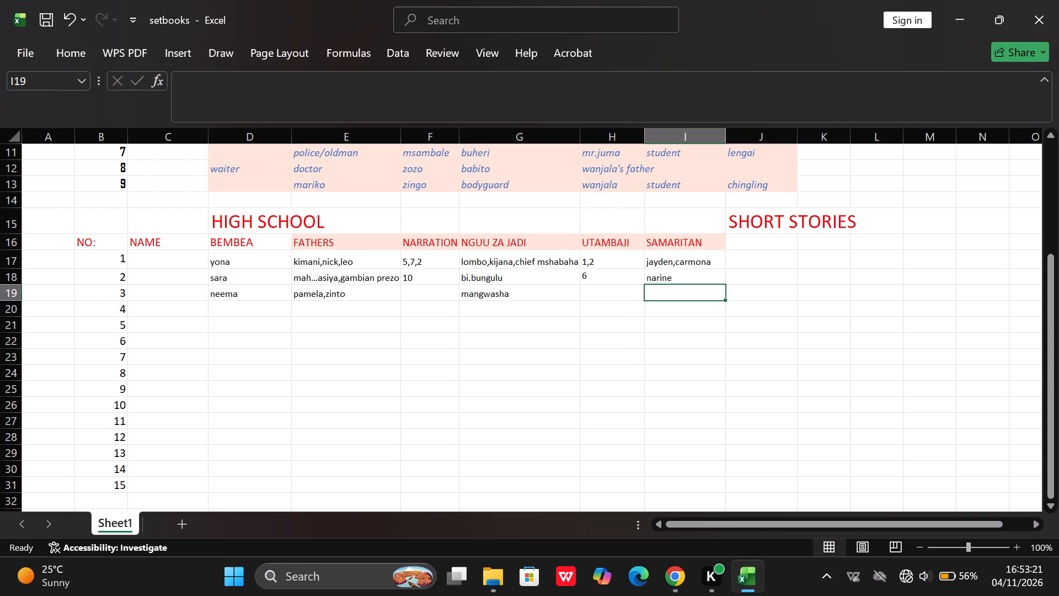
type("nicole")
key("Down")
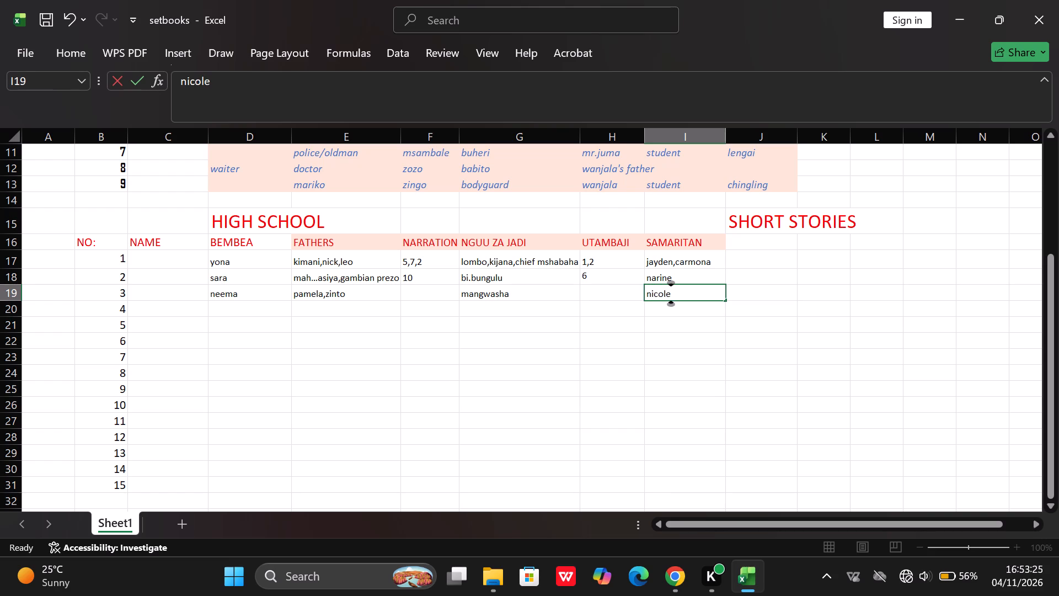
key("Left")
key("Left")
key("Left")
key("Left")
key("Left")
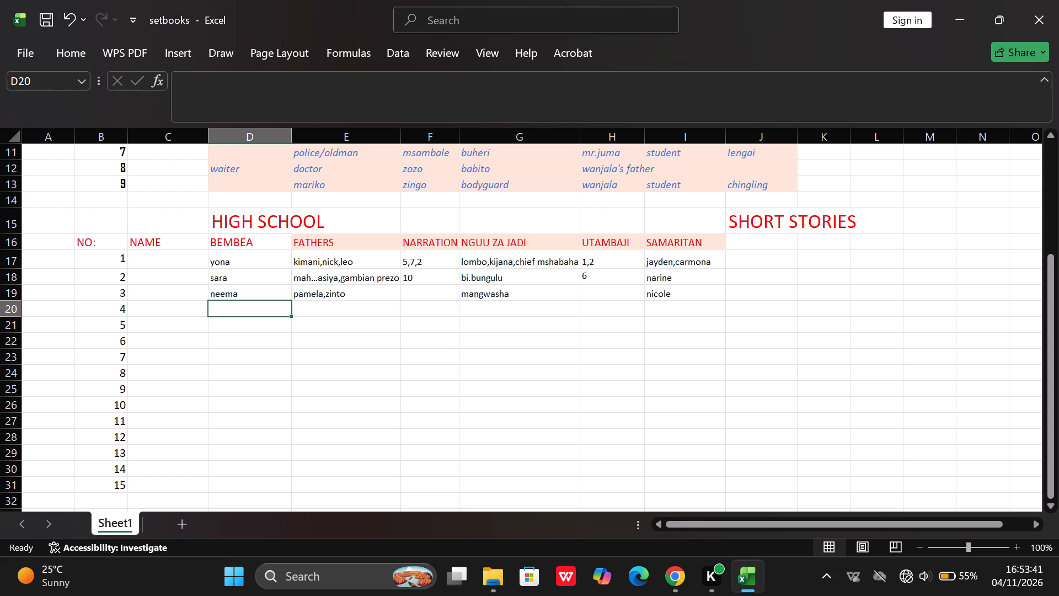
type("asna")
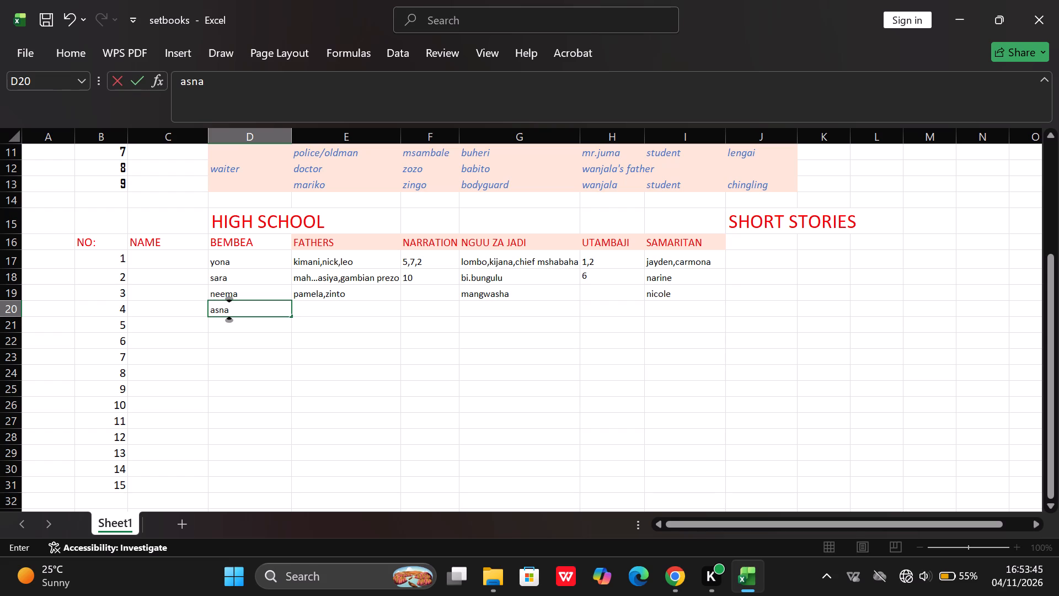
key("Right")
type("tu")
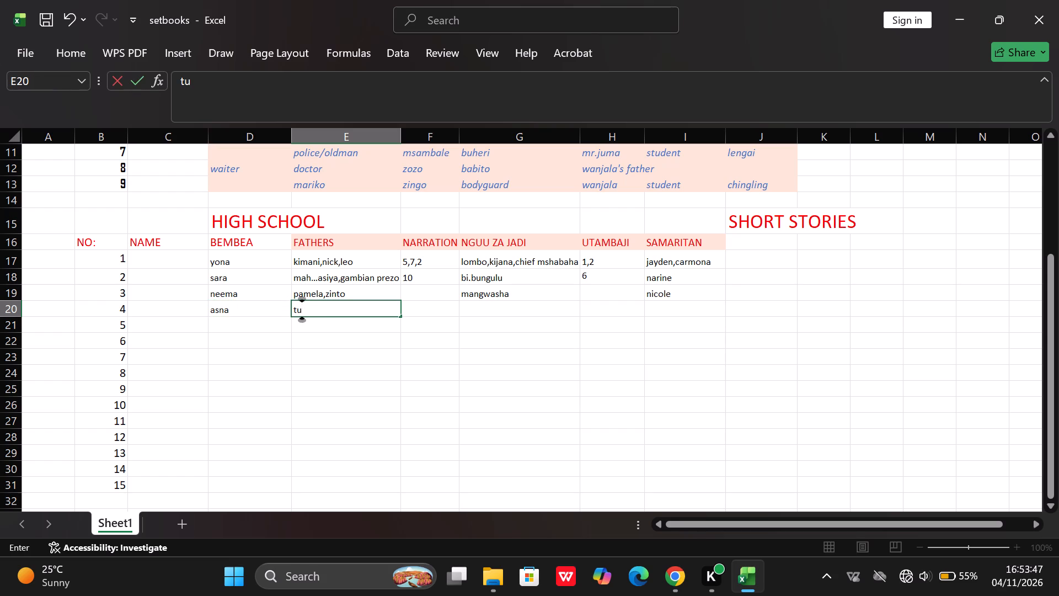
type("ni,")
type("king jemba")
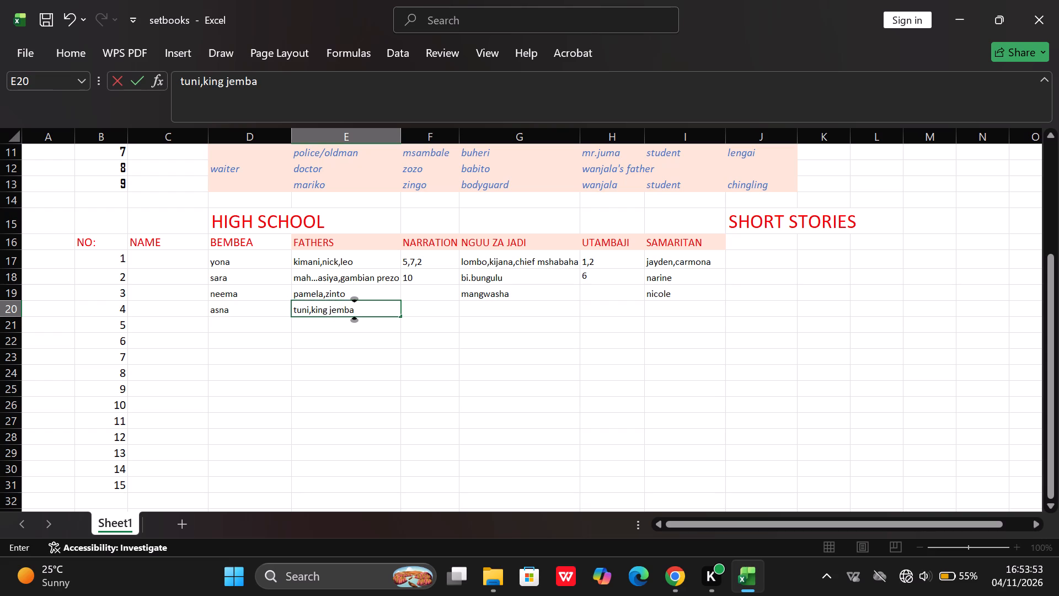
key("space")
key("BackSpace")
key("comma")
Enter kajewa under NGUU ZA JADI and 3,6 under UTAMBAJI in row 20.
left_click(488, 317)
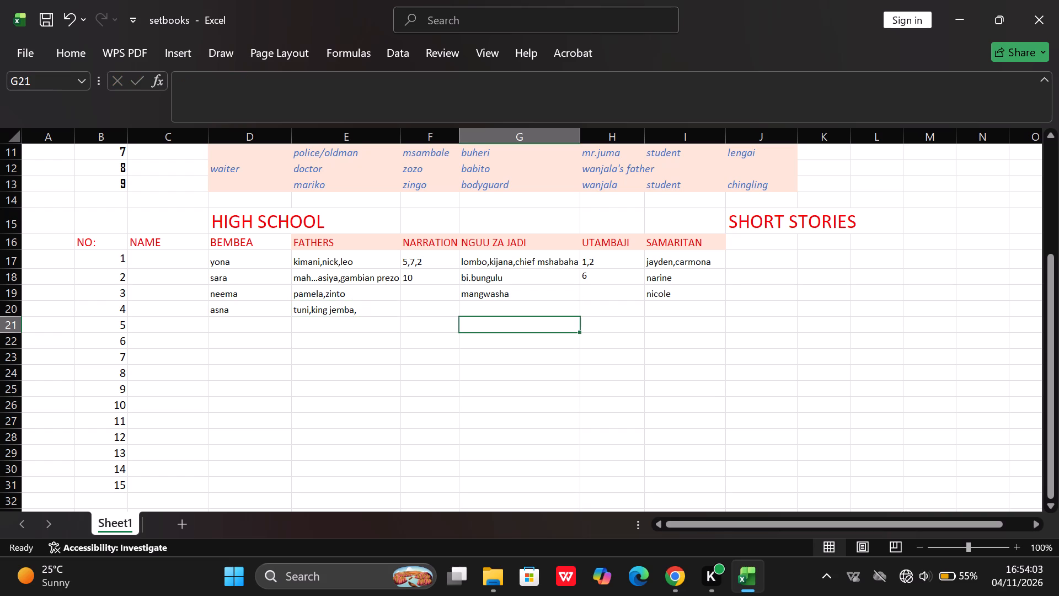
left_click(487, 308)
type("kajewa")
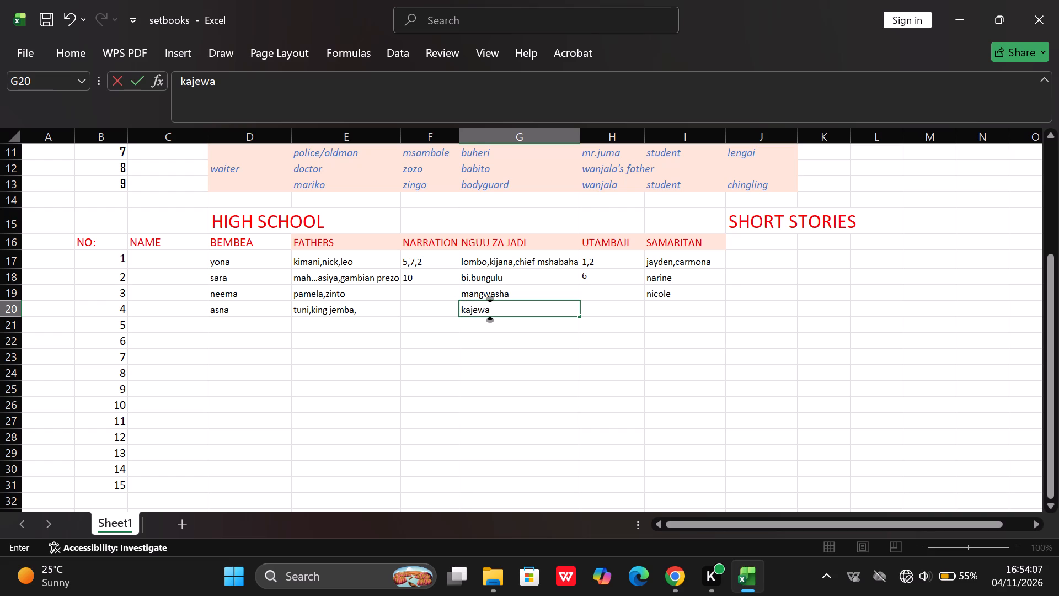
left_click(608, 311)
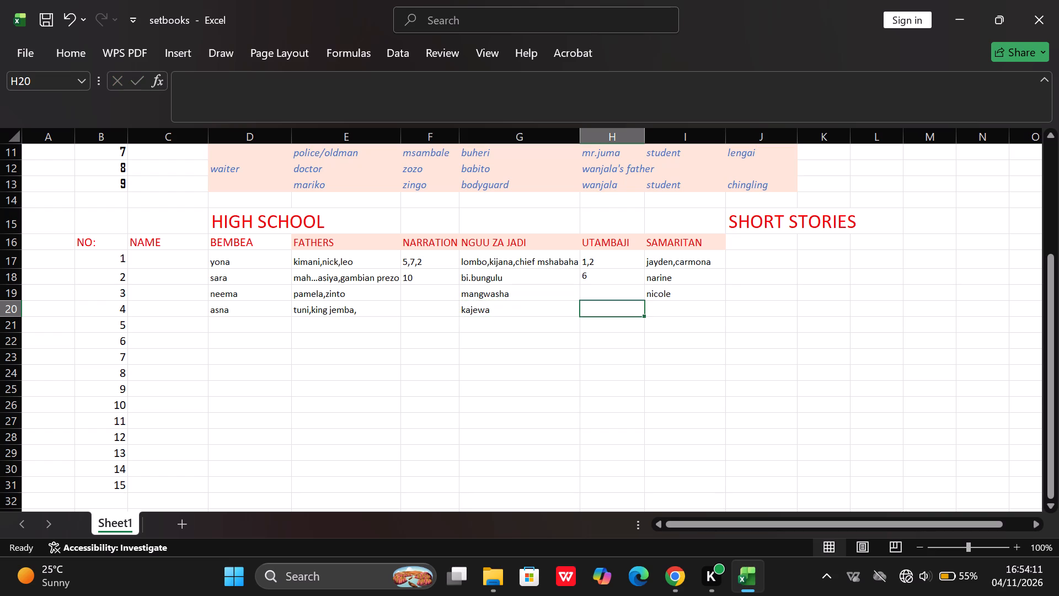
key("3")
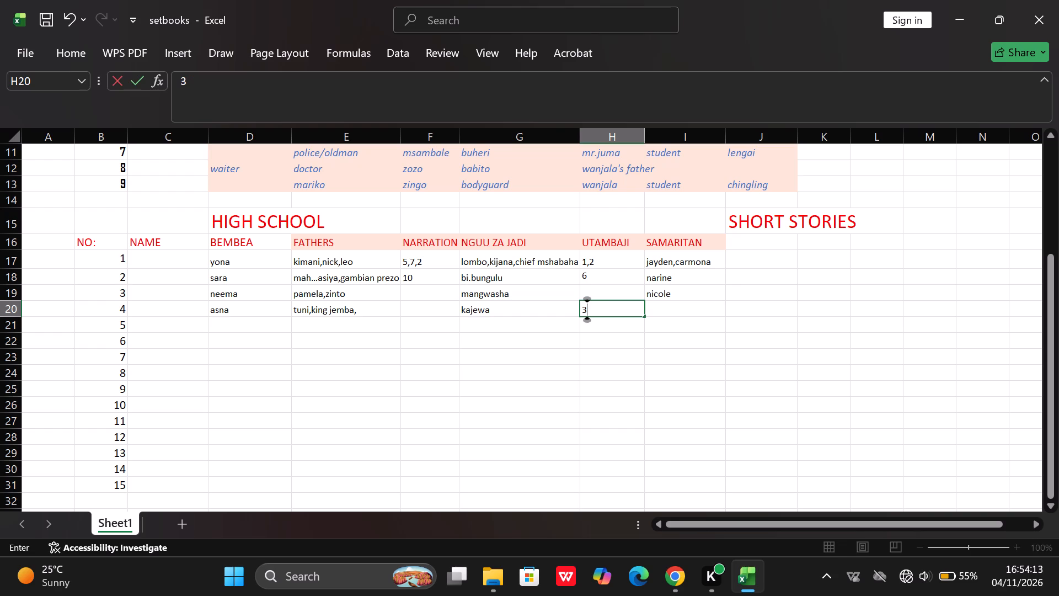
key("comma")
key("6")
Enter alvita under SAMARITAN in row 20.
left_click(660, 309)
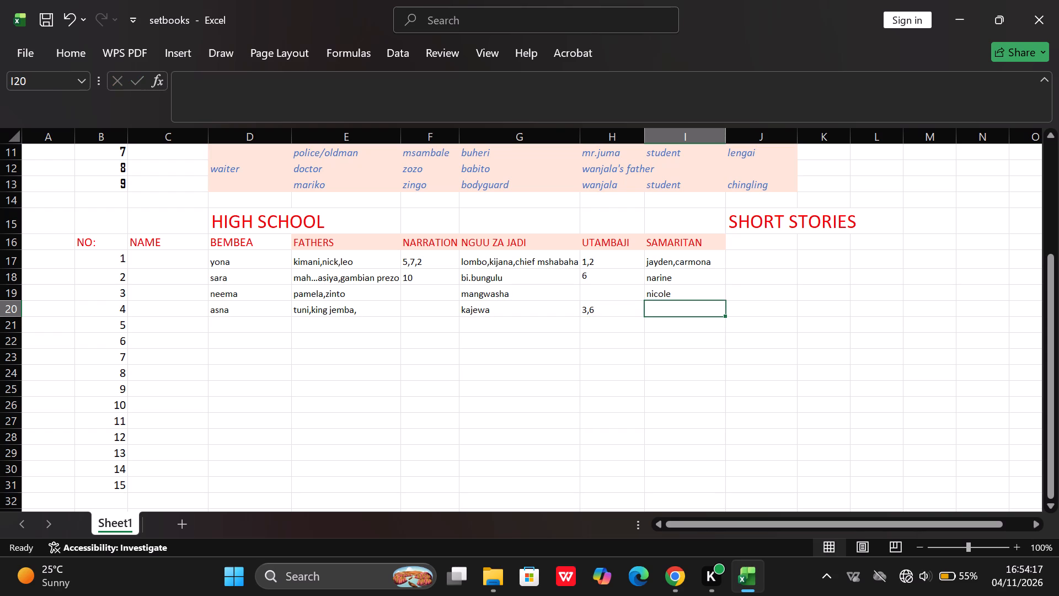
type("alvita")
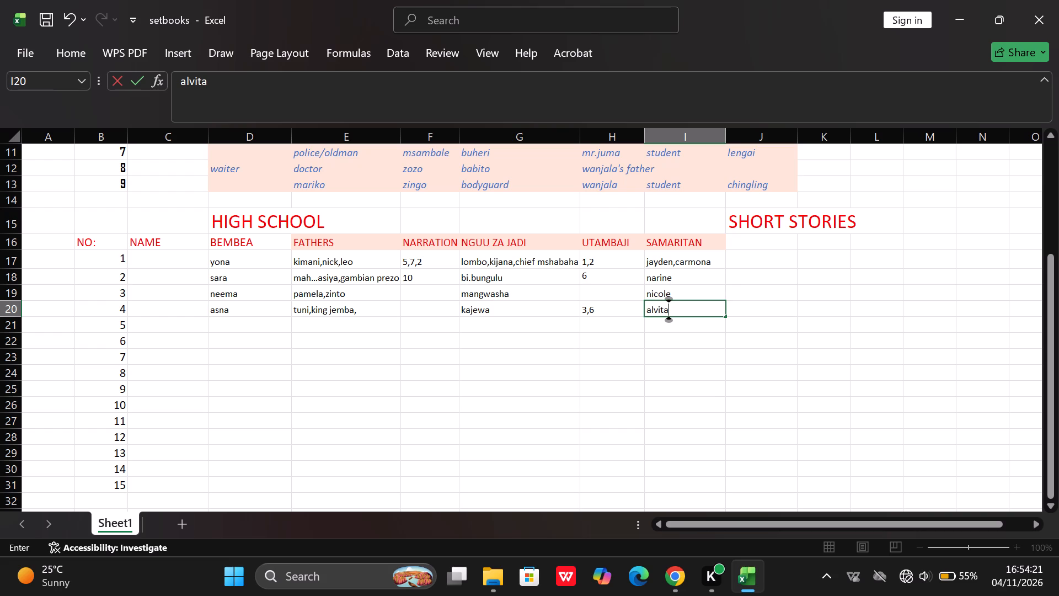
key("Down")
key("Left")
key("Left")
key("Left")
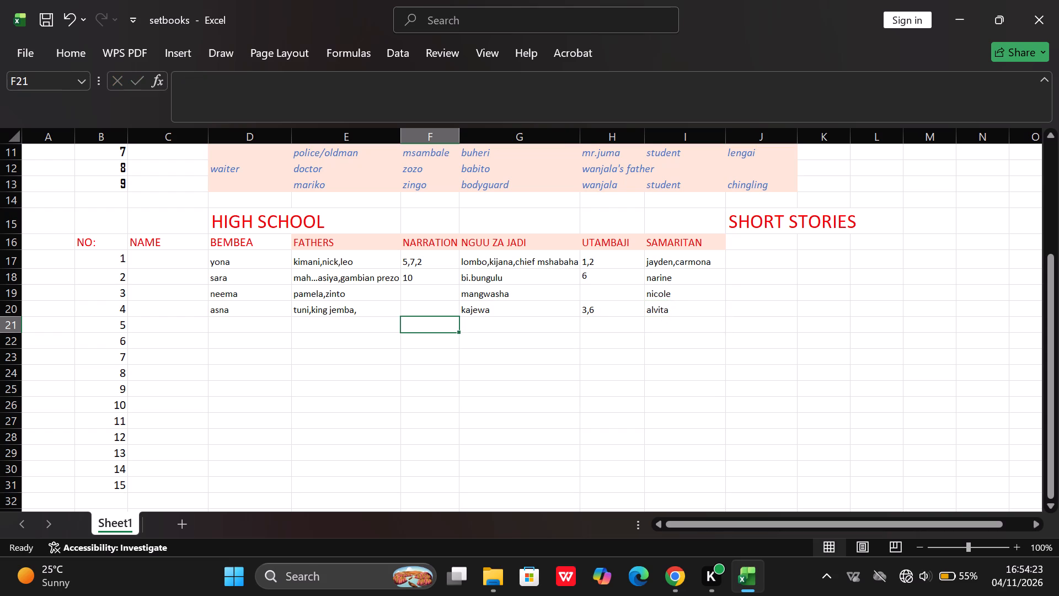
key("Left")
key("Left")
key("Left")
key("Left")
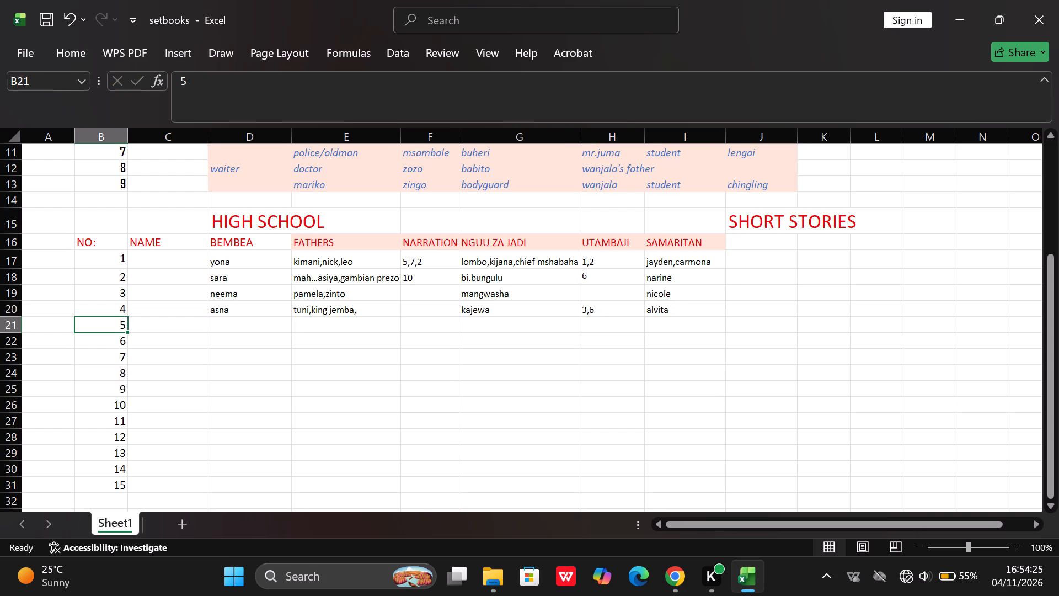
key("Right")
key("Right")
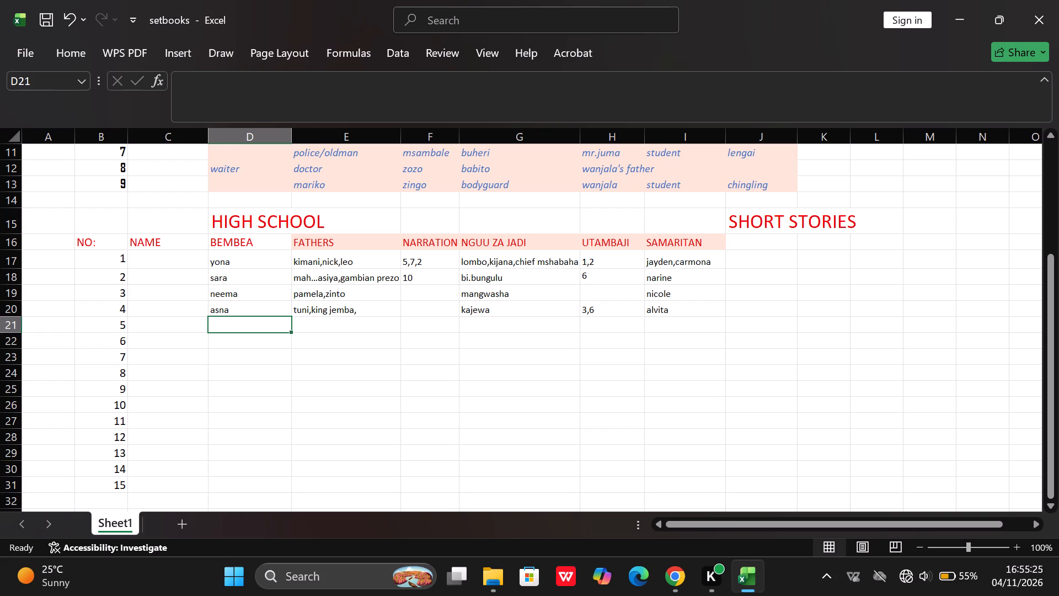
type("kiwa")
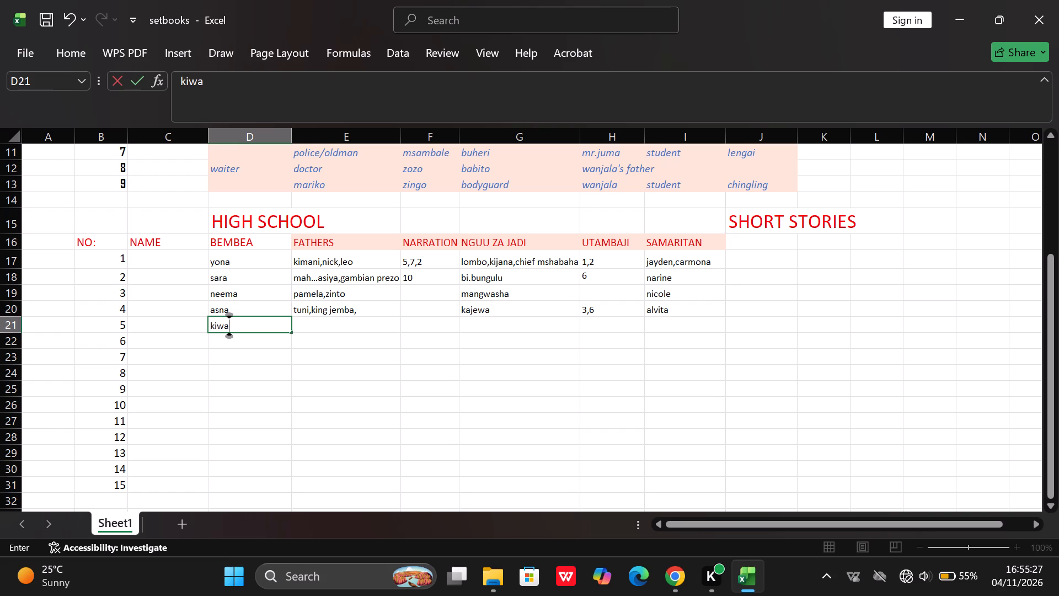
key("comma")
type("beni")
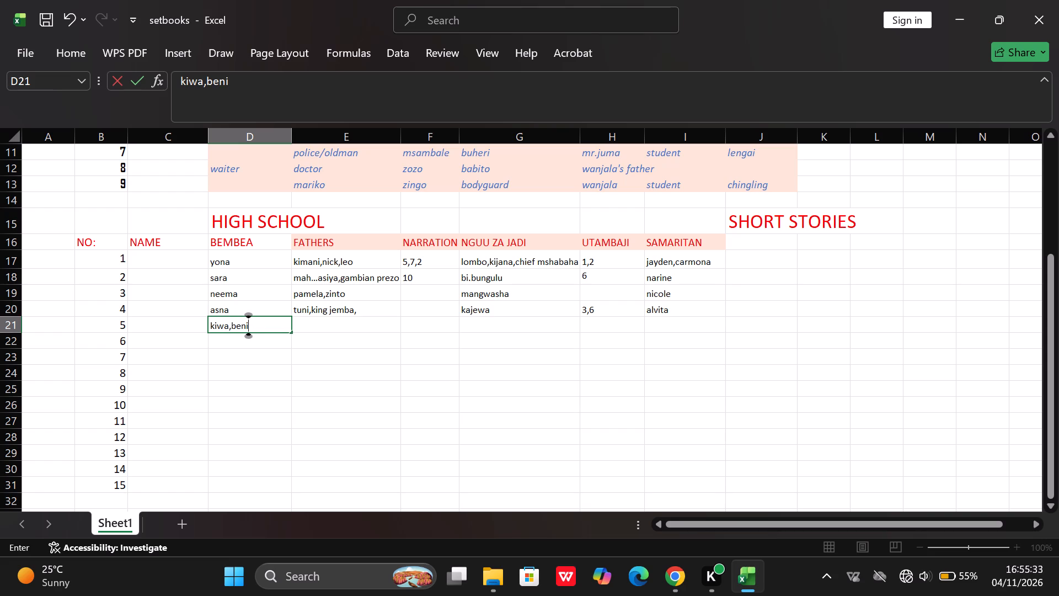
Enter "afolabi,walomi" under FATHERS and 6,7,2 under NARRATION in row 21.
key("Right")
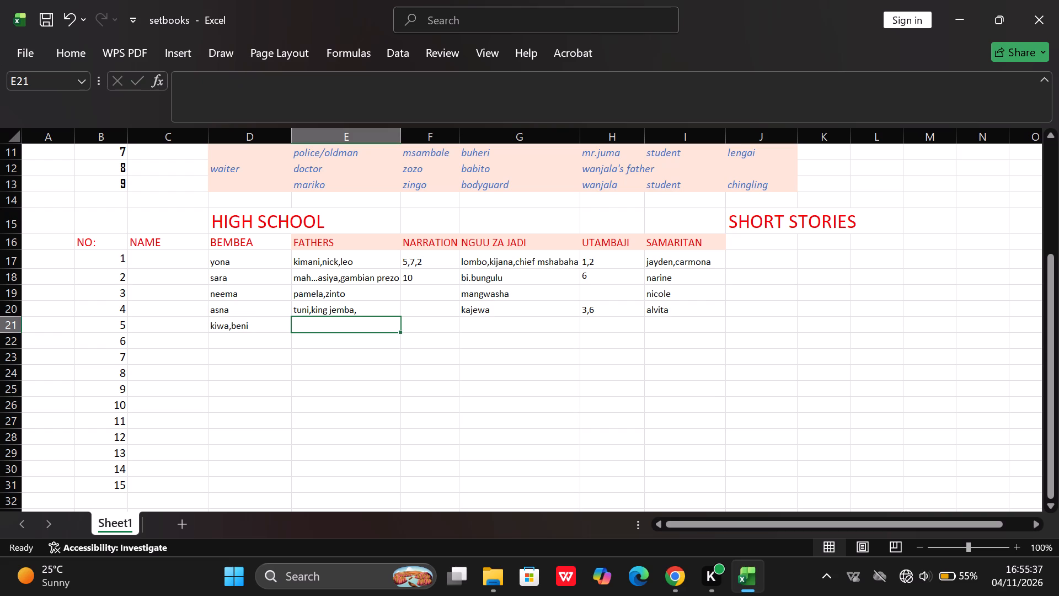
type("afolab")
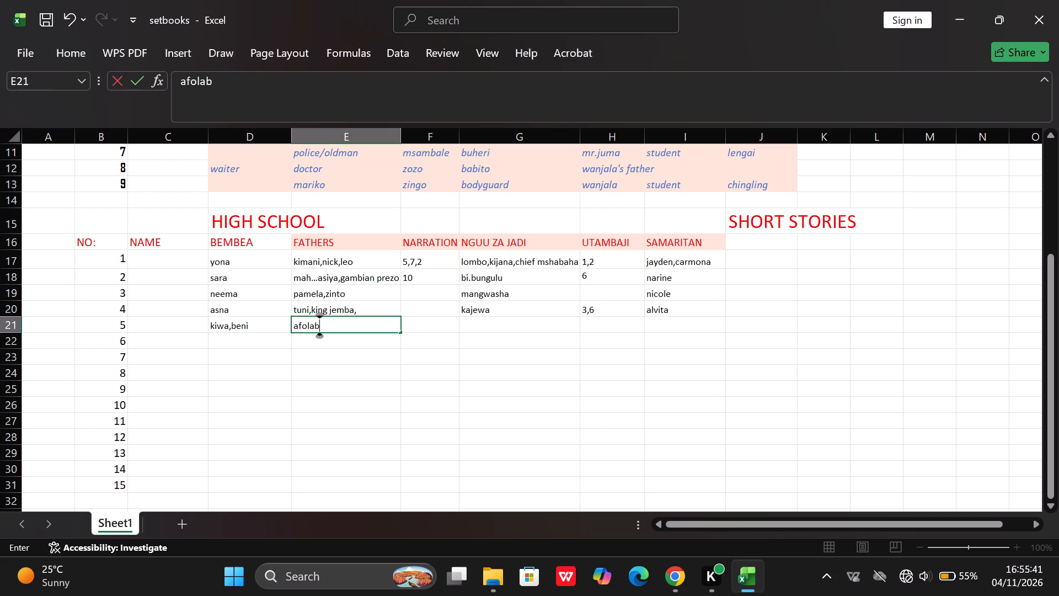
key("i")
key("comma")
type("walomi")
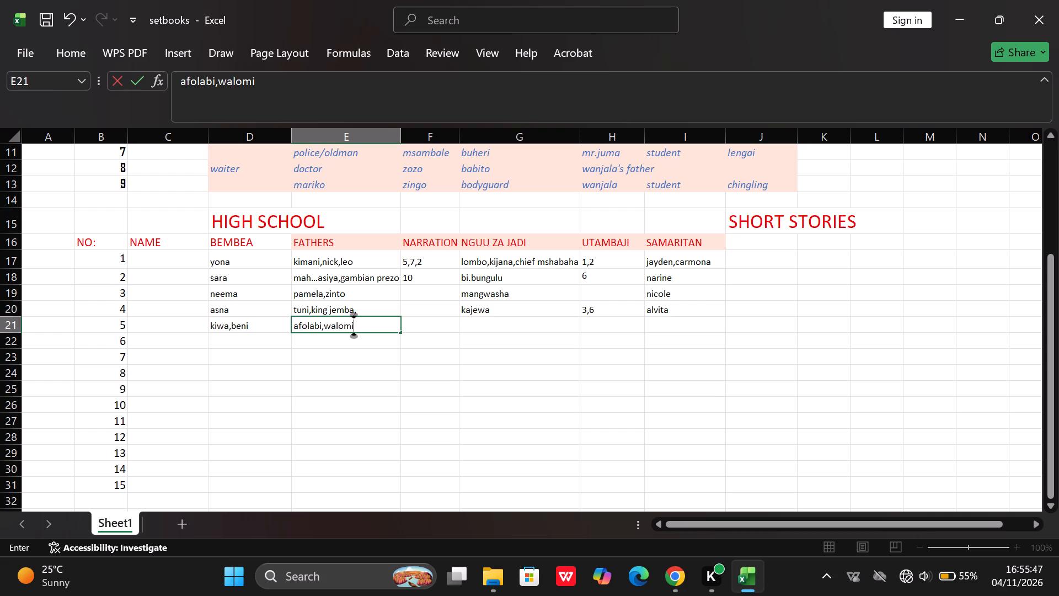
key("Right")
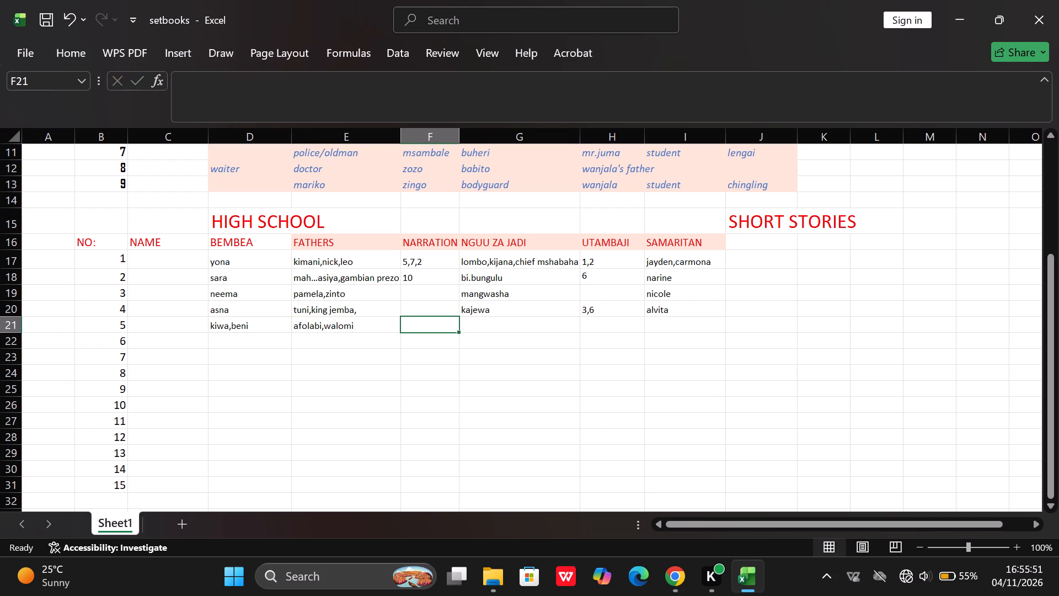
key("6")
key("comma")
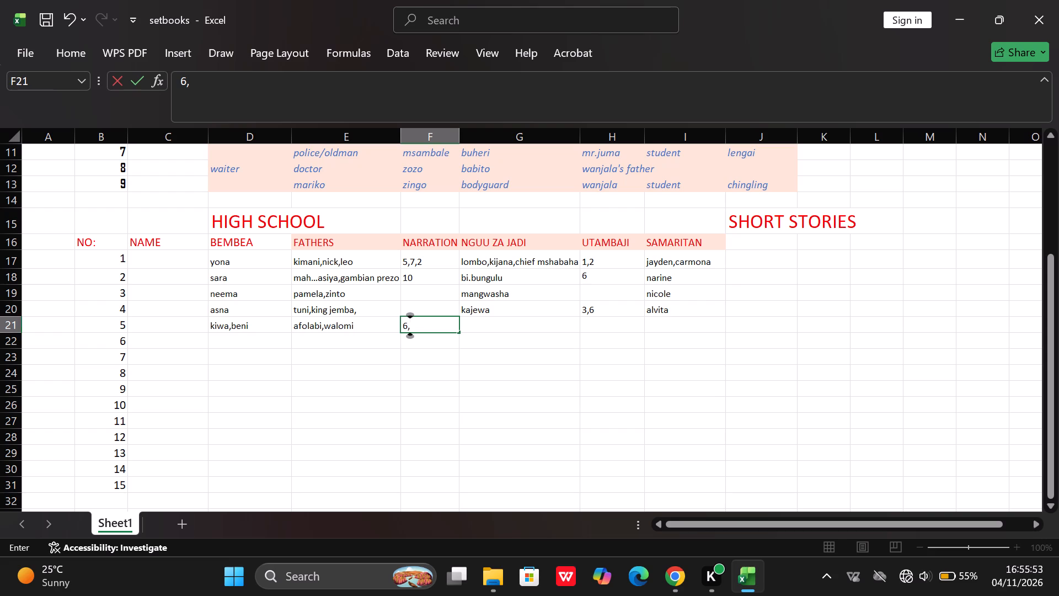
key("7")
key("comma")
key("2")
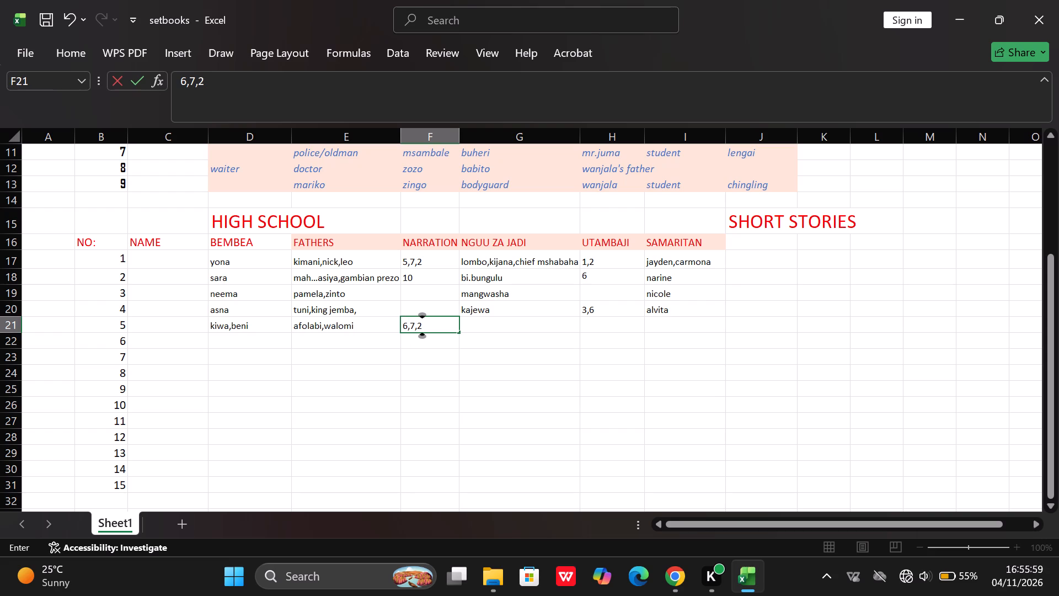
Enter "sagure,mafamba" under NGUU ZA JADI and 5 under UTAMBAJI in row 21.
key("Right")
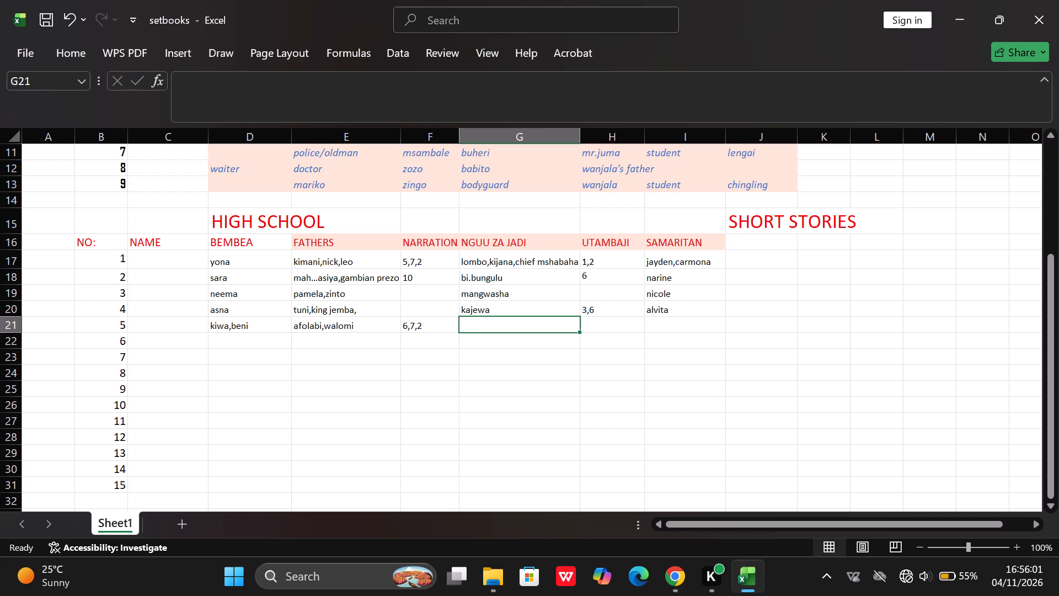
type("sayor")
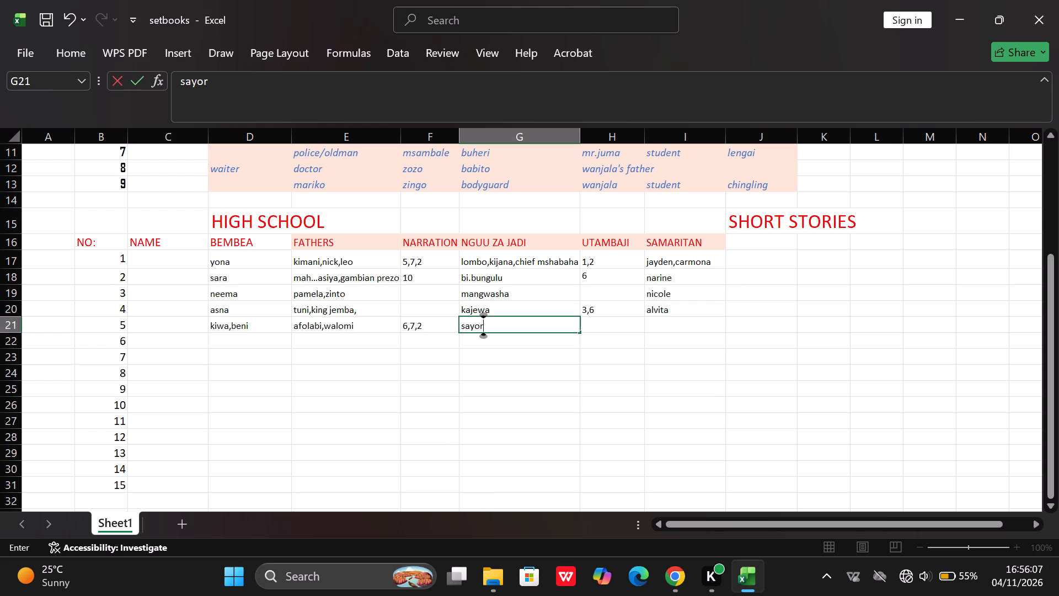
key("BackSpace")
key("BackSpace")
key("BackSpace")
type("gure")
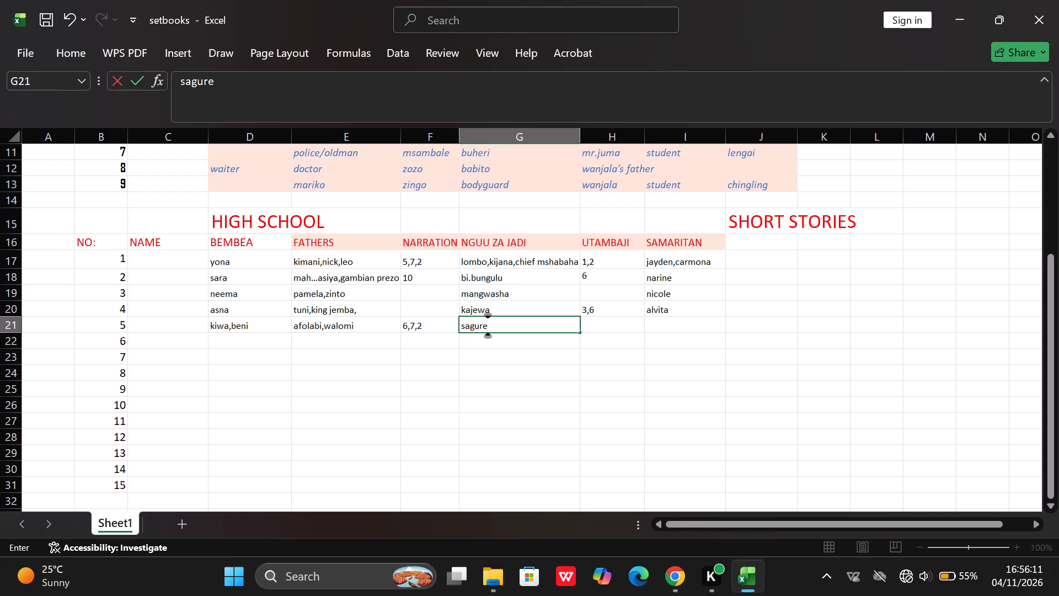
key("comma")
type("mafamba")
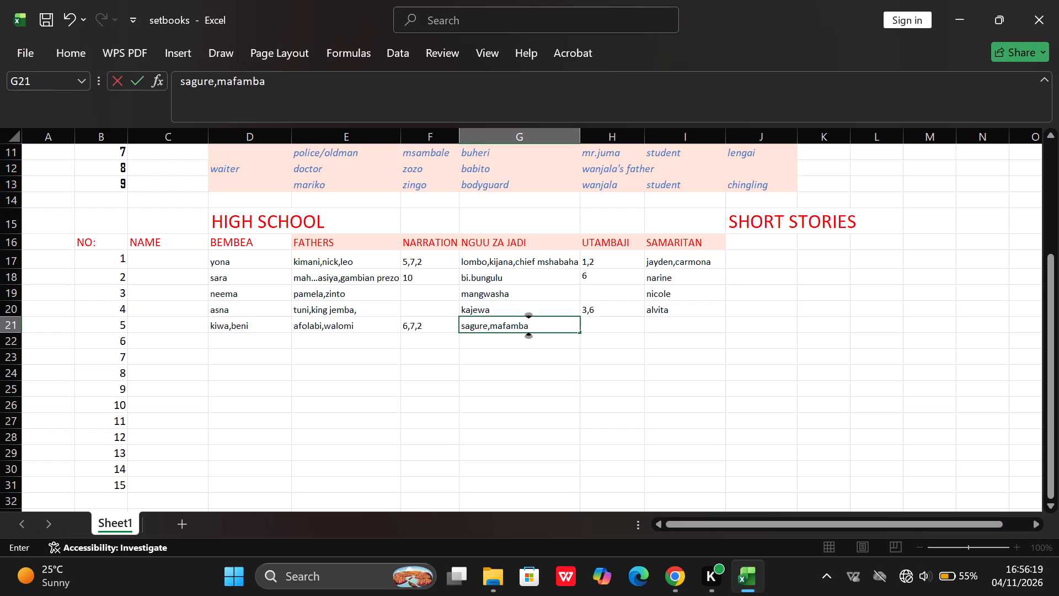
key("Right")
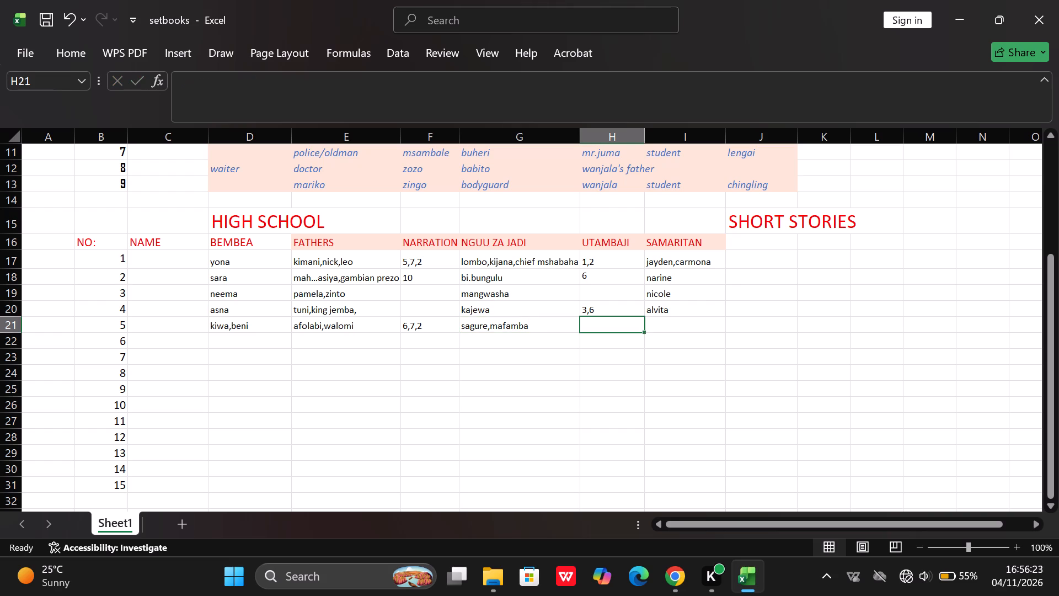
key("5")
Enter "harvester,montano" under SAMARITAN in row 21.
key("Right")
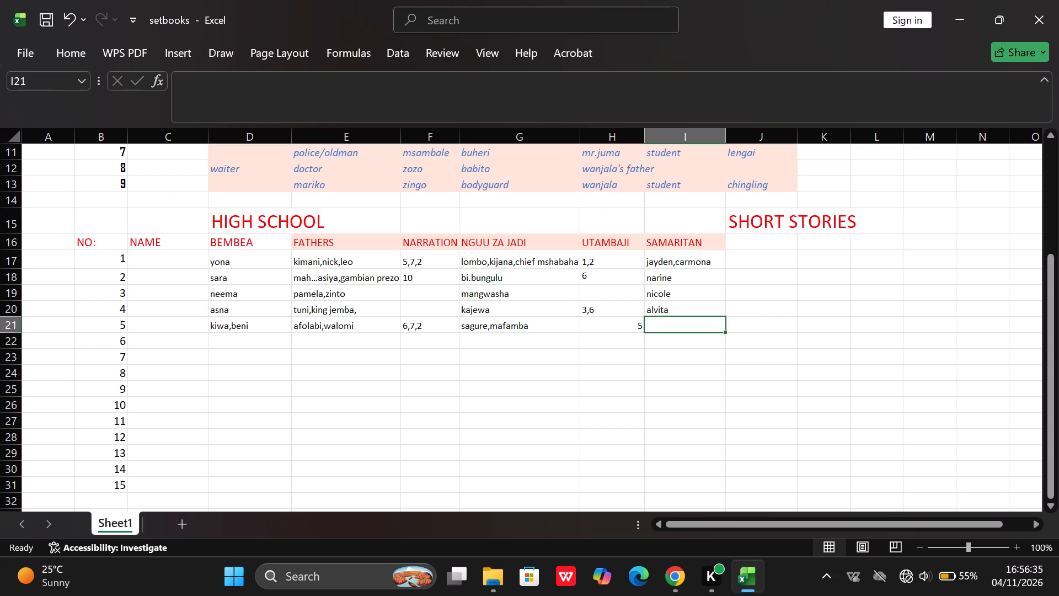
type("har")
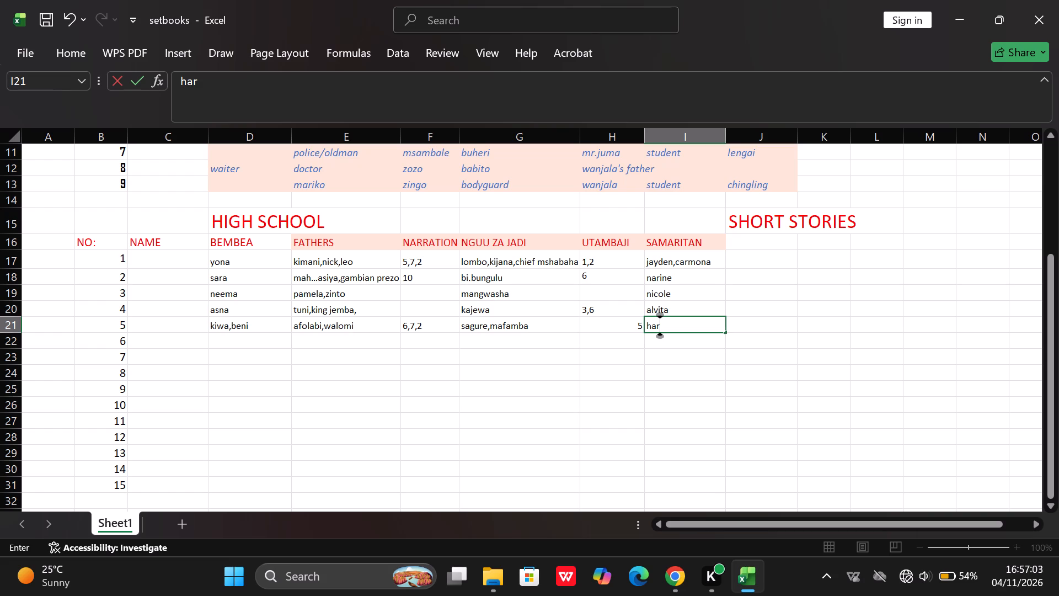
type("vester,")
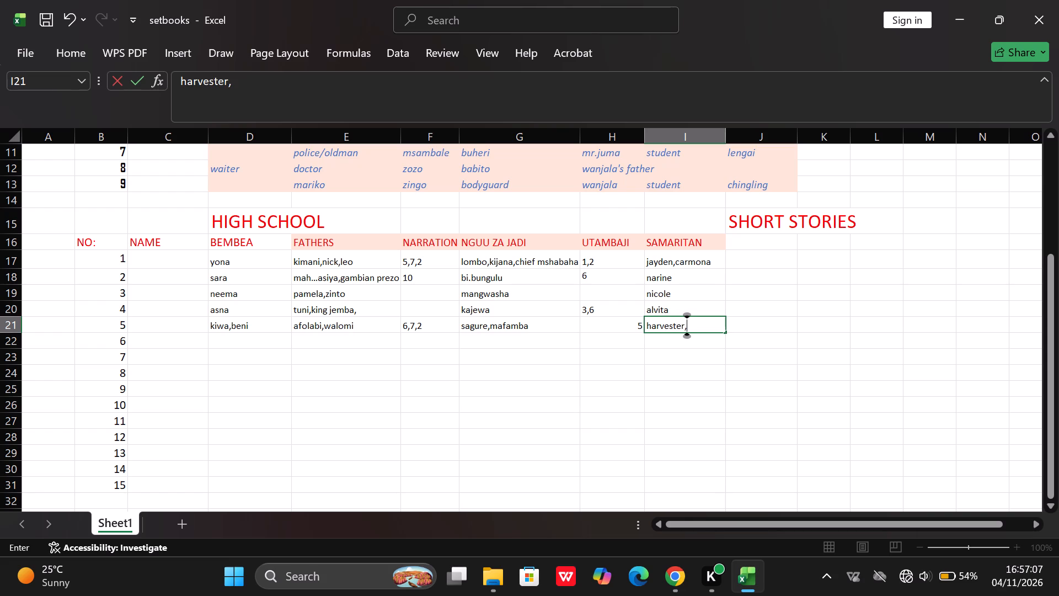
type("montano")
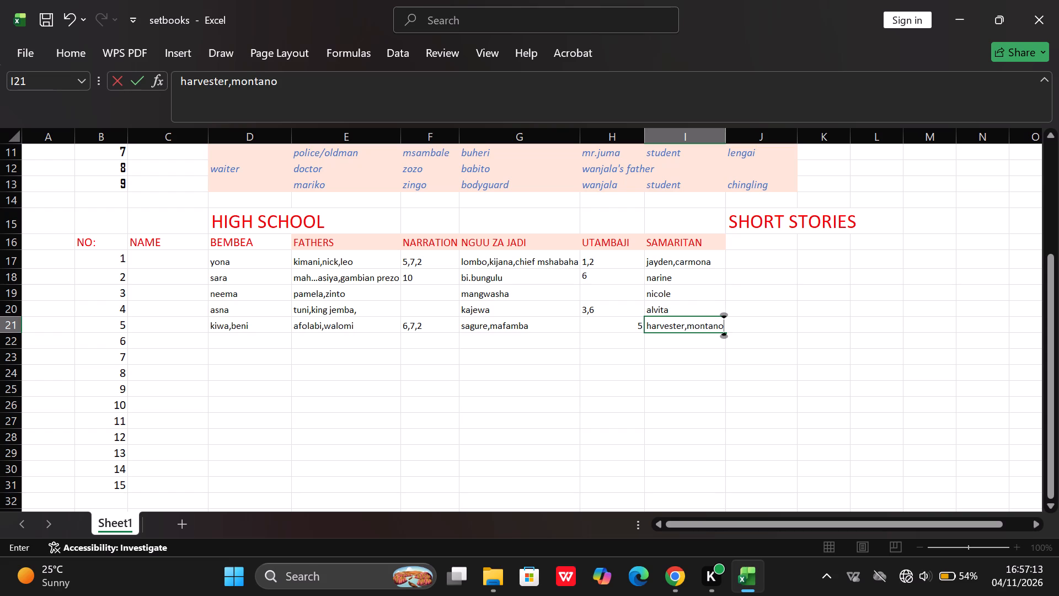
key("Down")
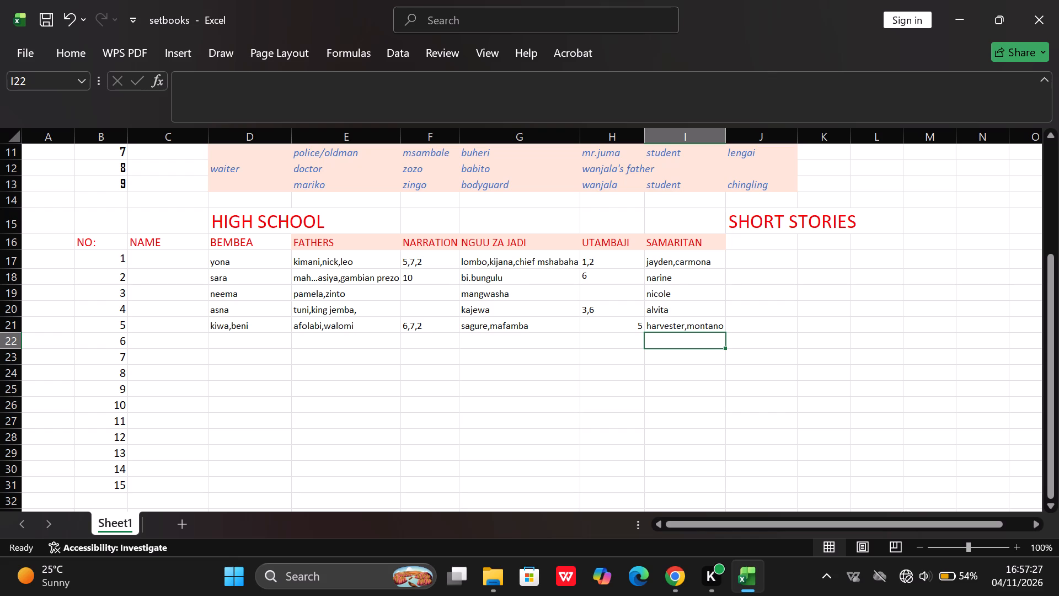
Left-align the UTAMBAJI entry in row 21 to match the entries above it.
left_click(629, 325)
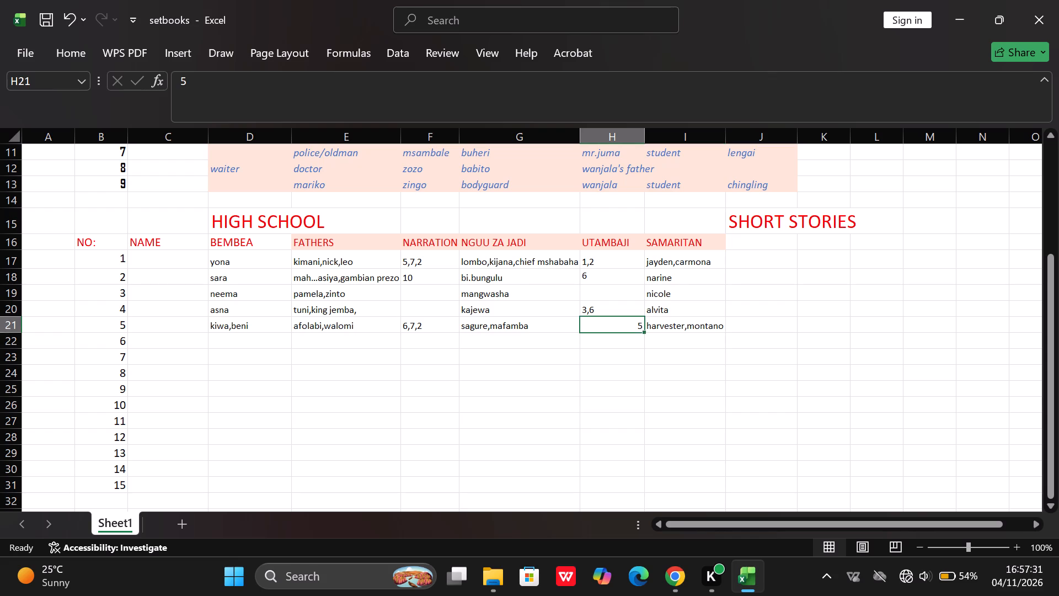
left_click_drag(592, 330, 612, 321)
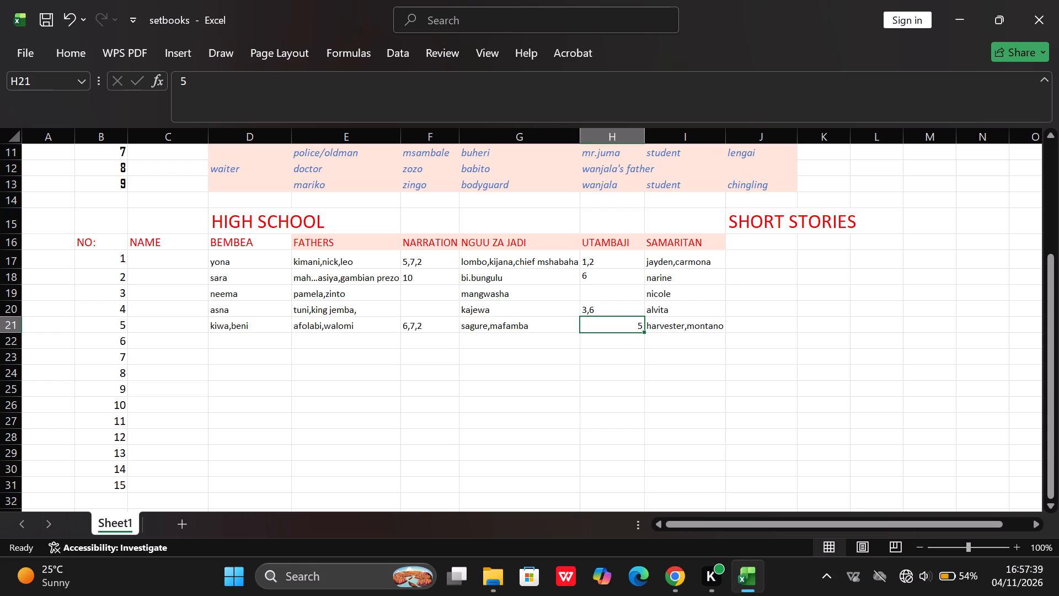
left_click(612, 322)
left_click(76, 49)
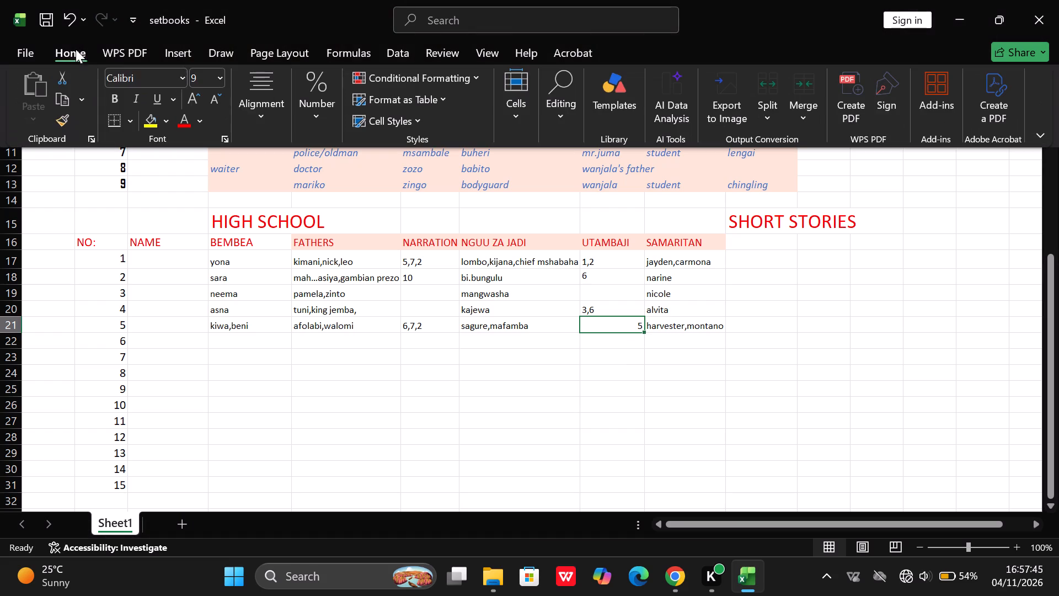
left_click(268, 104)
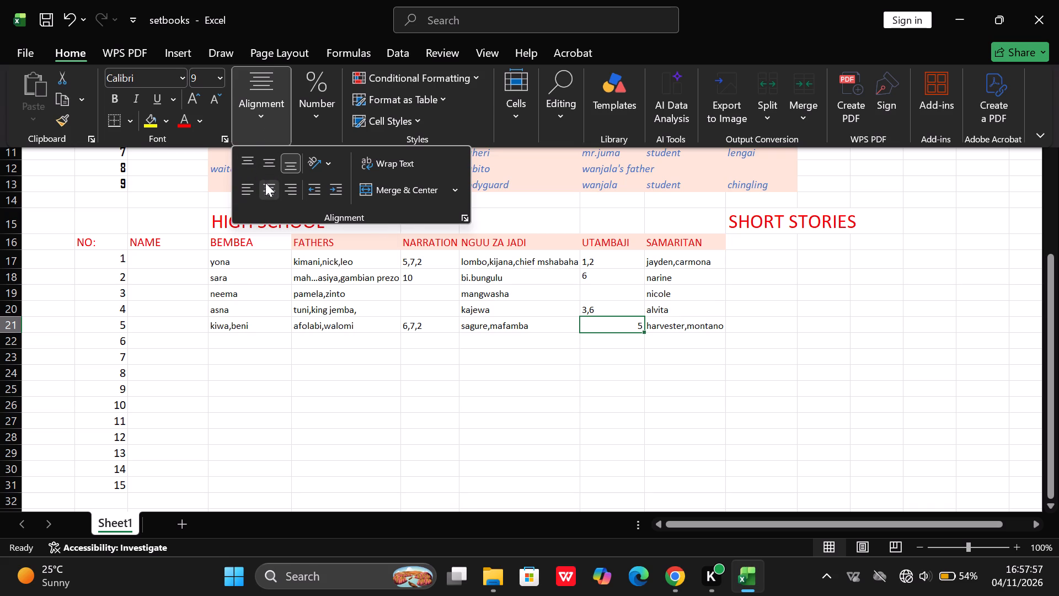
left_click(243, 189)
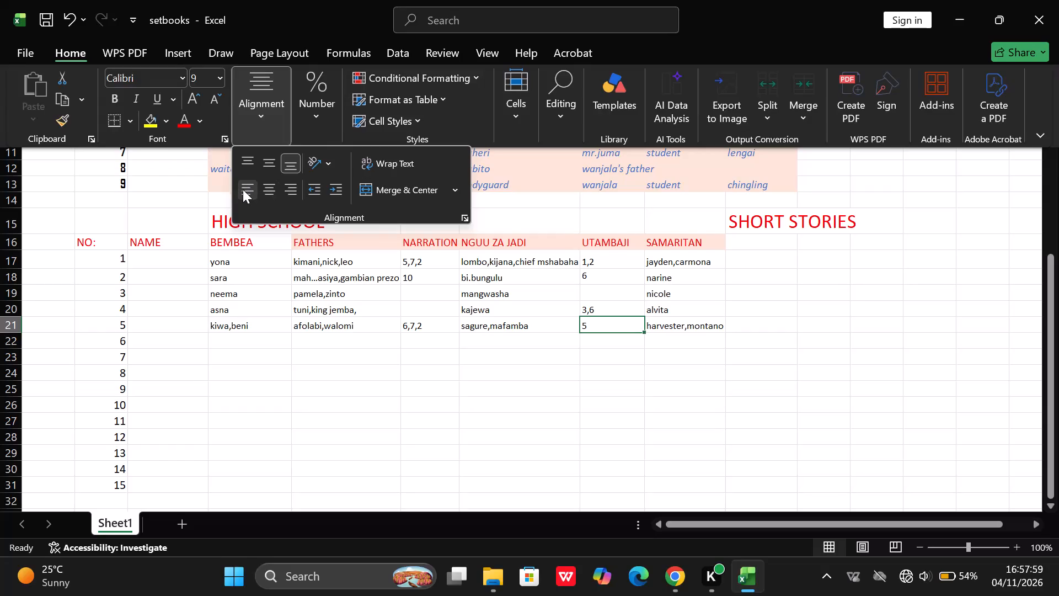
left_click(236, 338)
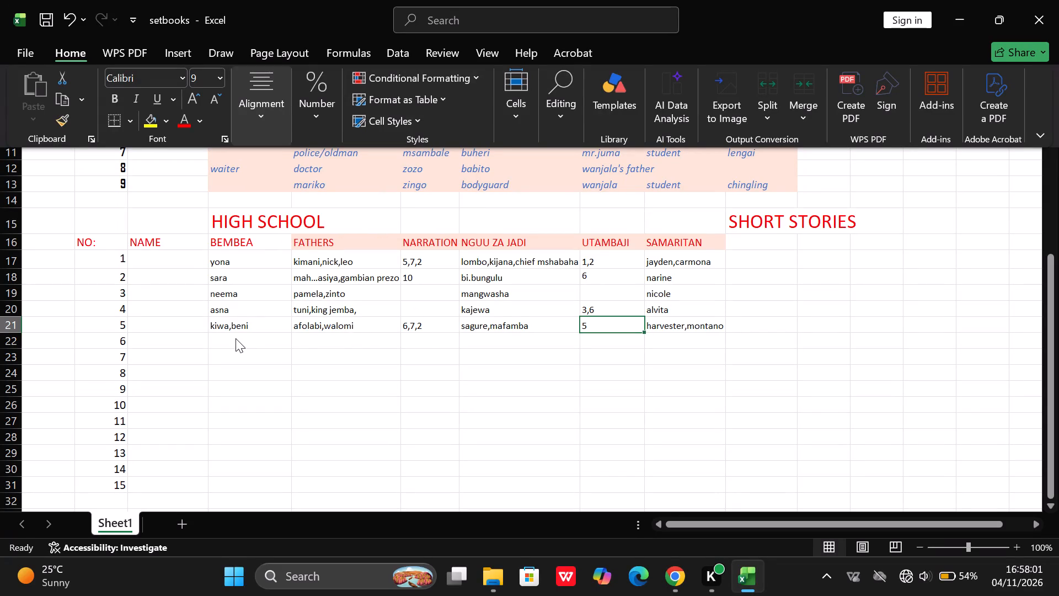
Enter "luka,lemi" under BEMBEA in row 22.
left_click(236, 338)
left_click(326, 346)
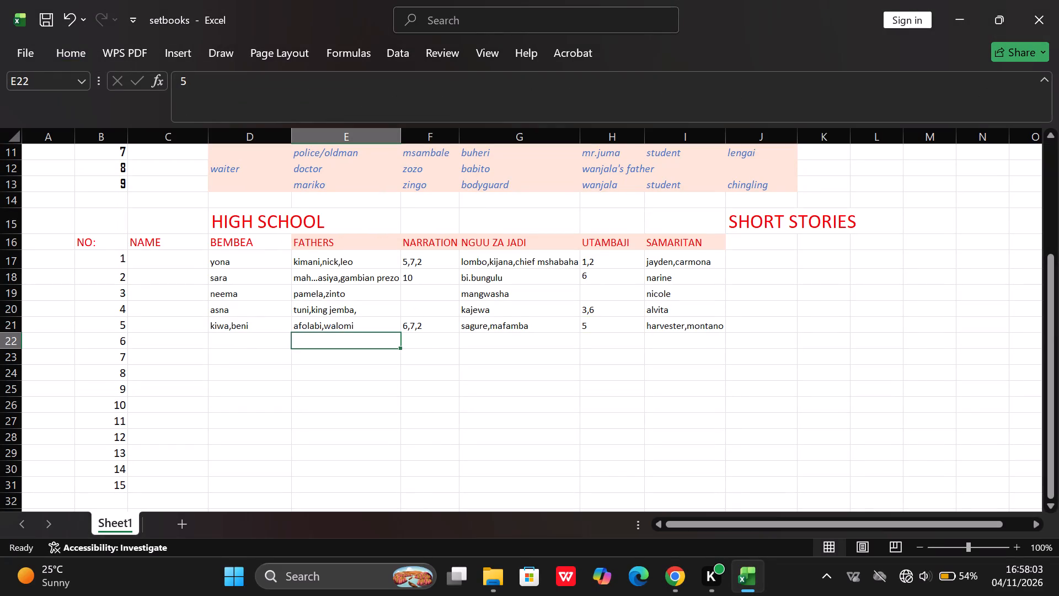
left_click(261, 342)
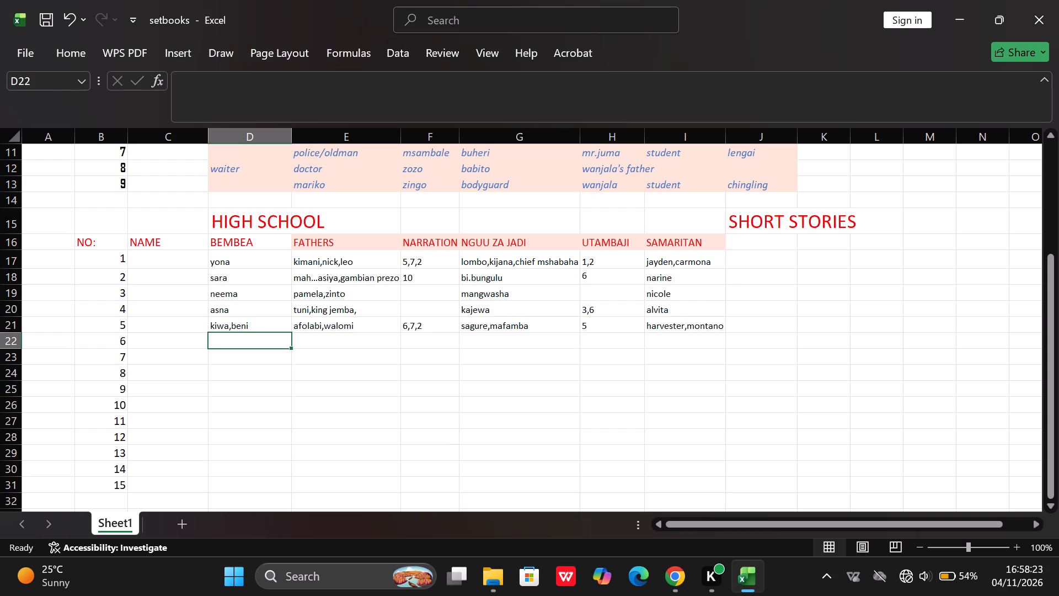
key("b")
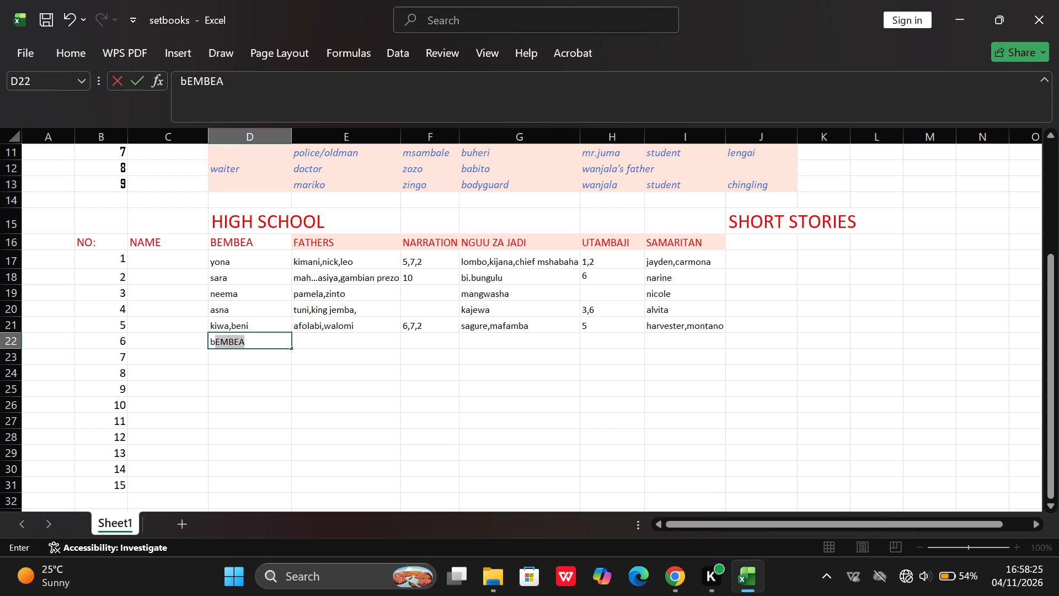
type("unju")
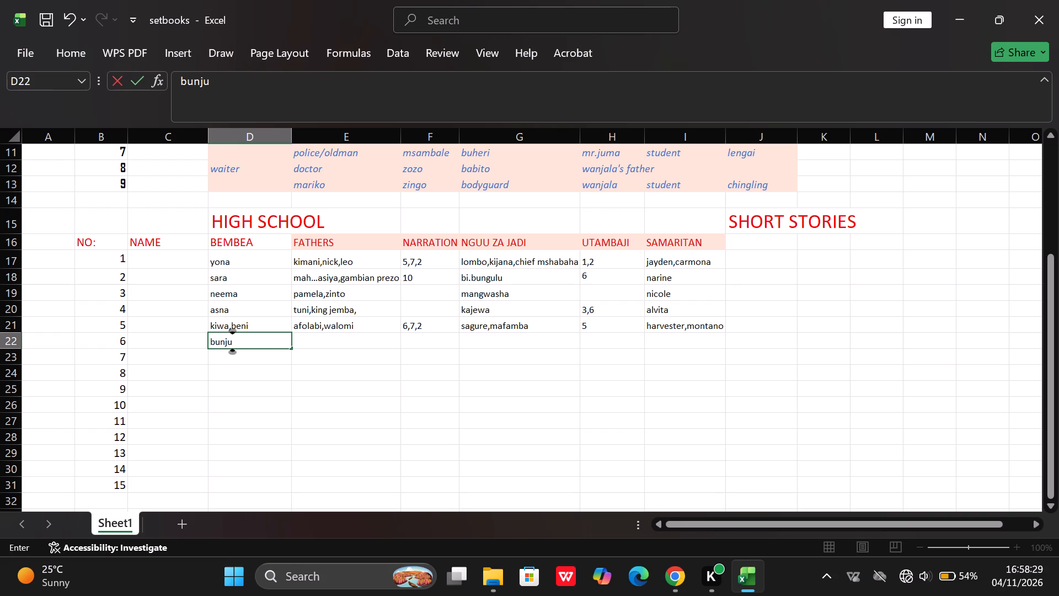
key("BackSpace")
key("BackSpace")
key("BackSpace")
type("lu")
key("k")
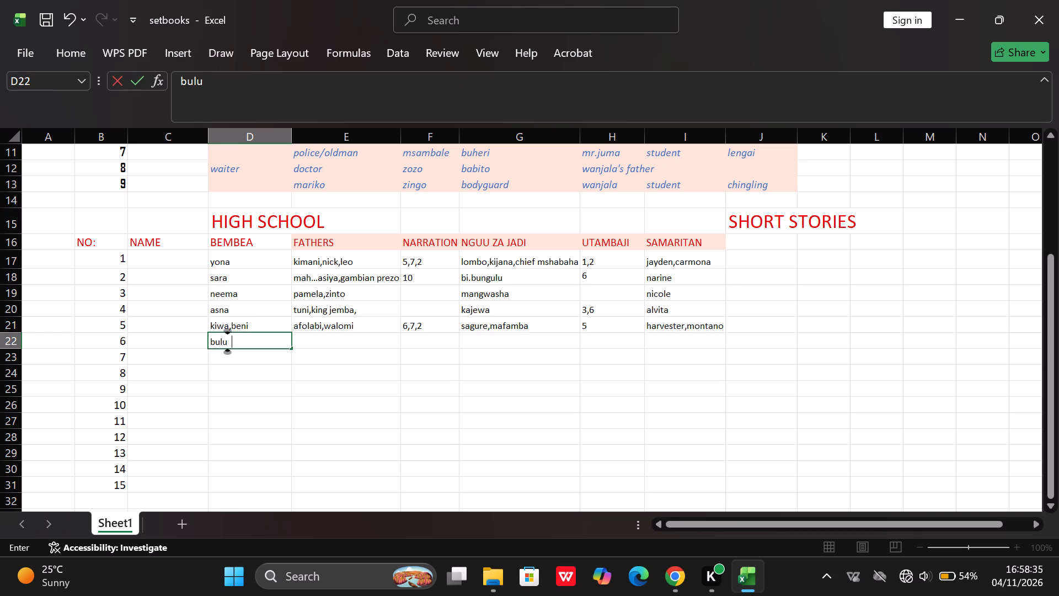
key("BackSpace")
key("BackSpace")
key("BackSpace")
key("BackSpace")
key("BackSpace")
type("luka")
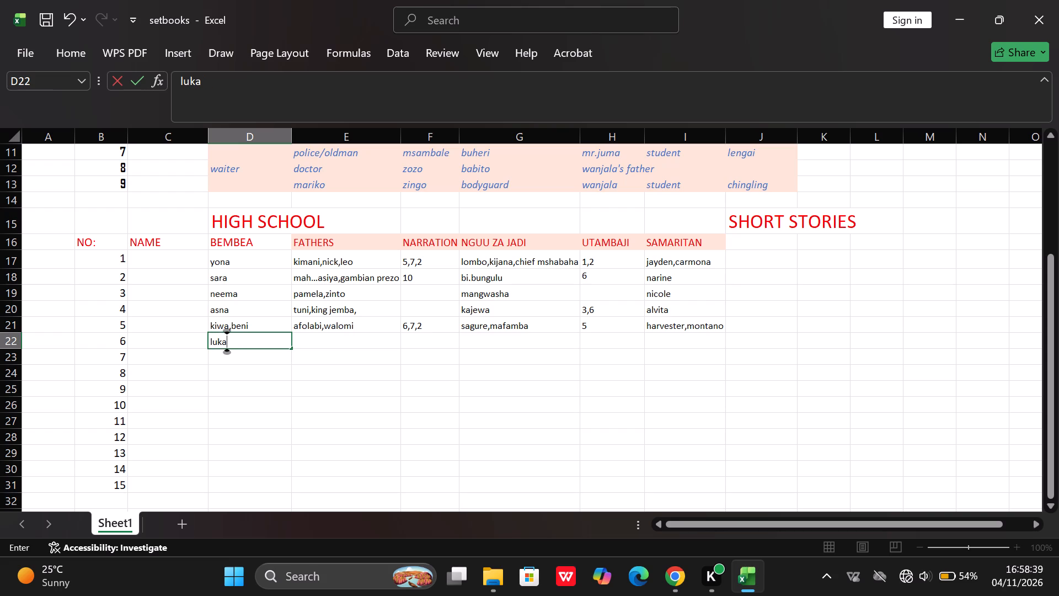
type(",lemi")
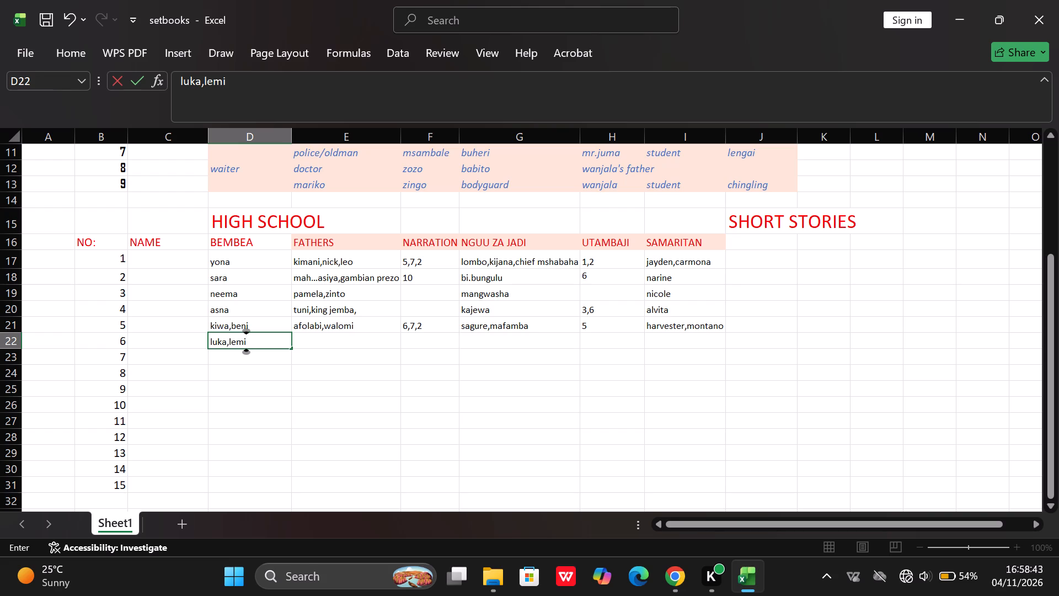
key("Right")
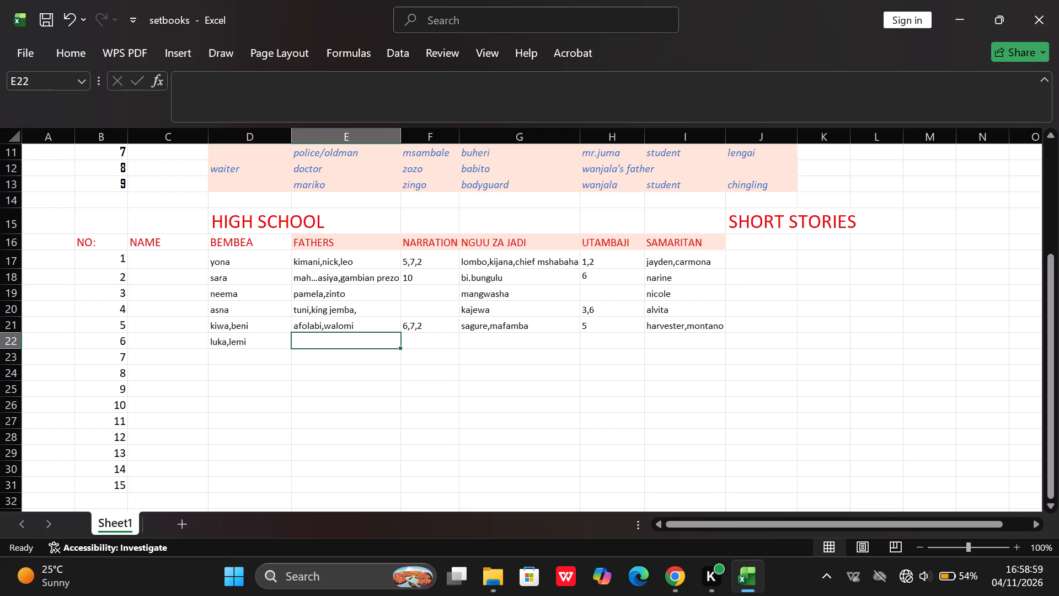
Enter "manley,comrade,femi" under FATHERS in row 22.
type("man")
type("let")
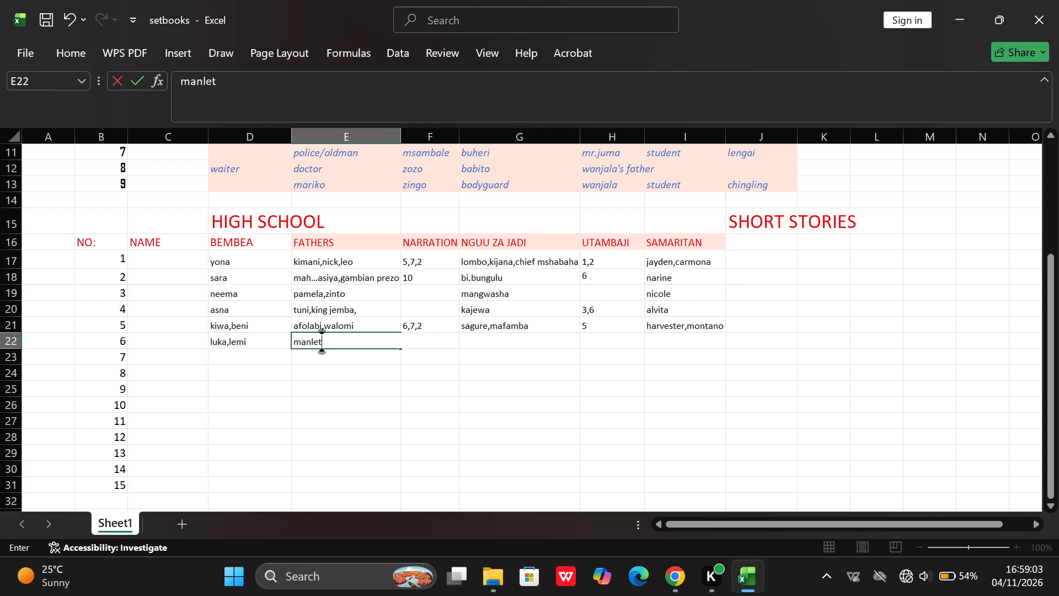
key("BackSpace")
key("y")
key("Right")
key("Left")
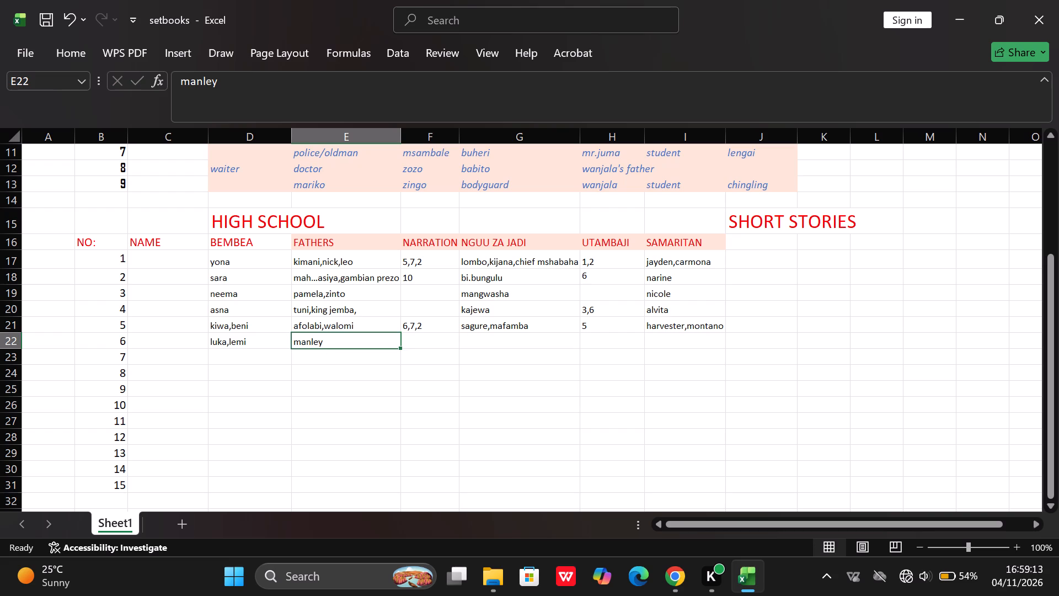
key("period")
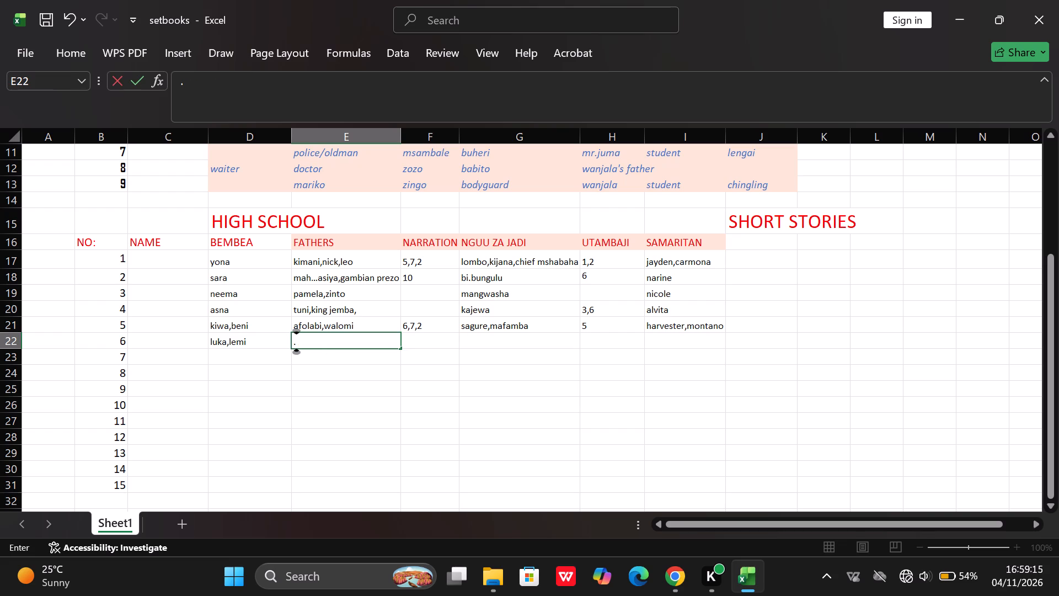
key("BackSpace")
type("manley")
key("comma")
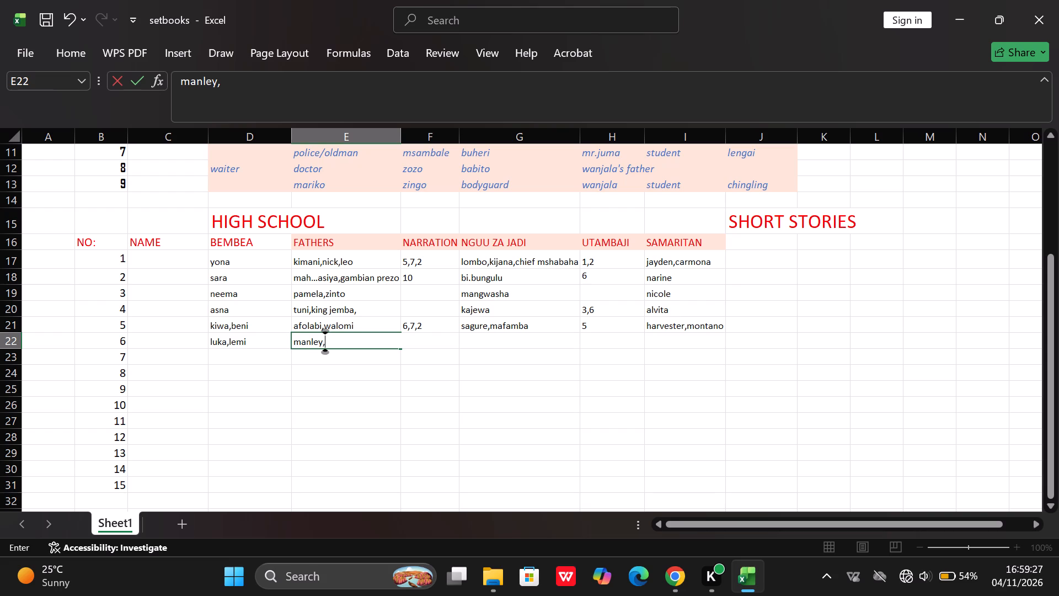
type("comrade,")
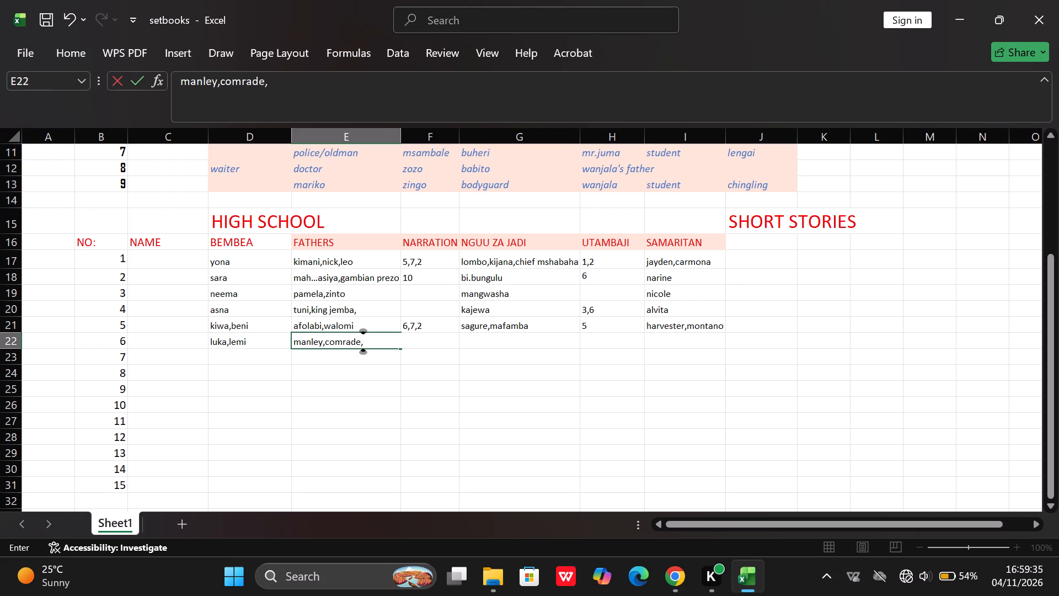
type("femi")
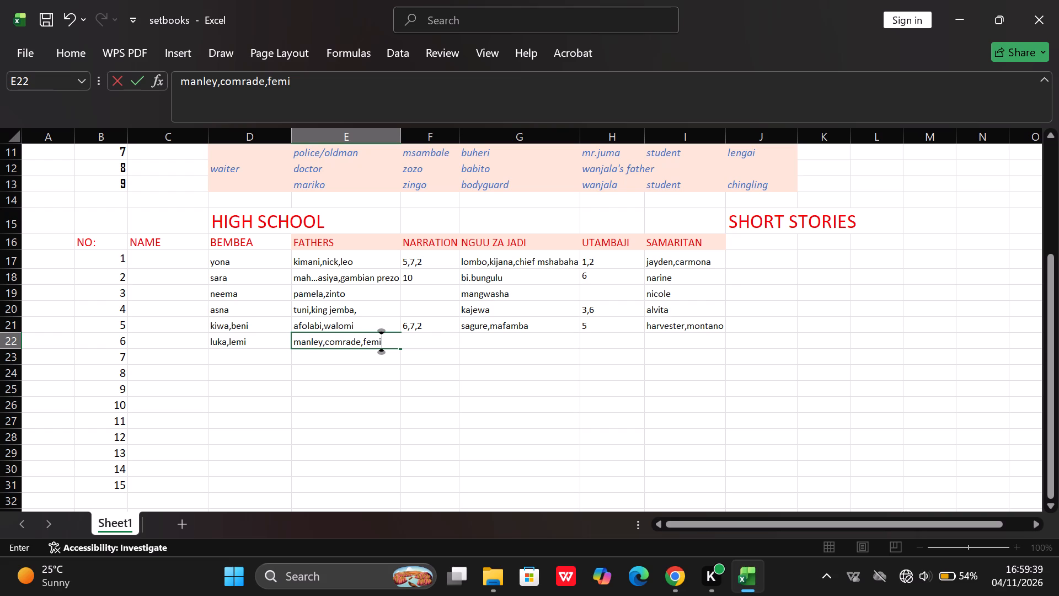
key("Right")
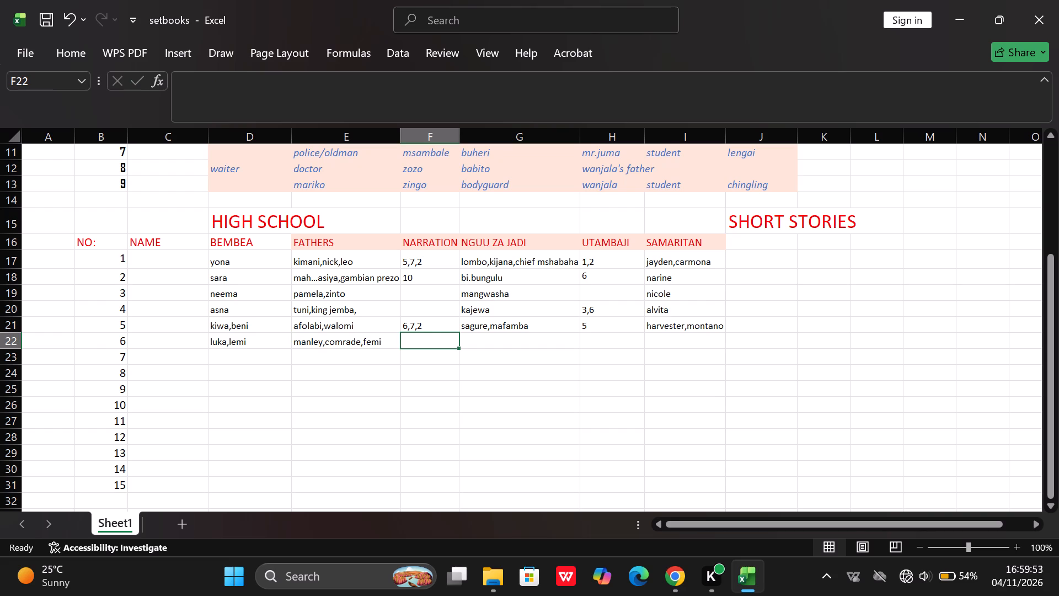
Enter 7,8,9 under NARRATION in row 22.
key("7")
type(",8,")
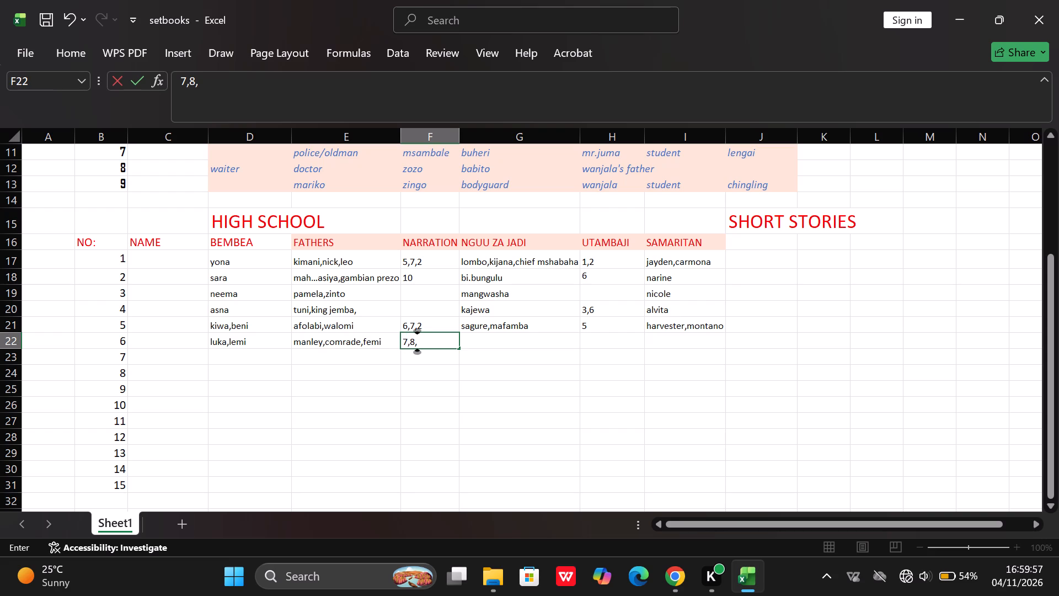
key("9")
Enter "sayore,mafamba" under NGUU ZA JADI in row 22.
left_click(499, 342)
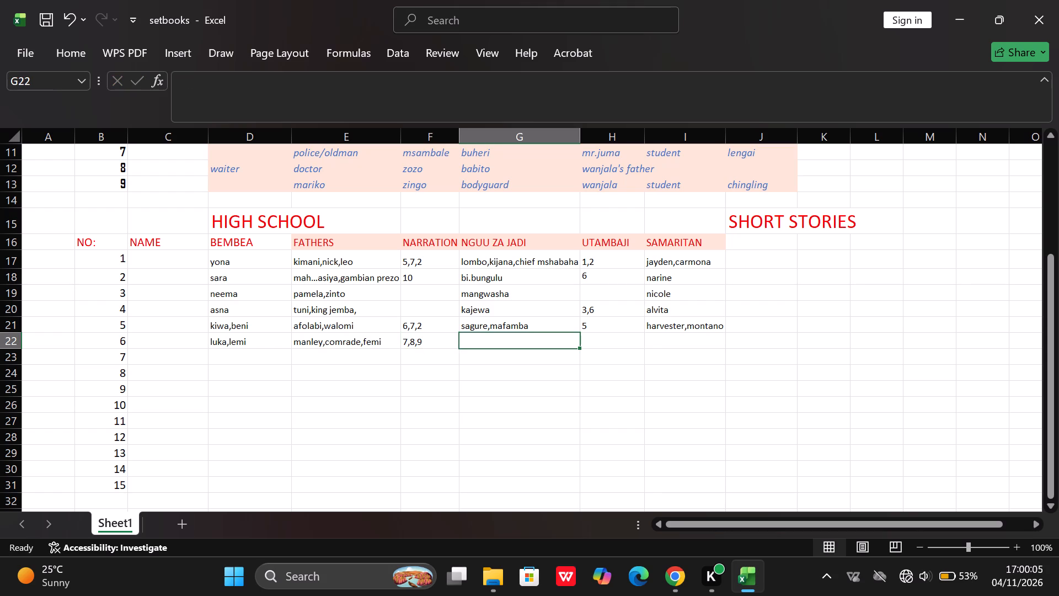
type("sa")
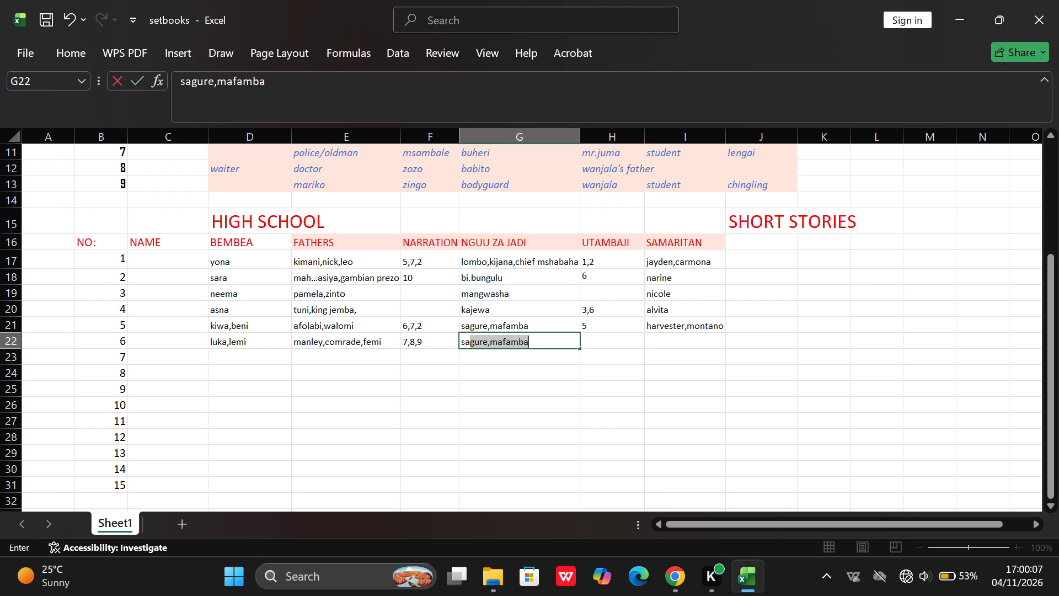
type("gu")
key("BackSpace")
key("BackSpace")
key("BackSpace")
key("BackSpace")
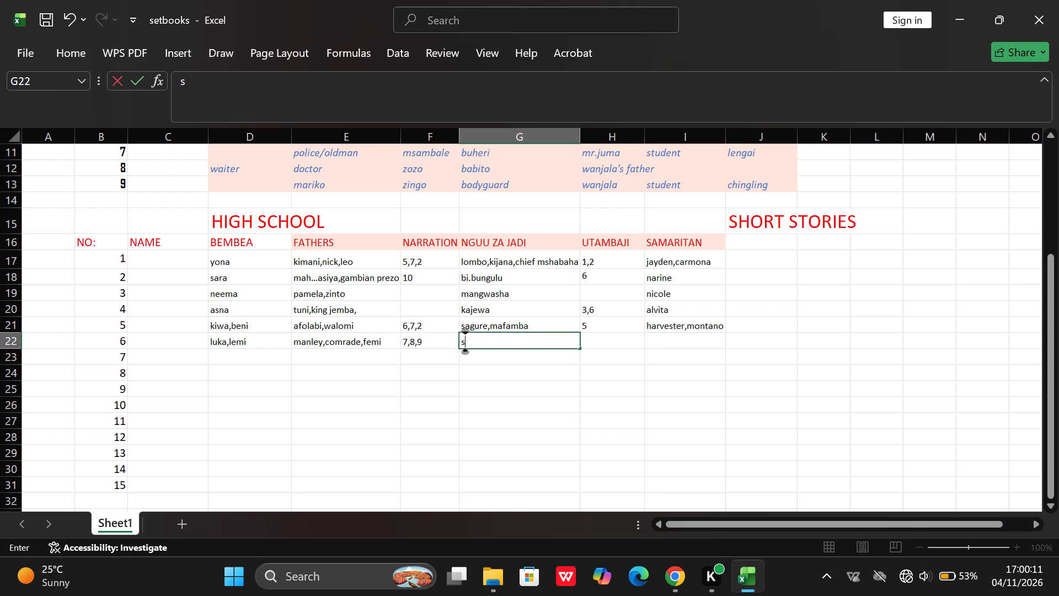
key("BackSpace")
type("sayore")
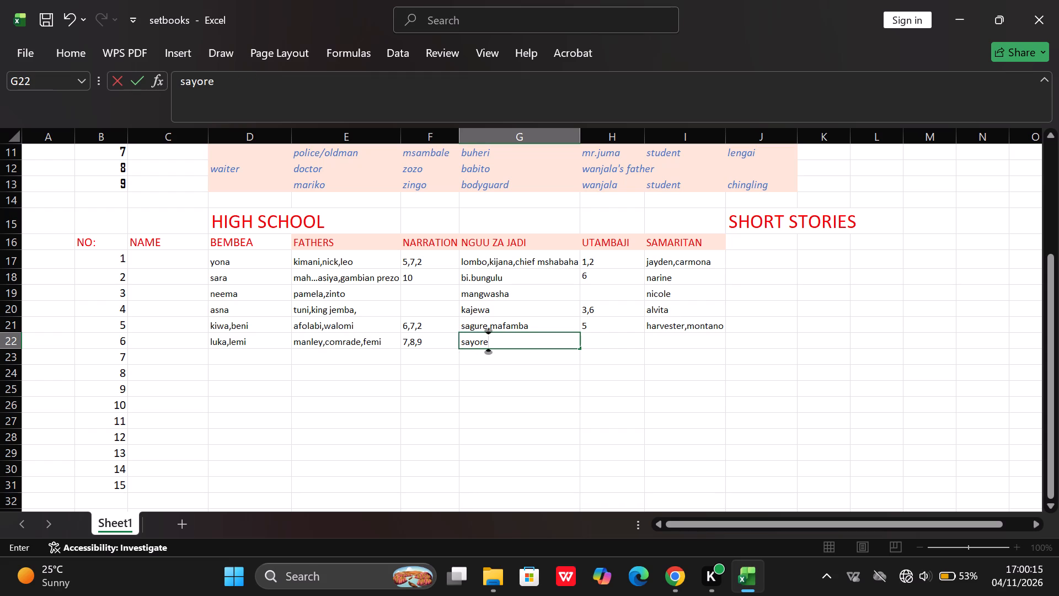
type(",mafamba")
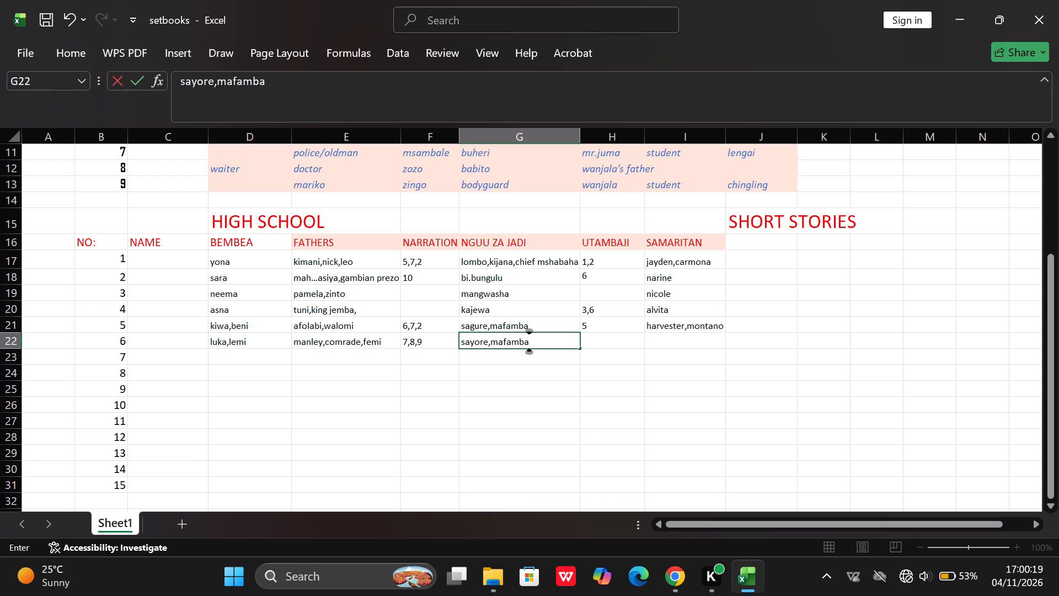
key("Right")
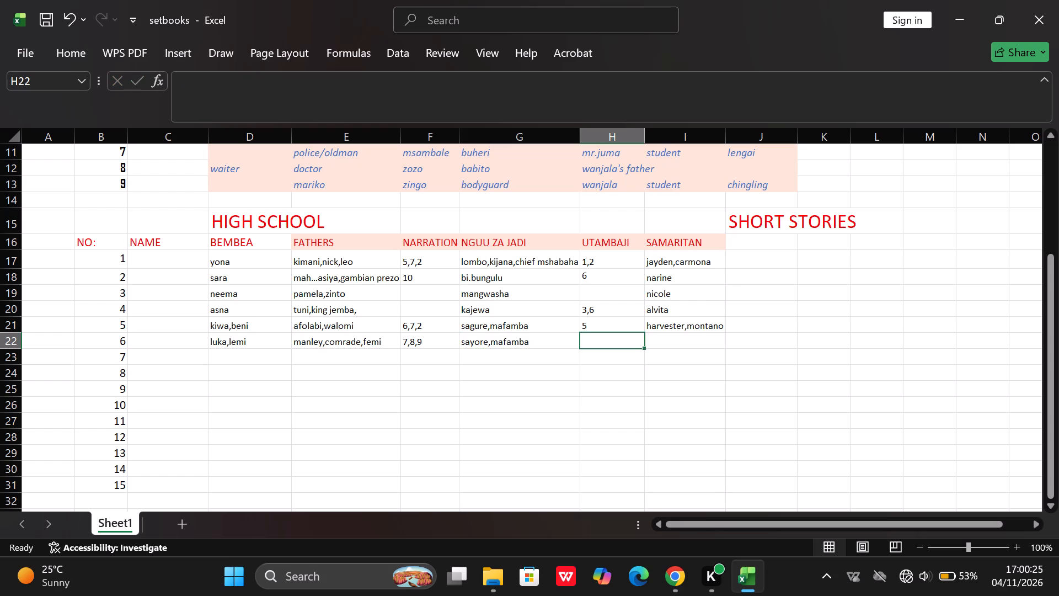
Clear the UTAMBAJI entry in row 21 and enter 5 under UTAMBAJI in row 22 instead.
left_click(593, 328)
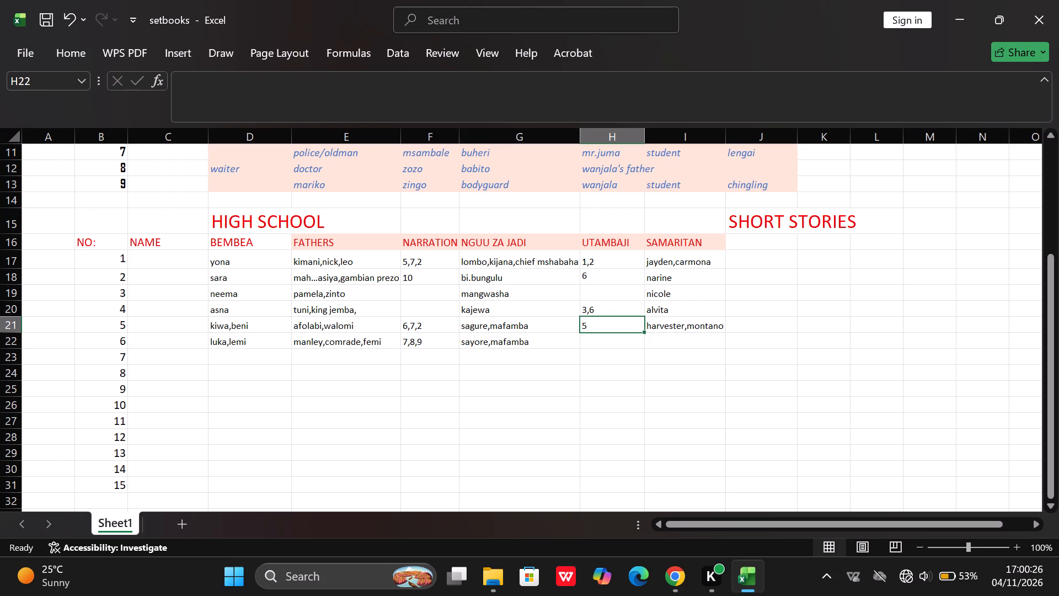
key("BackSpace")
key("Down")
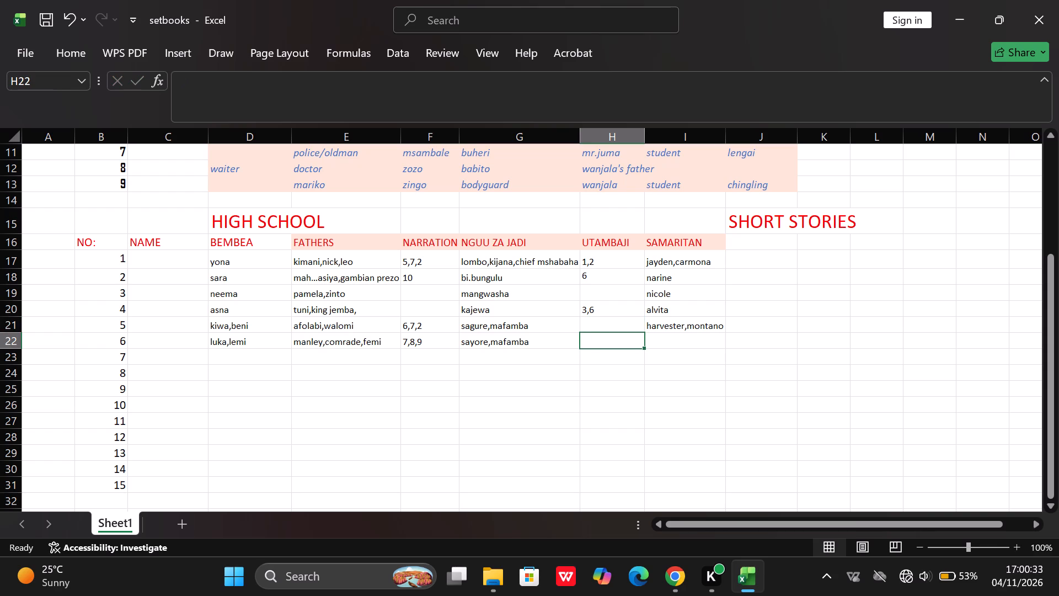
key("5")
Enter "bembe,pirro" under SAMARITAN in row 22.
left_click(684, 343)
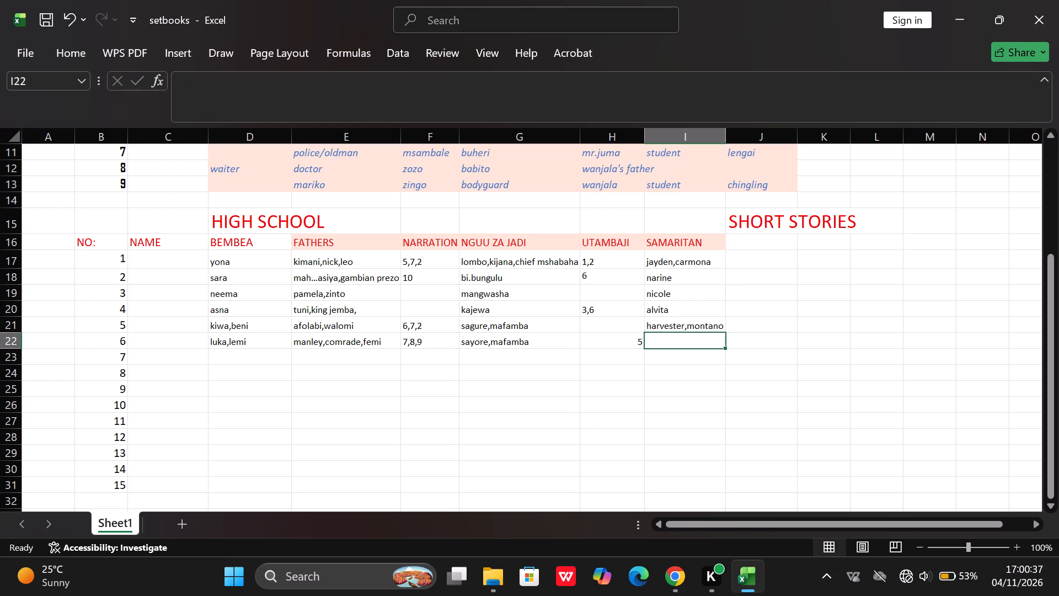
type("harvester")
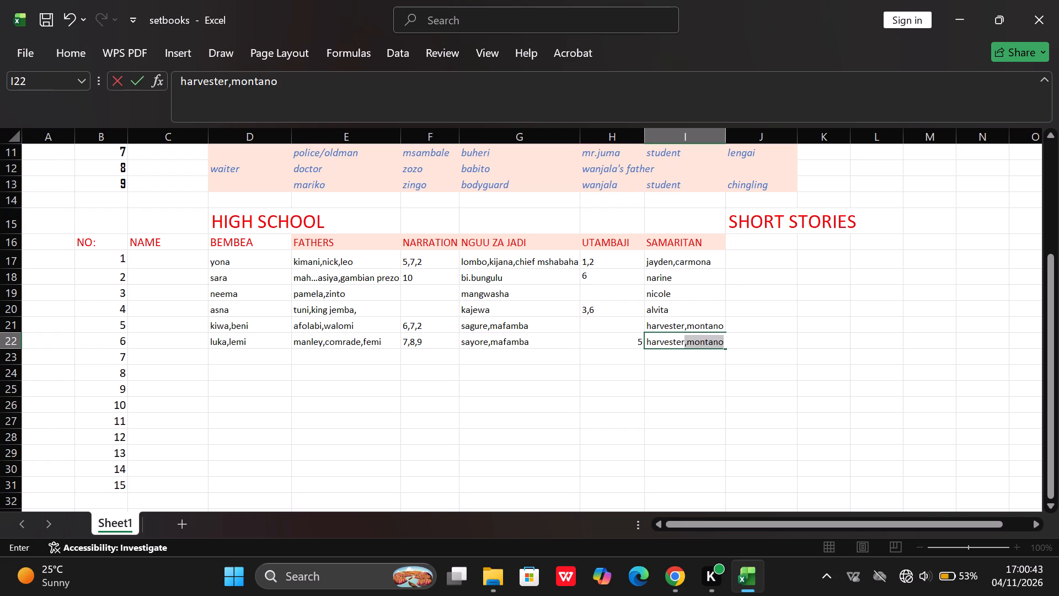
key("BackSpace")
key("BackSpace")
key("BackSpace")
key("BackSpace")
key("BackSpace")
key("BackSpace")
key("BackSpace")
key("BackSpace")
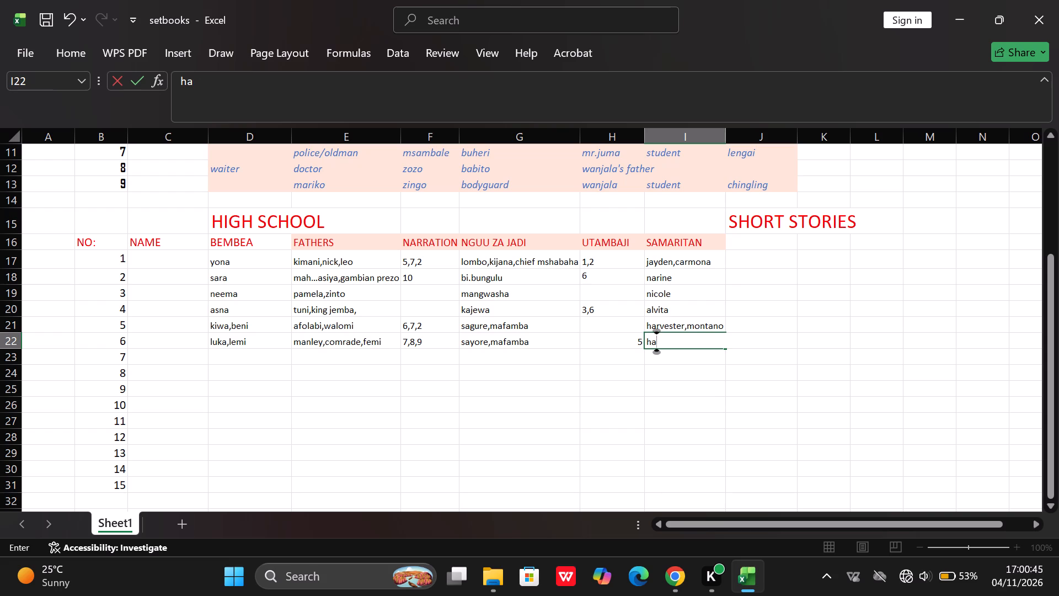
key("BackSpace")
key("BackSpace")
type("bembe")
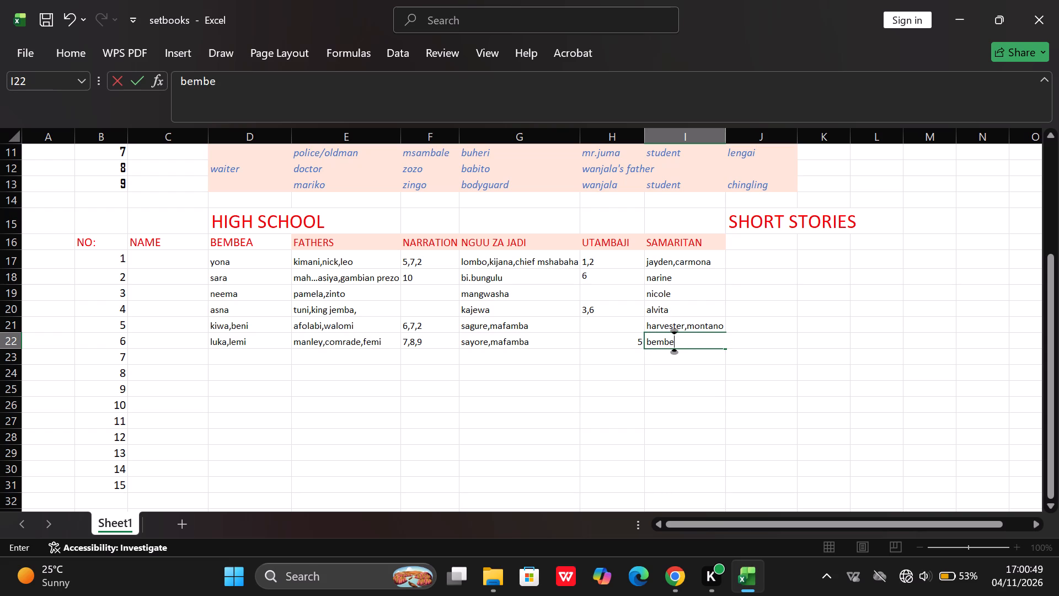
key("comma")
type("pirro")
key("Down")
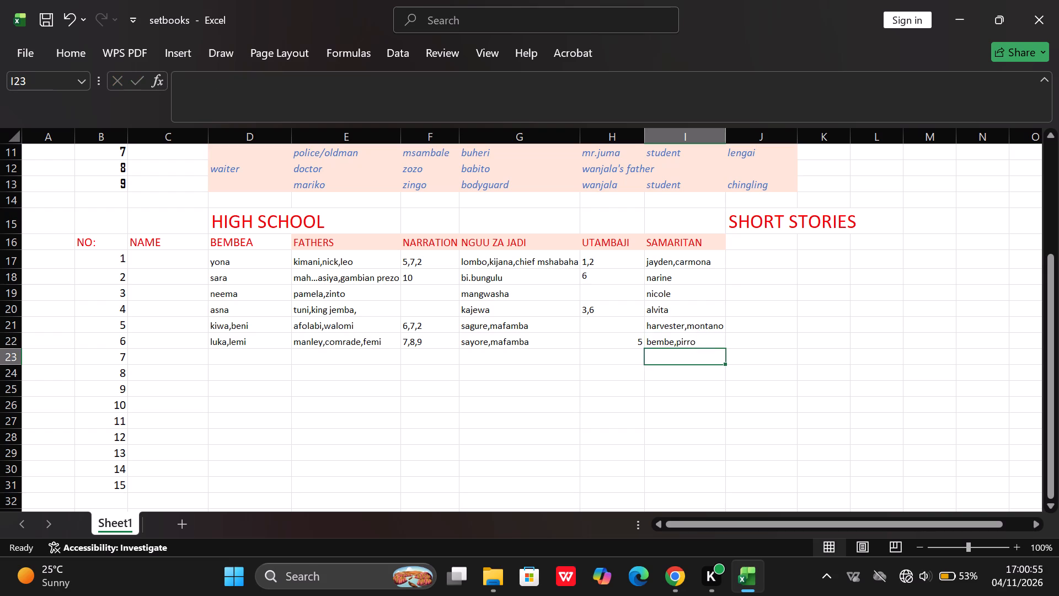
Enter "Bunju" under BEMBEA in row 23.
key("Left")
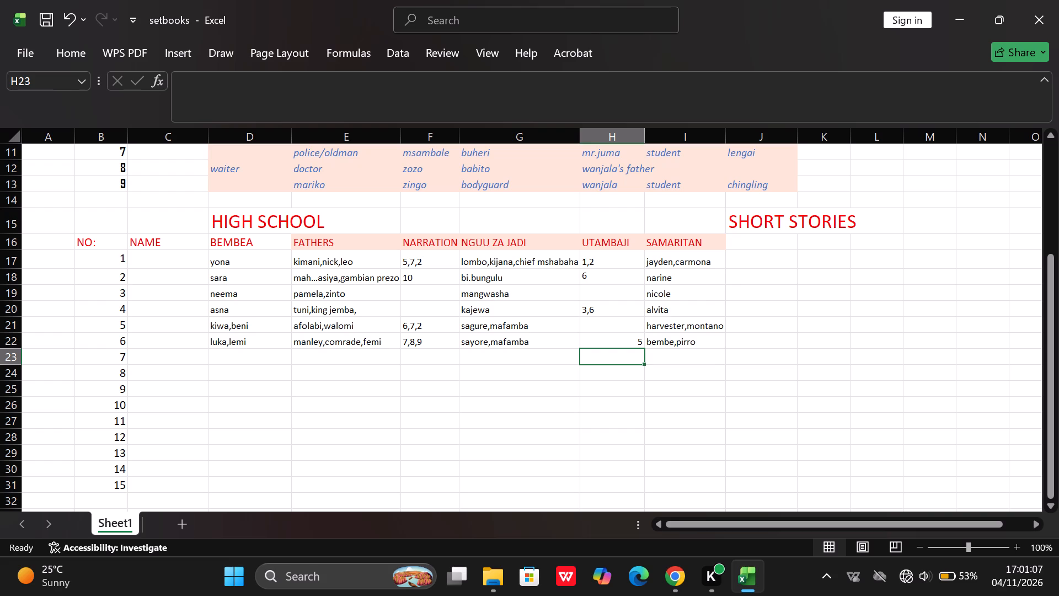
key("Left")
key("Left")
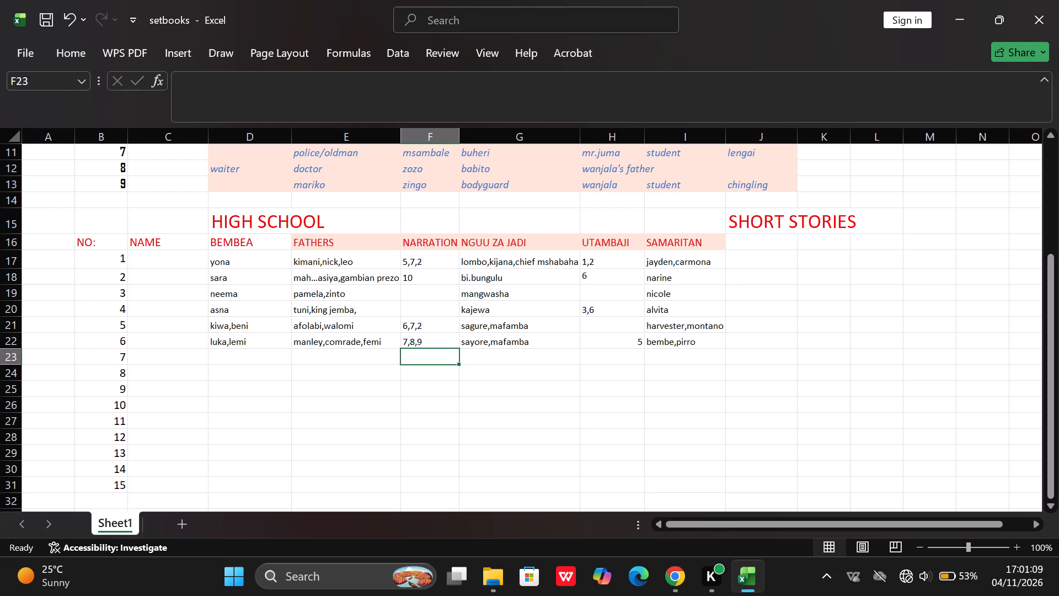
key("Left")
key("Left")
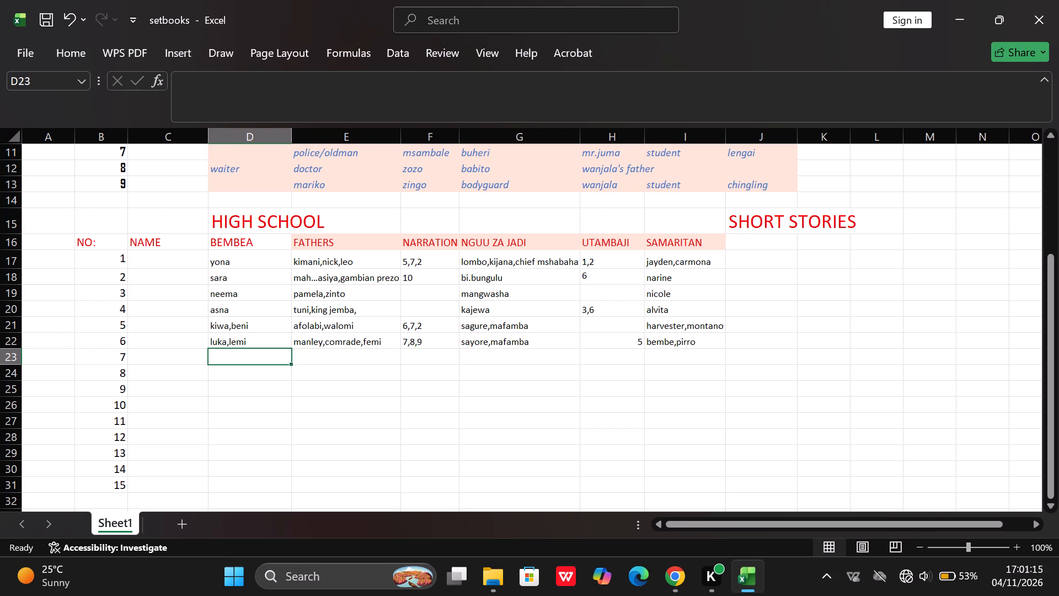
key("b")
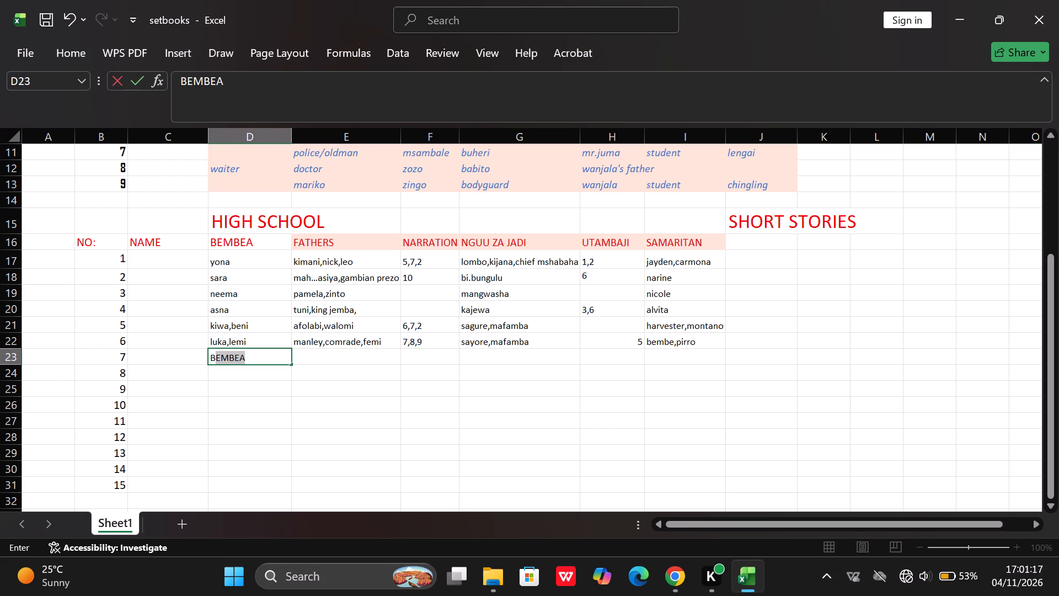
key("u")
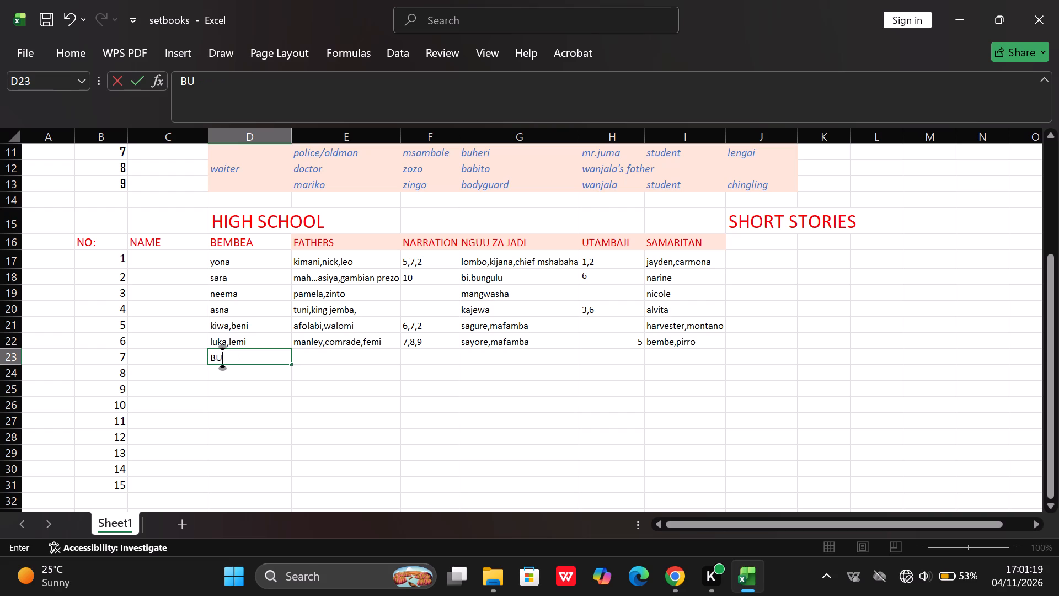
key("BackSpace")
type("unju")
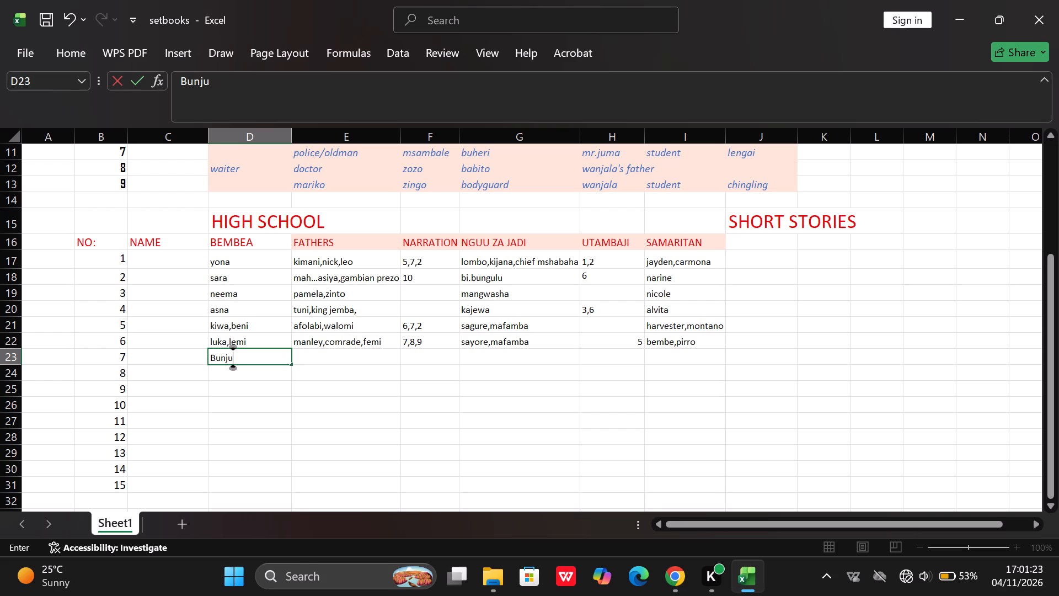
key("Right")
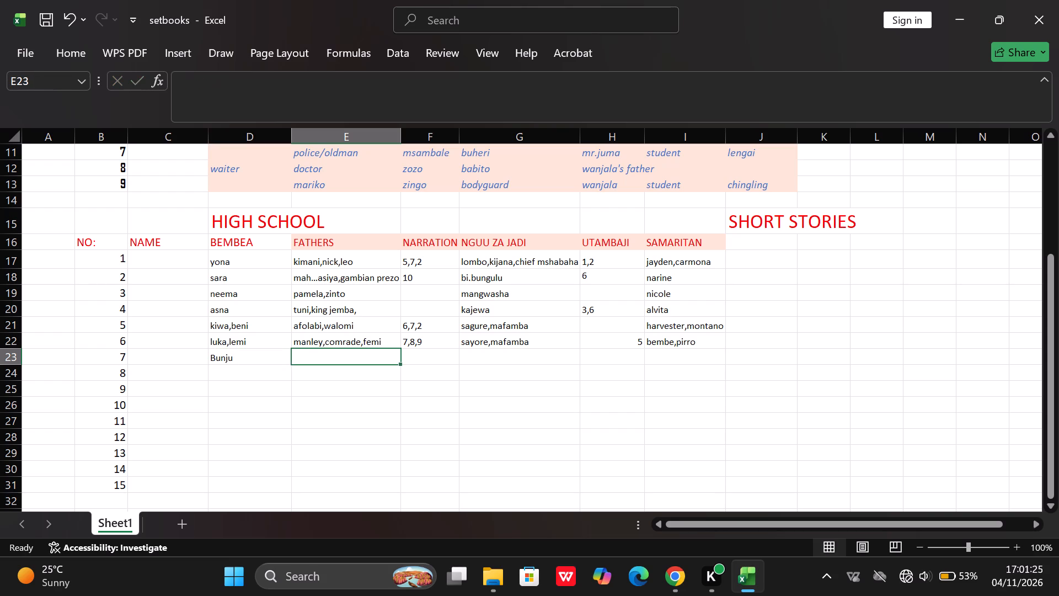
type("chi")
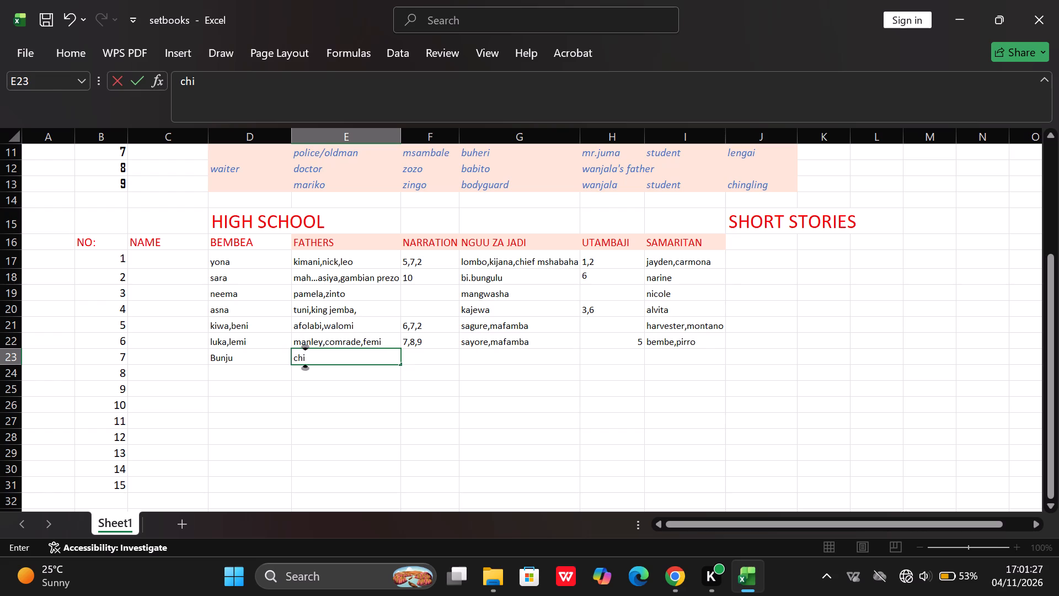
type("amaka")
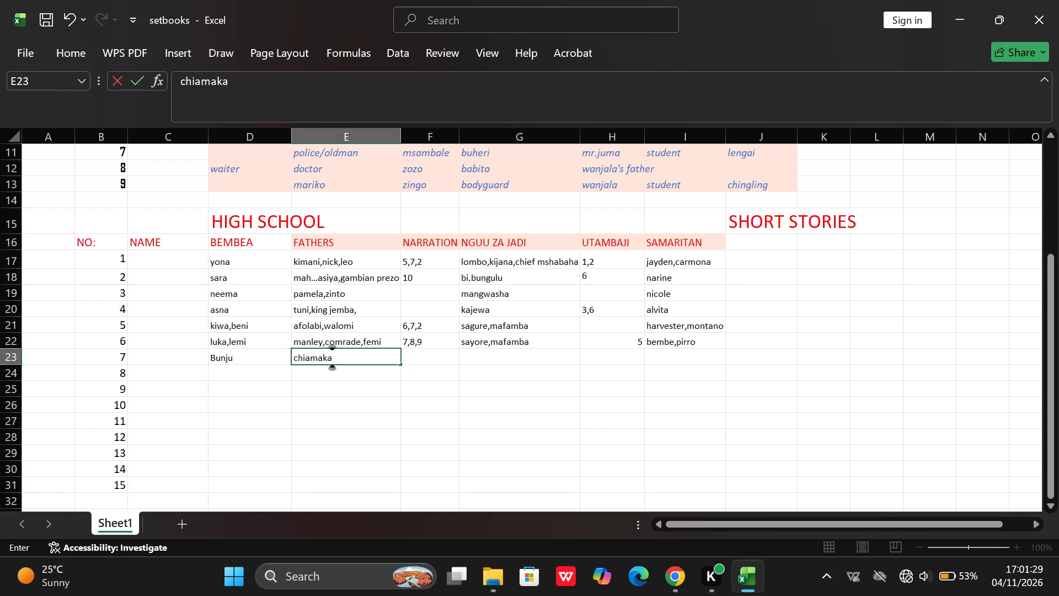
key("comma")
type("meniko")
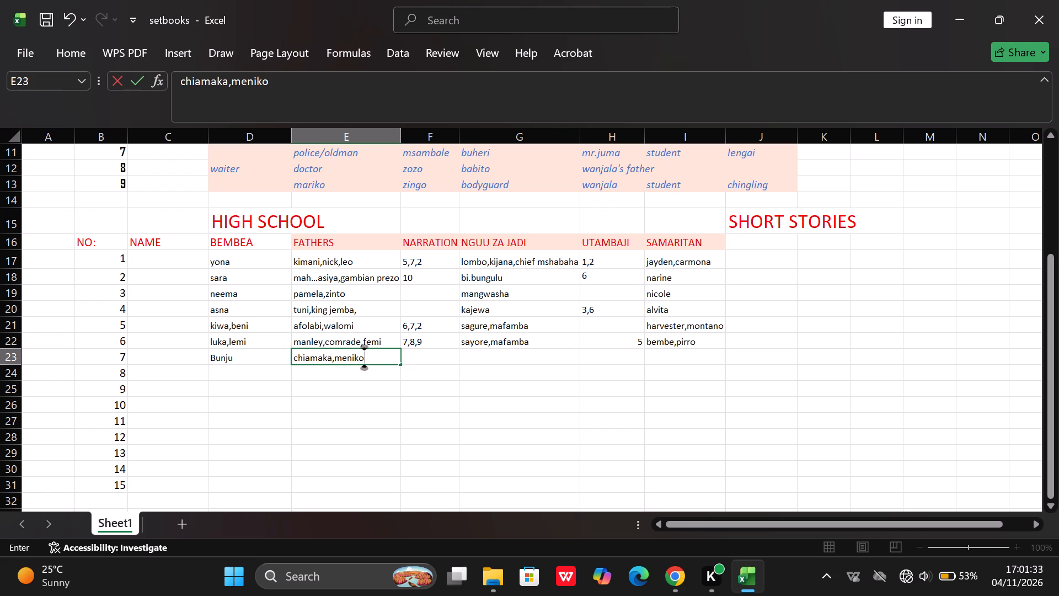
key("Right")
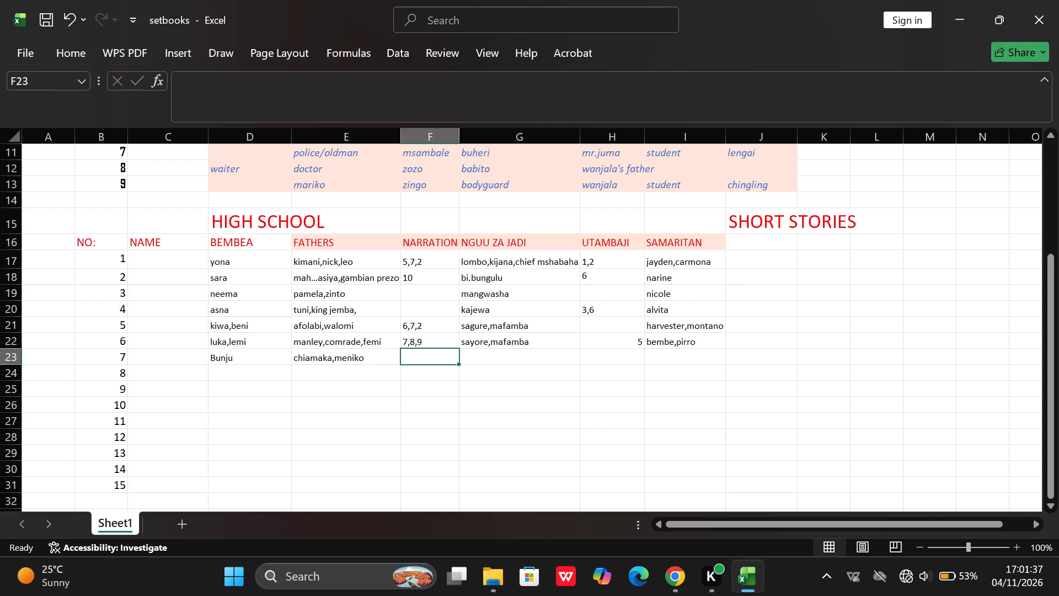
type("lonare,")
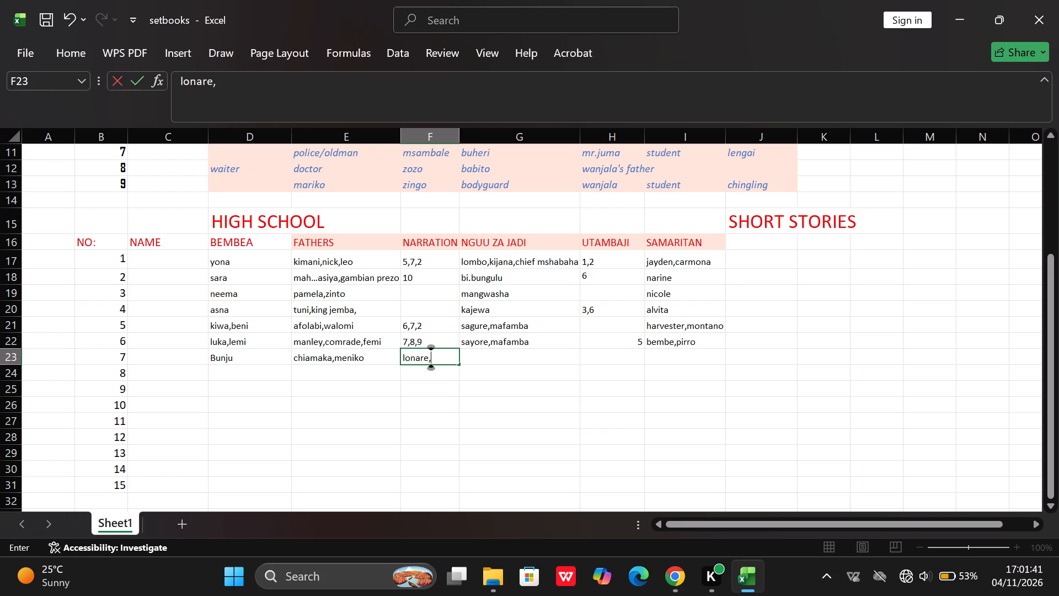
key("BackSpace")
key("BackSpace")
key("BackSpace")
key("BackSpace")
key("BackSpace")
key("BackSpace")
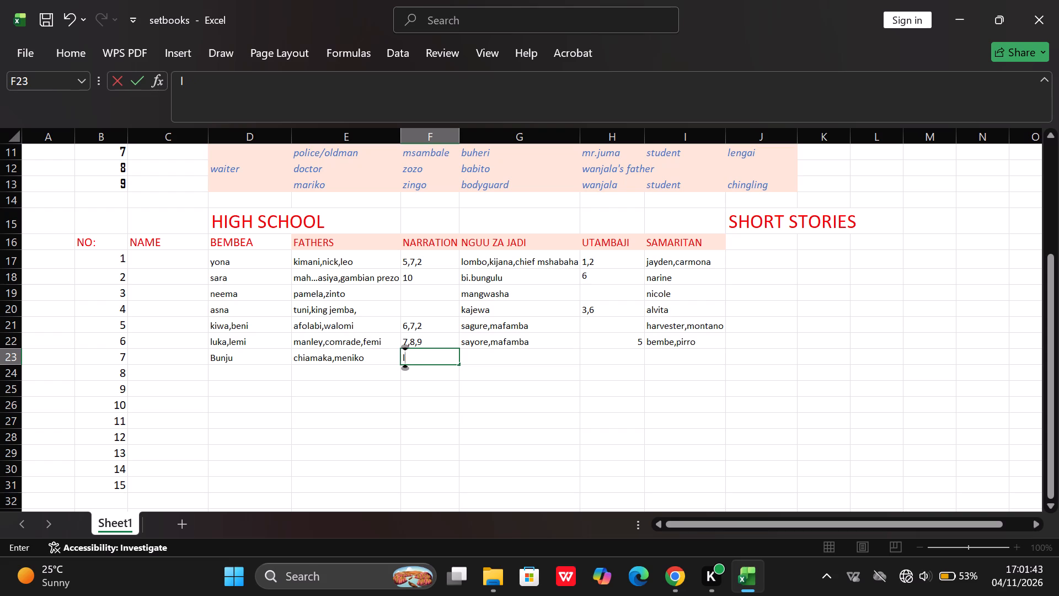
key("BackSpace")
Enter "lonare,hakimu" under NGUU ZA JADI in row 23, leaving NARRATION blank.
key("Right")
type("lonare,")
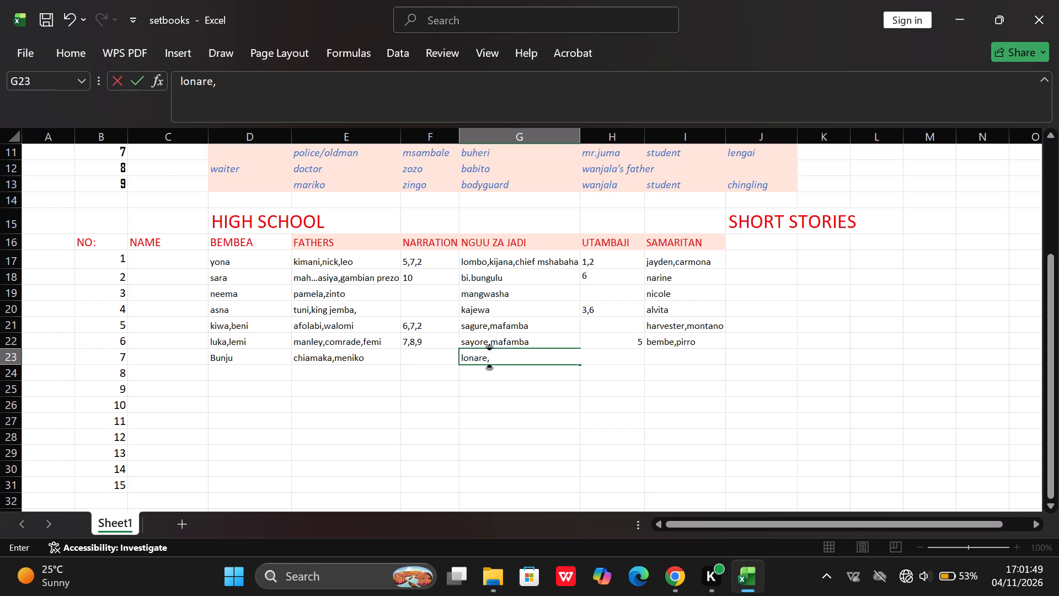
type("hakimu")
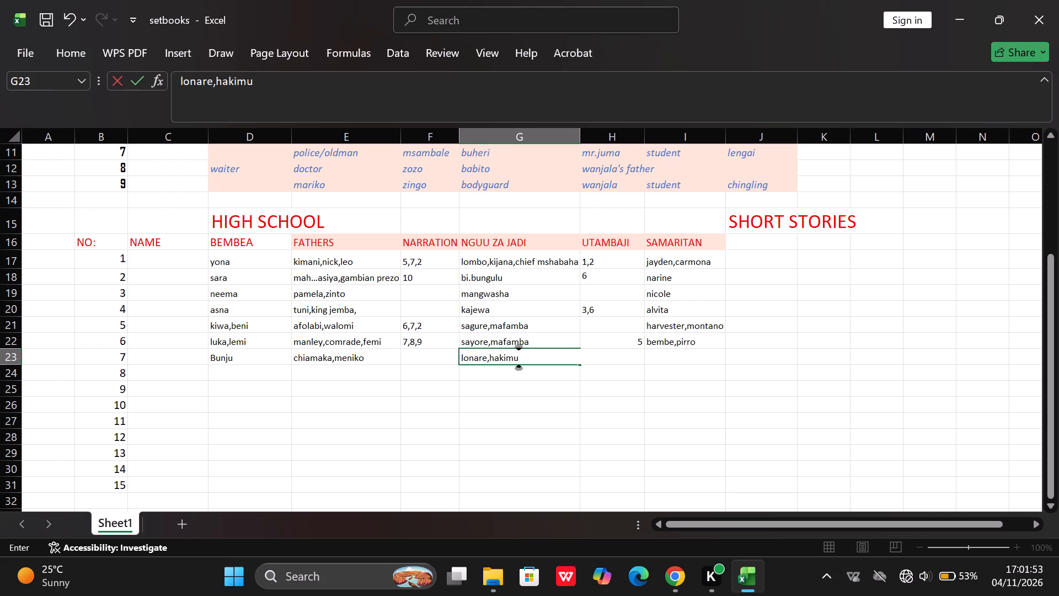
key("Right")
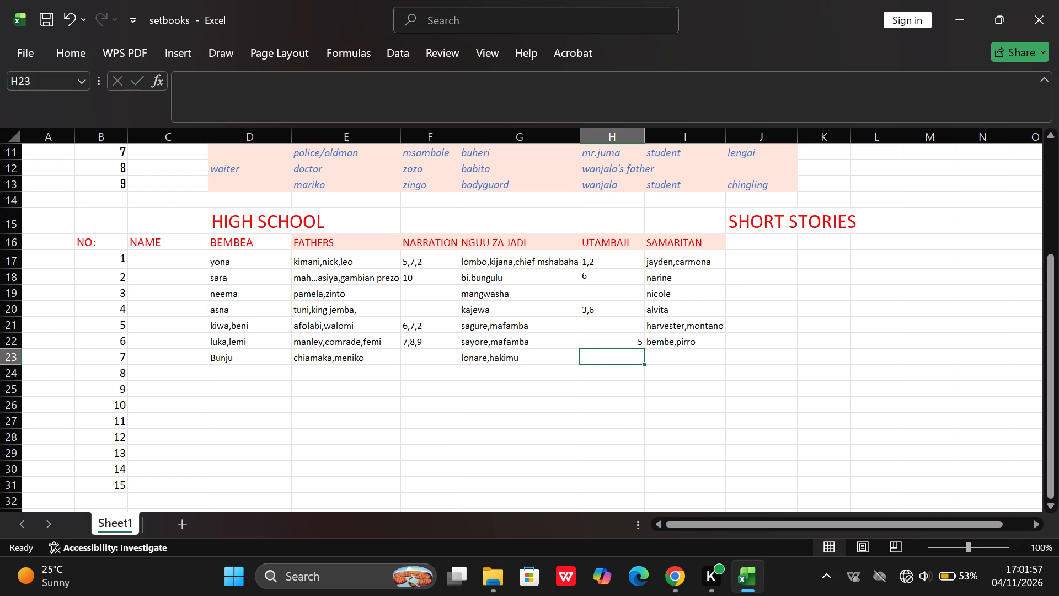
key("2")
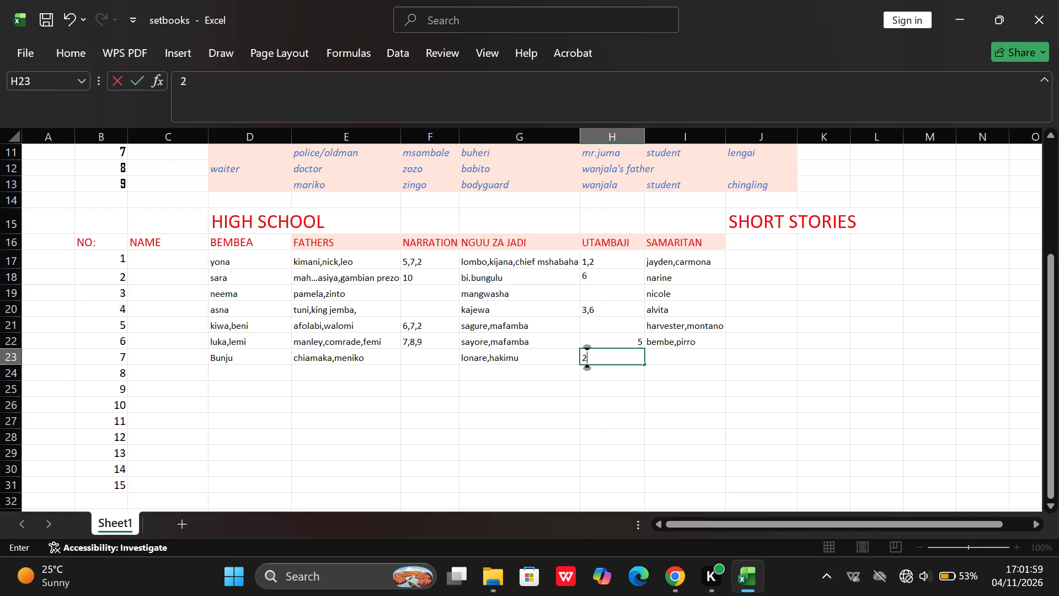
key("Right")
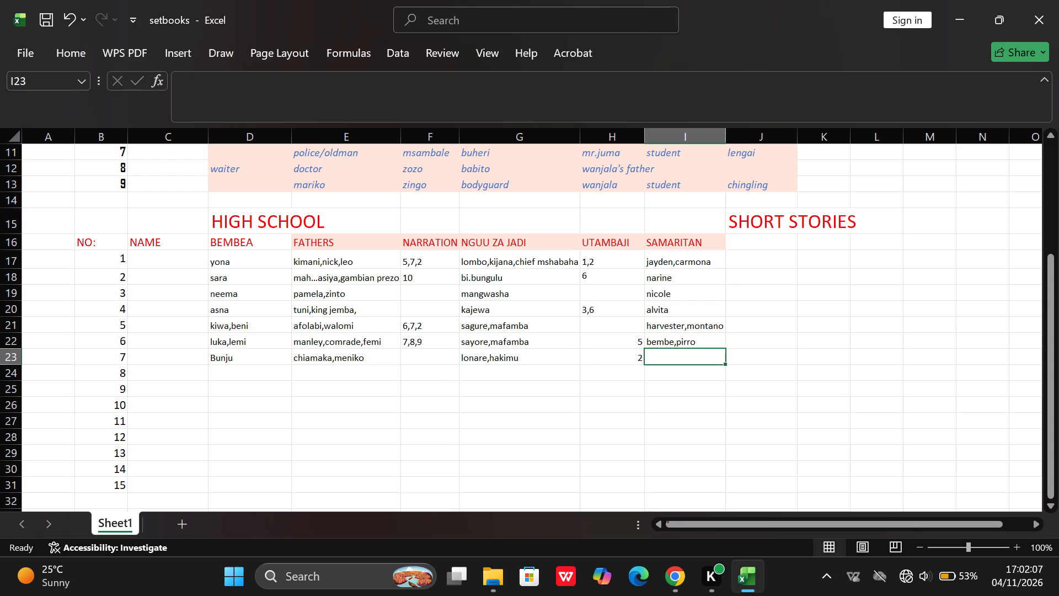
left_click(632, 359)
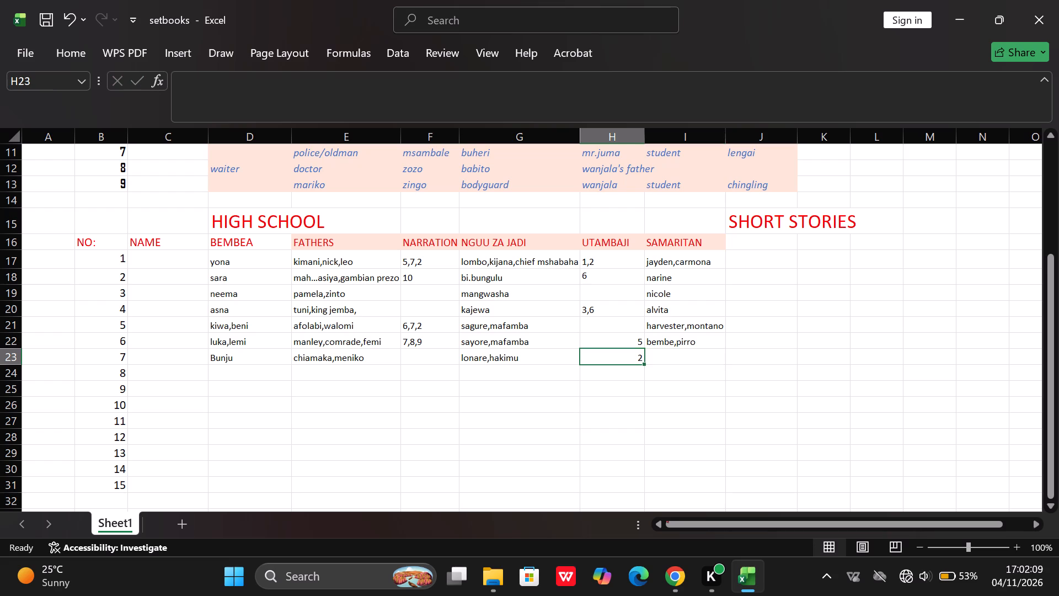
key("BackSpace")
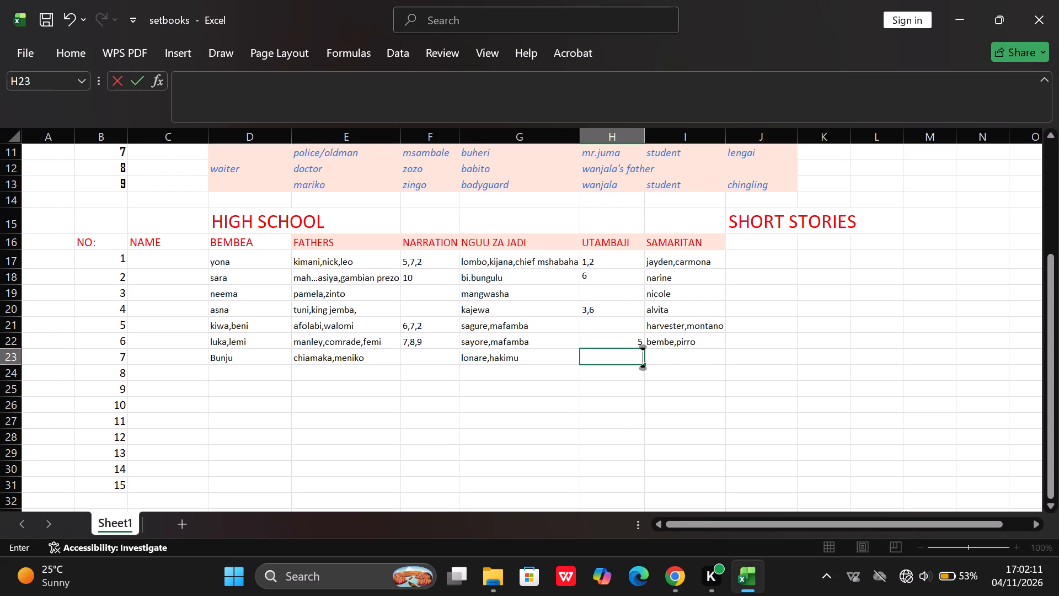
Enter "mossi" under SAMARITAN in row 23, leaving UTAMBAJI blank.
left_click(665, 357)
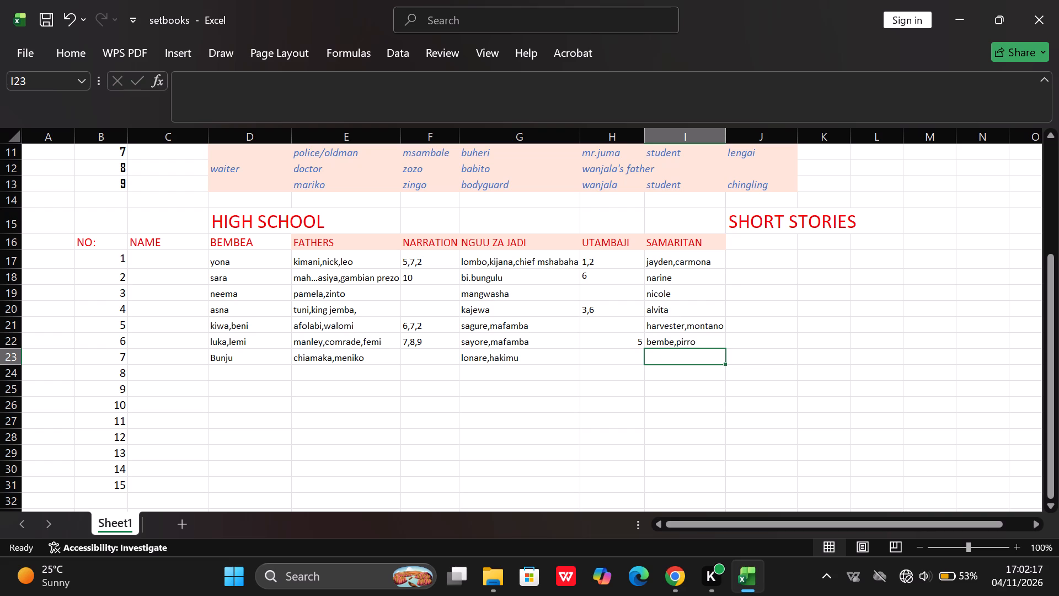
type("mossi")
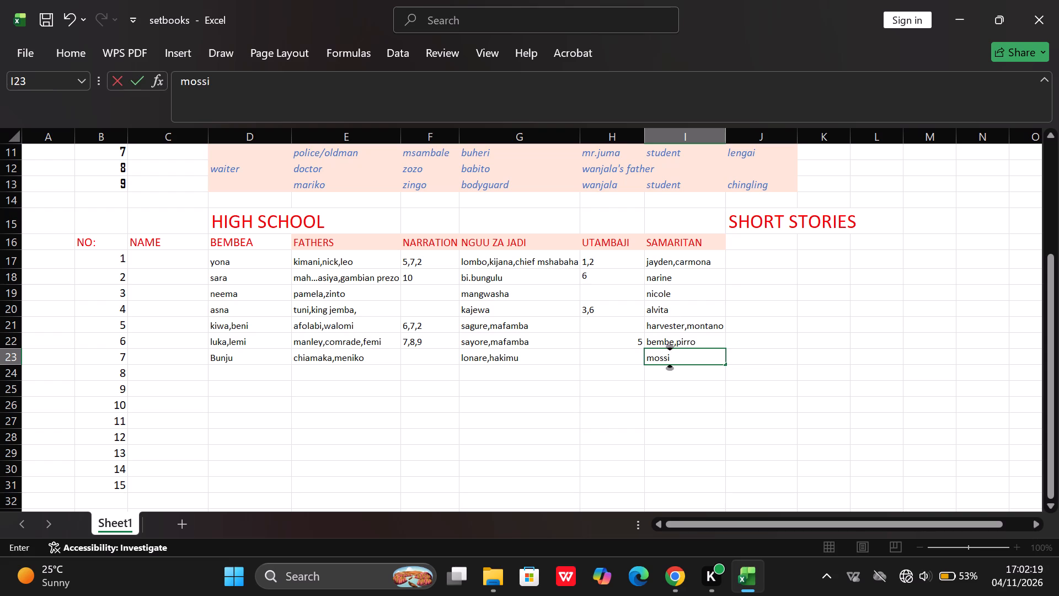
key("Down")
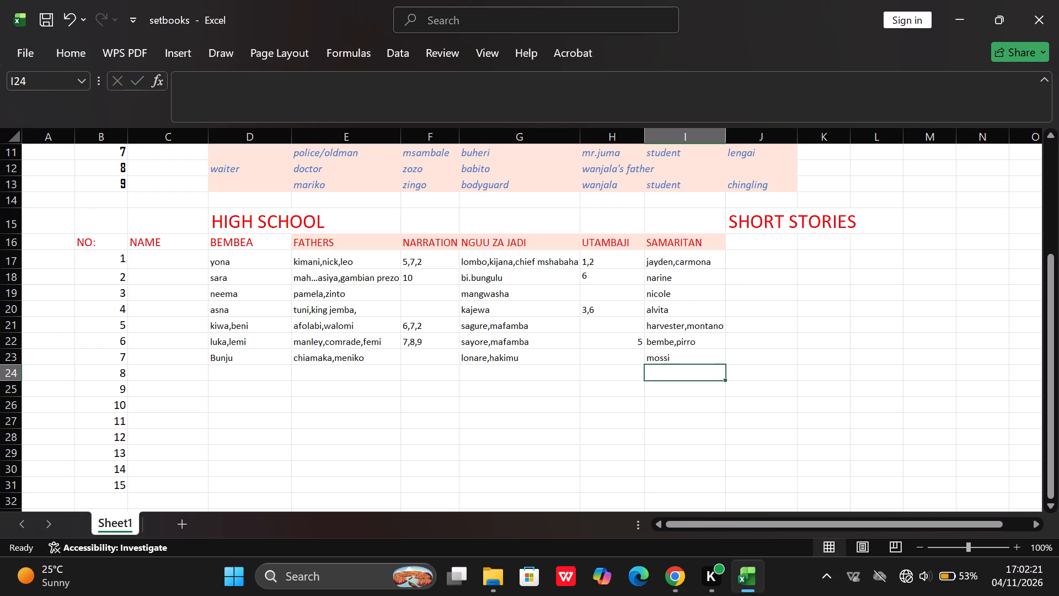
Enter "dina" under BEMBEA in row 24.
key("Left")
key("Left")
key("Left")
key("Left")
key("Left")
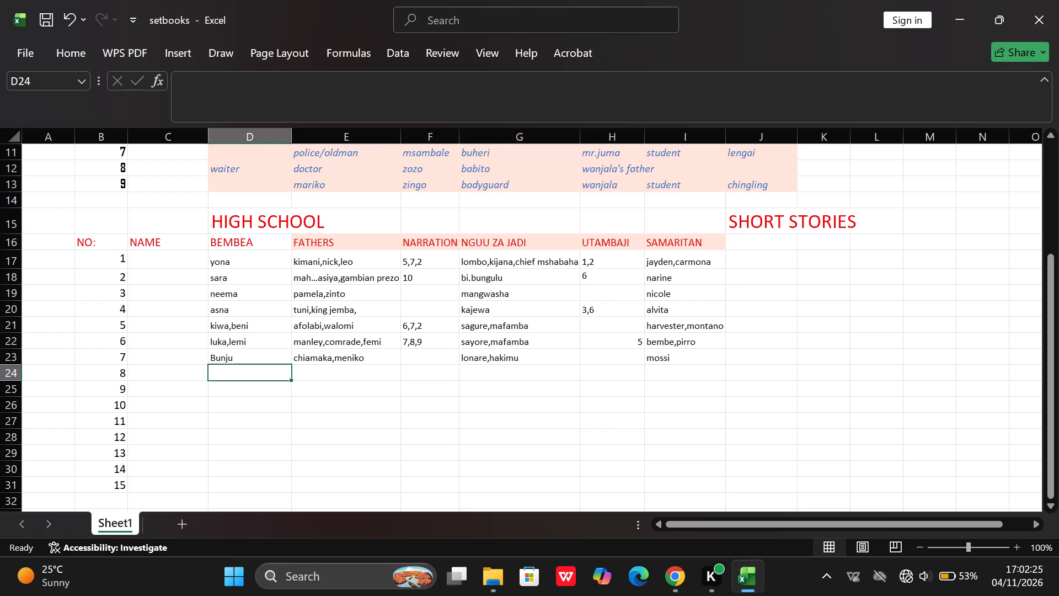
type("dina")
key("Right")
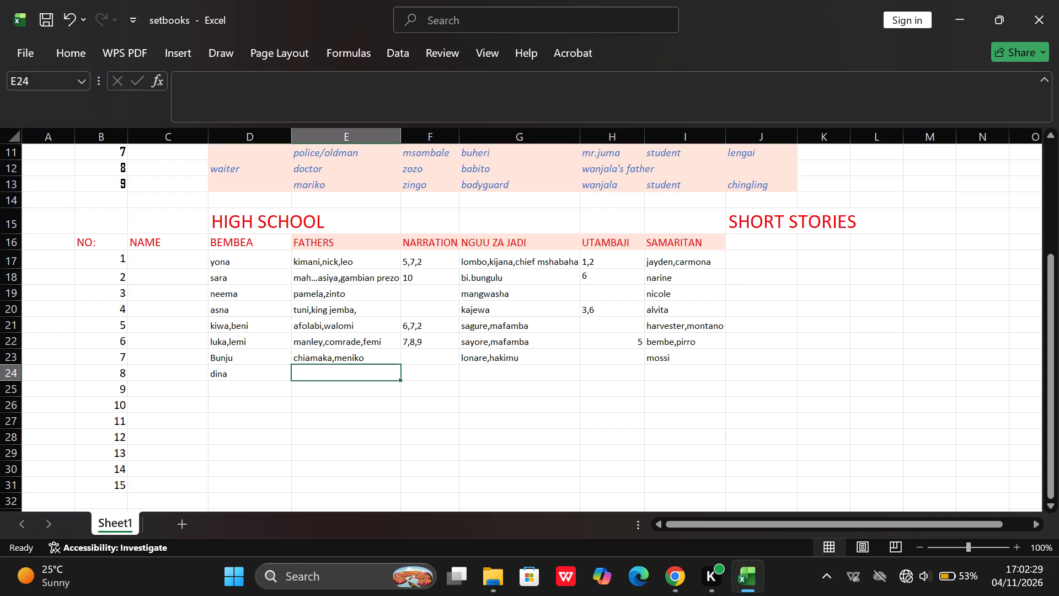
Enter "fiona" under FATHERS and 12 under NARRATION in row 24.
type("fiona")
key("Right")
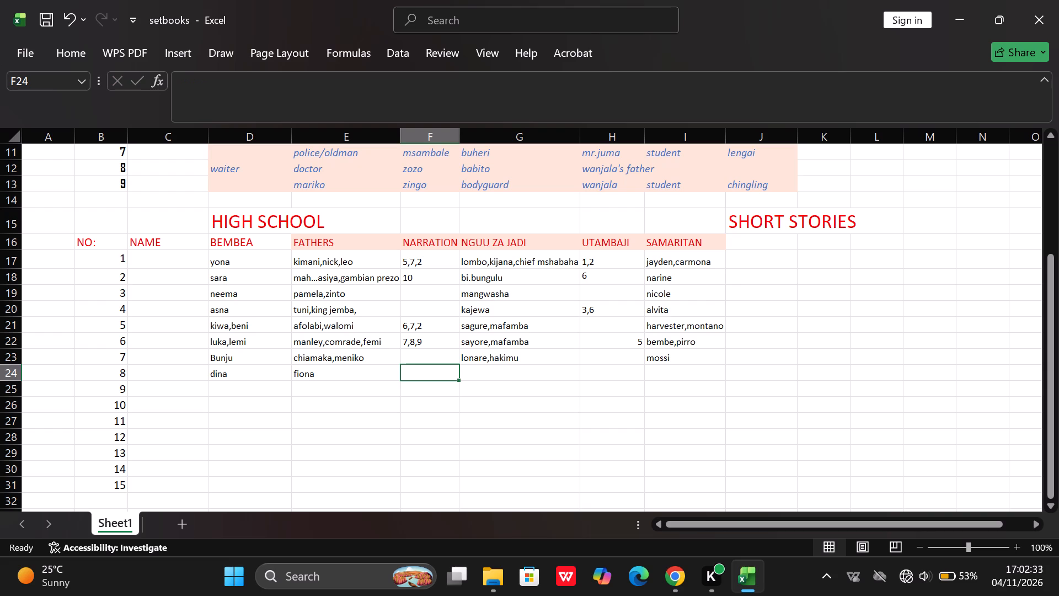
type("12")
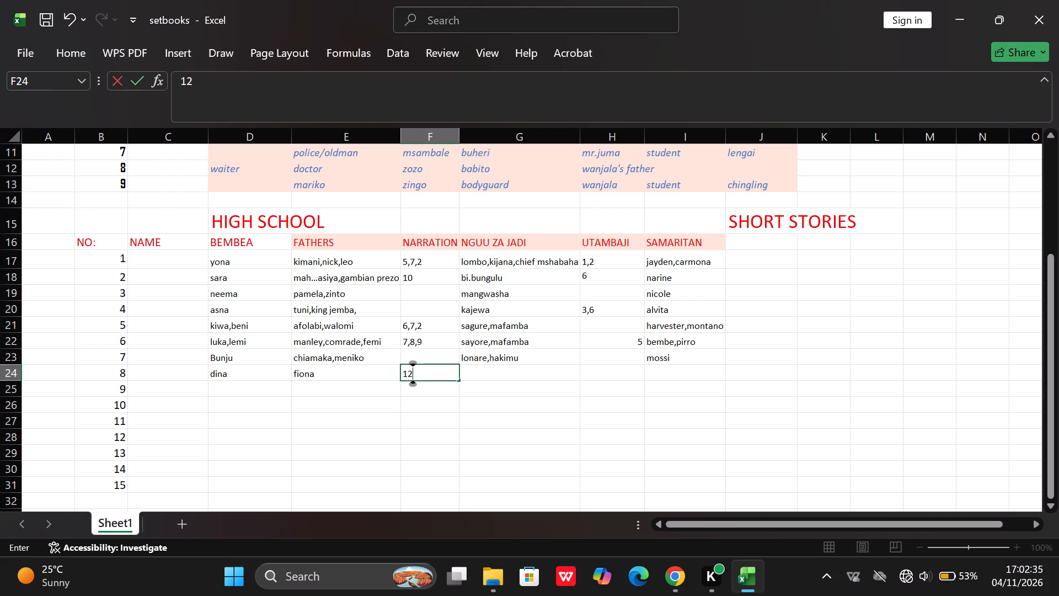
key("Right")
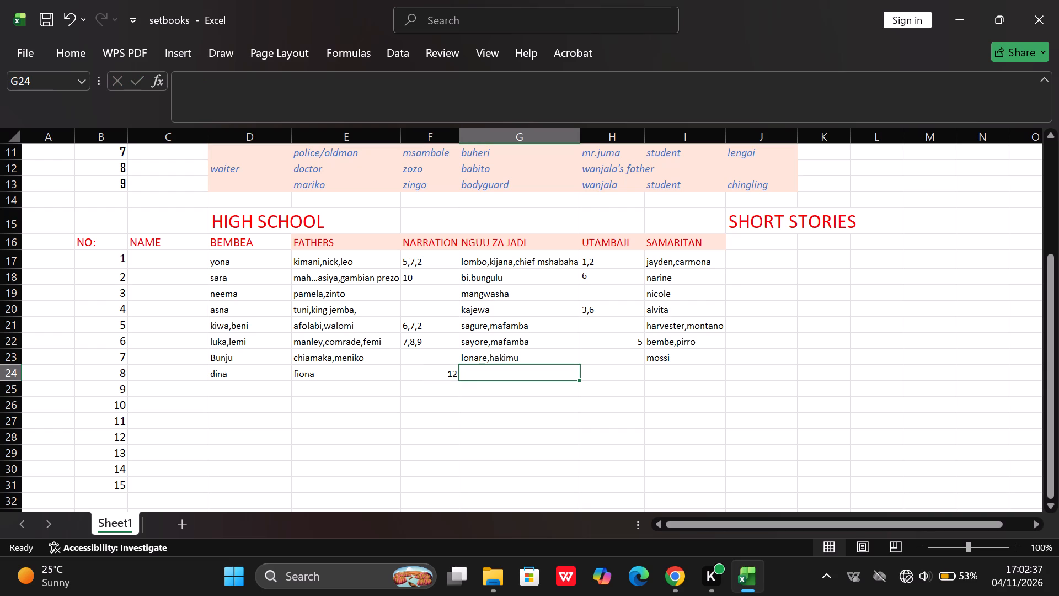
Enter "mbwashu,sihaba,cheiya,nanzia" under NGUU ZA JADI in row 24.
type("mbwashu")
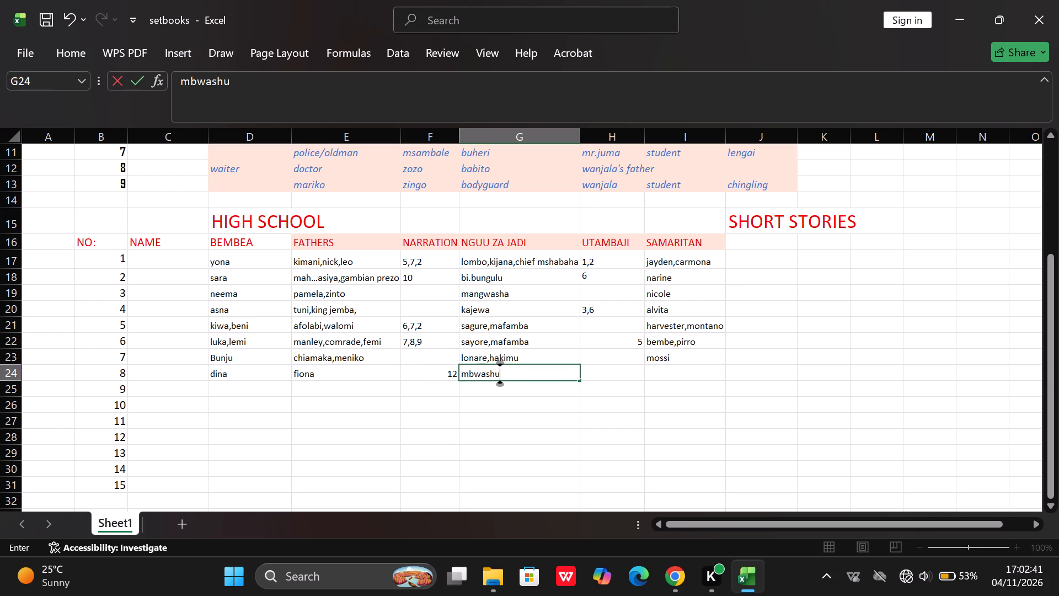
type(",sihaba,")
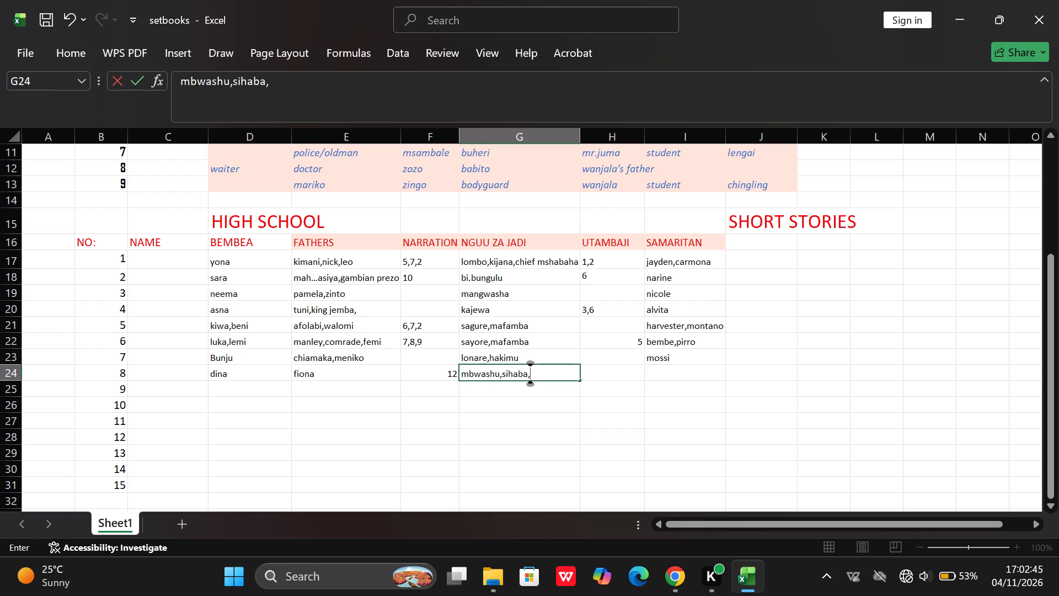
type("cheiya,")
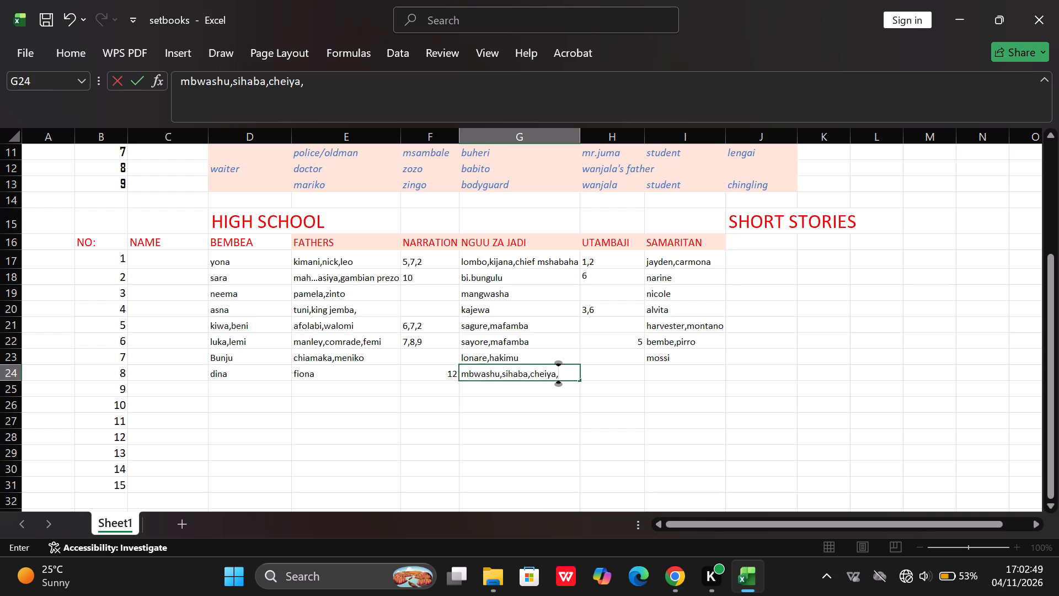
type("nanz")
type("ia")
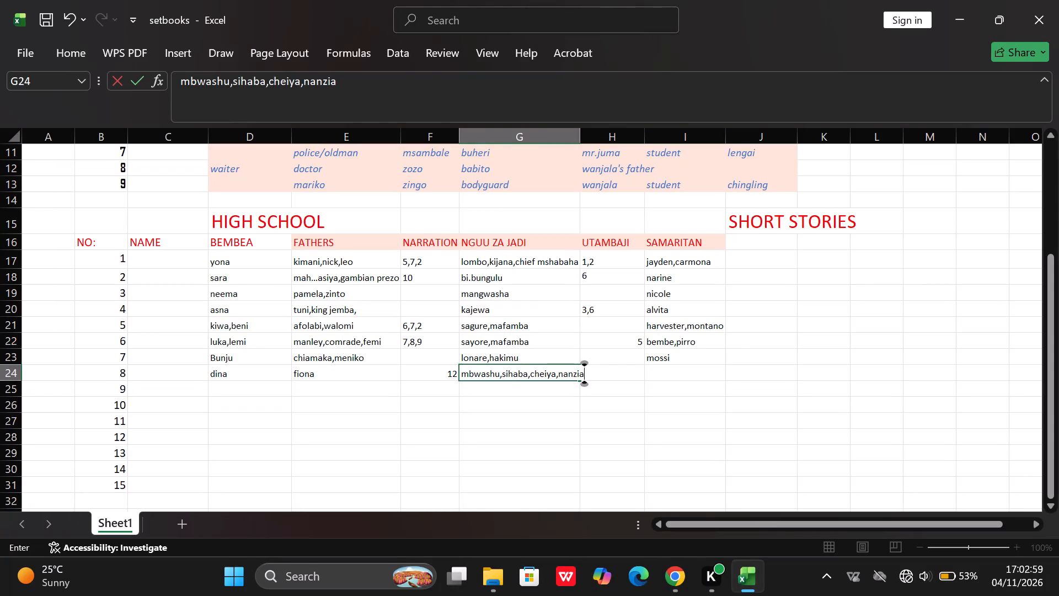
left_click(569, 223)
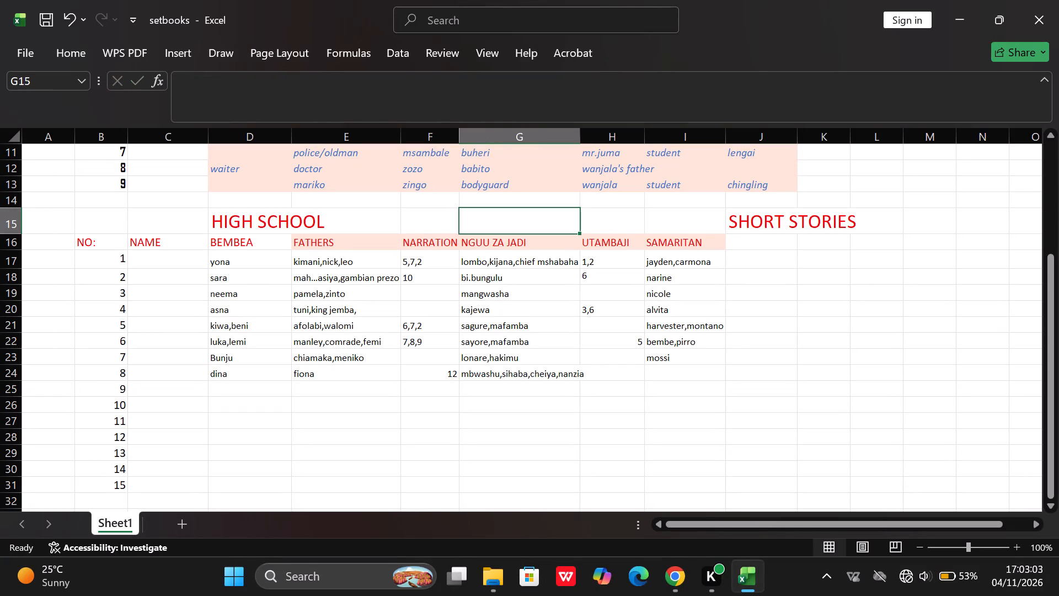
Widen the NGUU ZA JADI column so its longest entry in row 24 fits.
left_click_drag(582, 137, 594, 137)
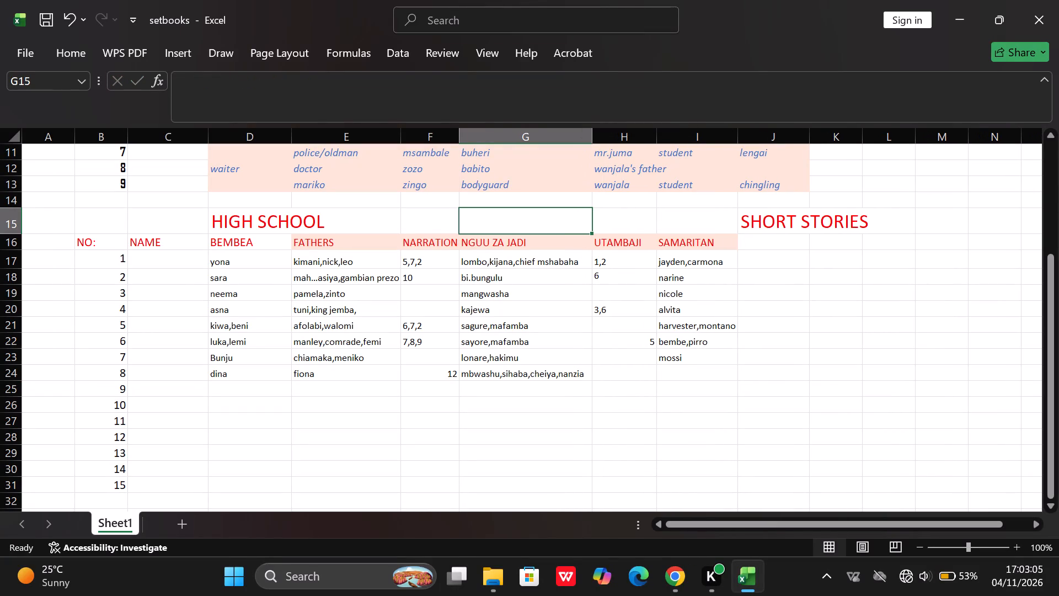
Enter "student 1" under SAMARITAN in row 24, leaving UTAMBAJI blank.
left_click(605, 374)
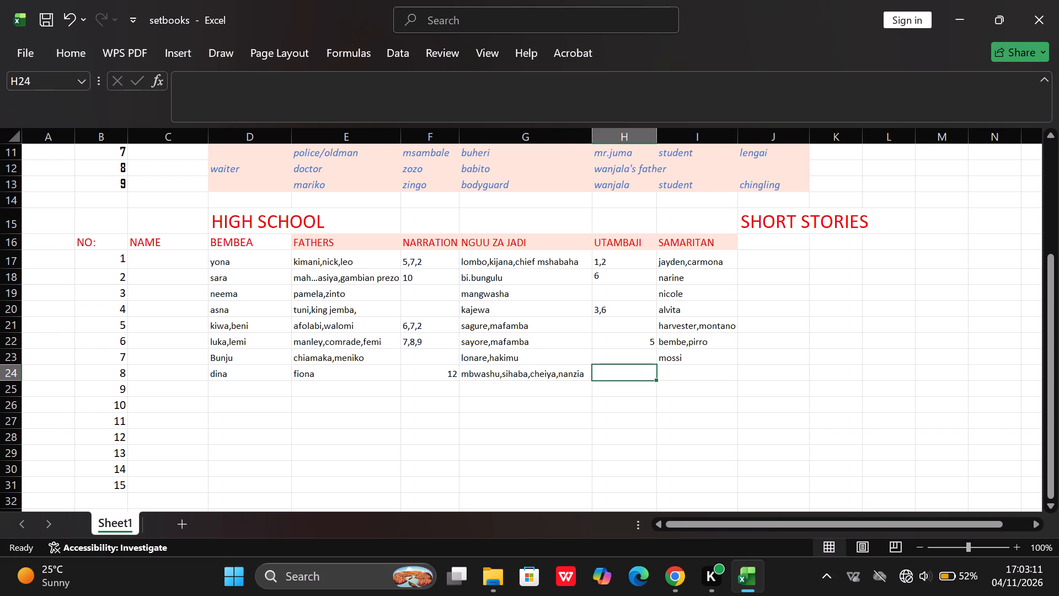
key("Right")
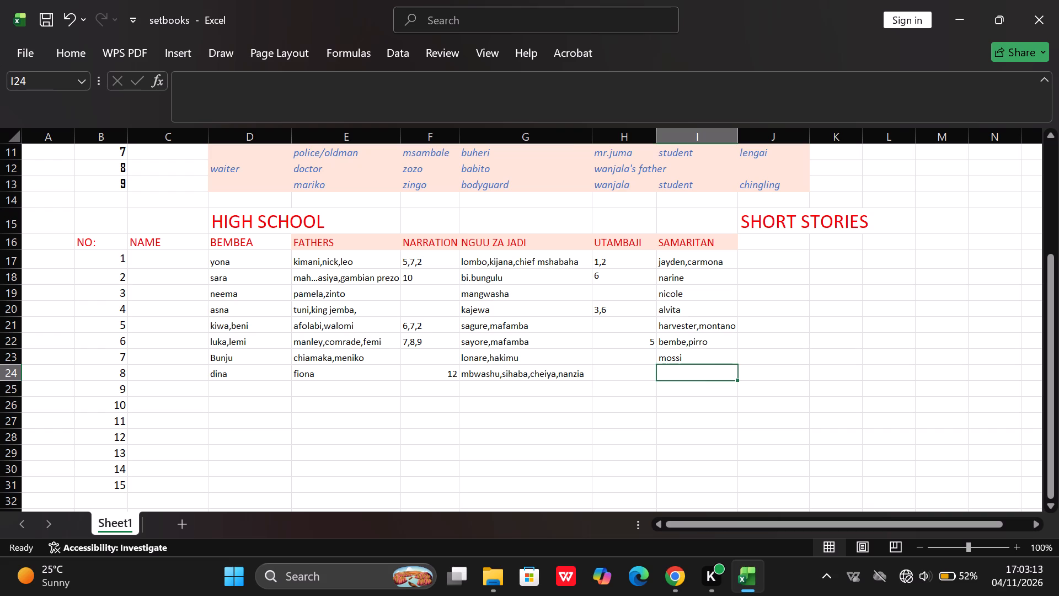
type("student 1")
key("Down")
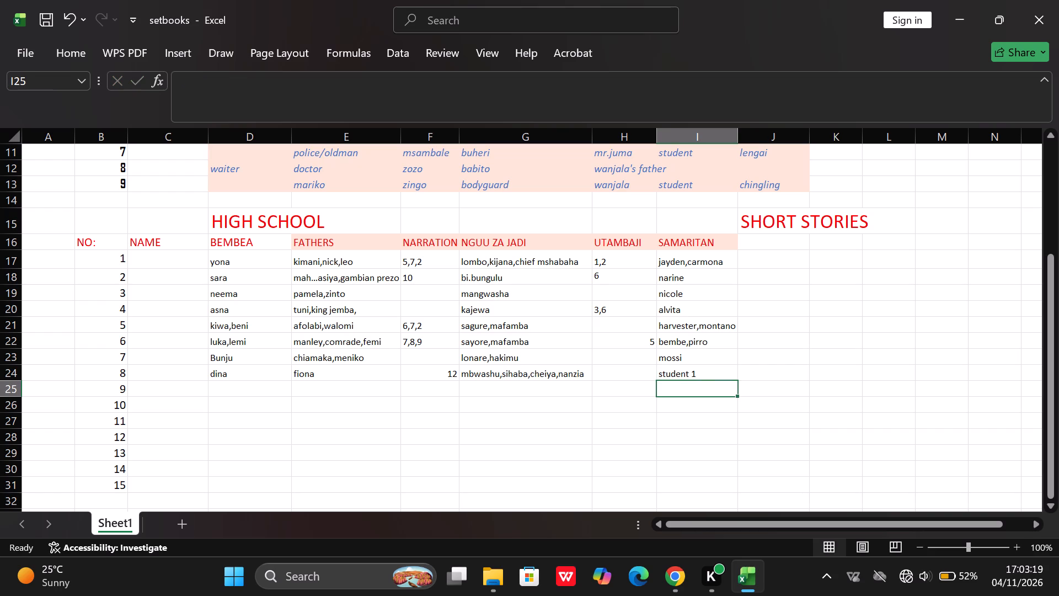
Enter "bela" under BEMBEA in row 25.
key("Left")
key("Left")
key("Left")
key("Left")
key("Left")
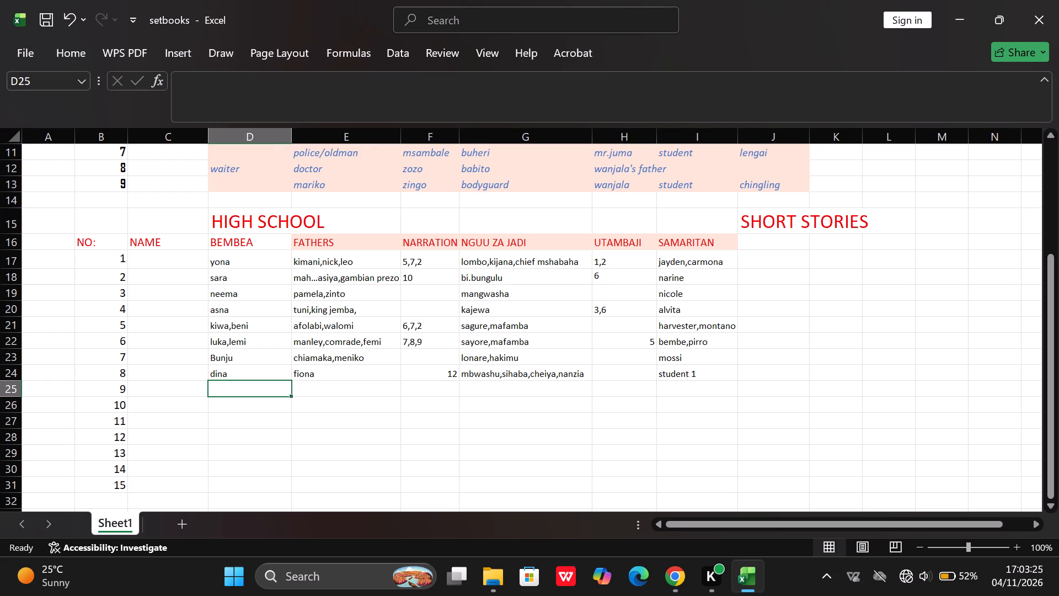
key("b")
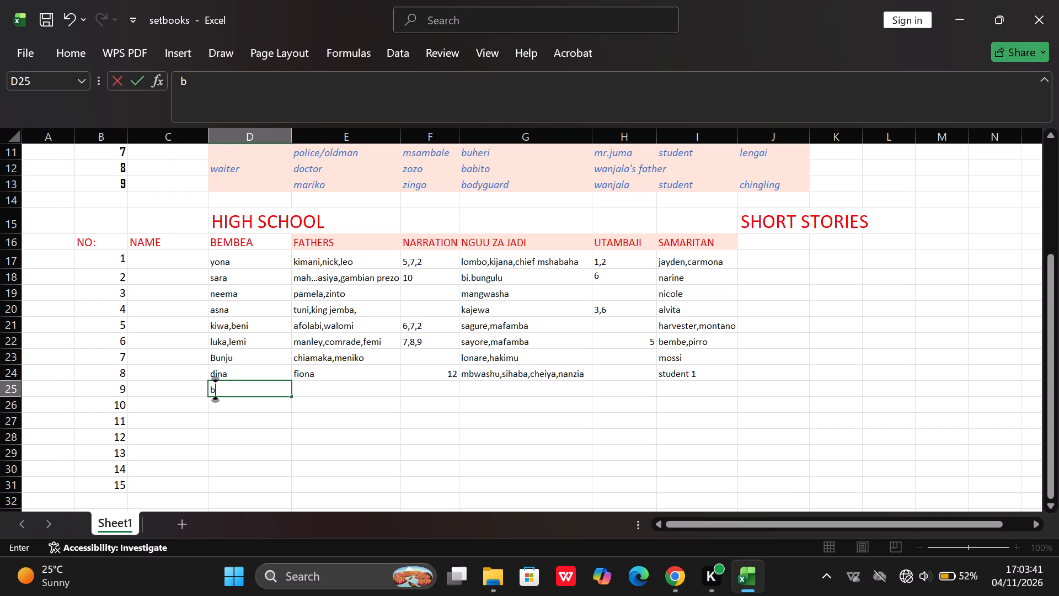
type("ela")
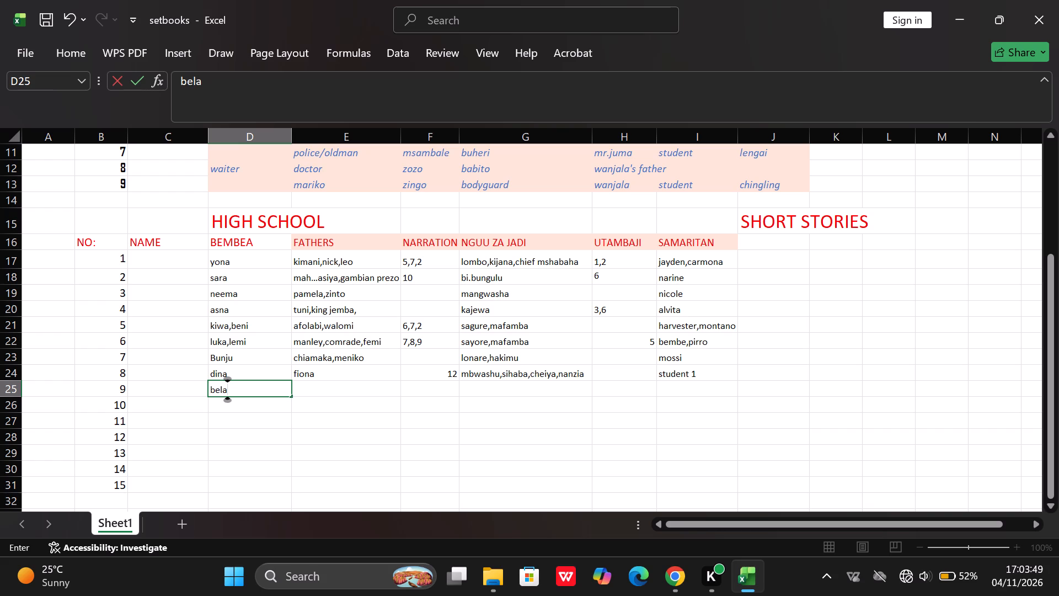
key("Right")
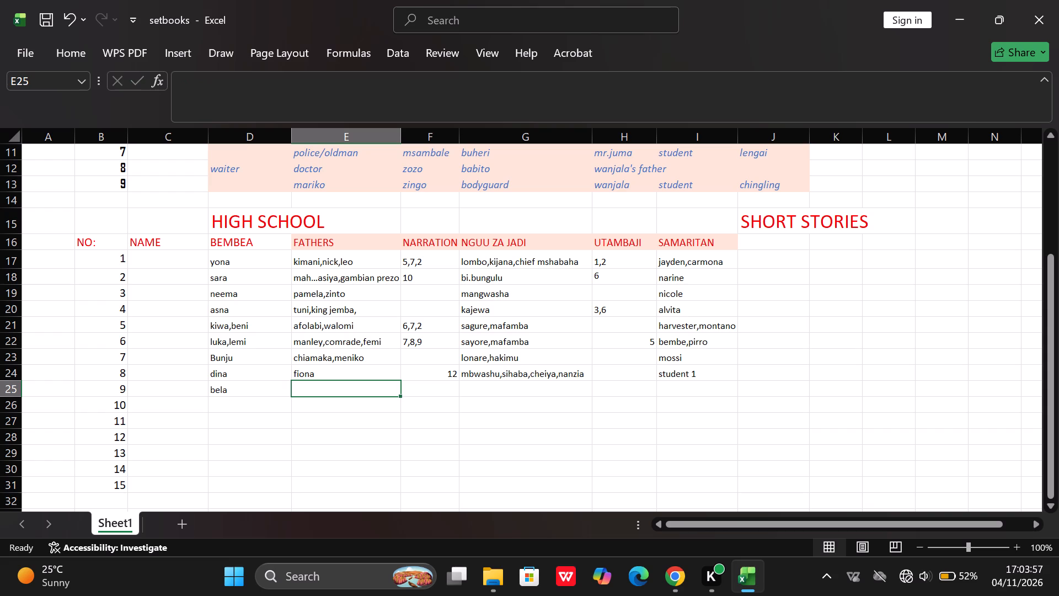
Enter "tuni,cashier,receiptionist" under FATHERS and 11 under NARRATION in row 25.
type("tu")
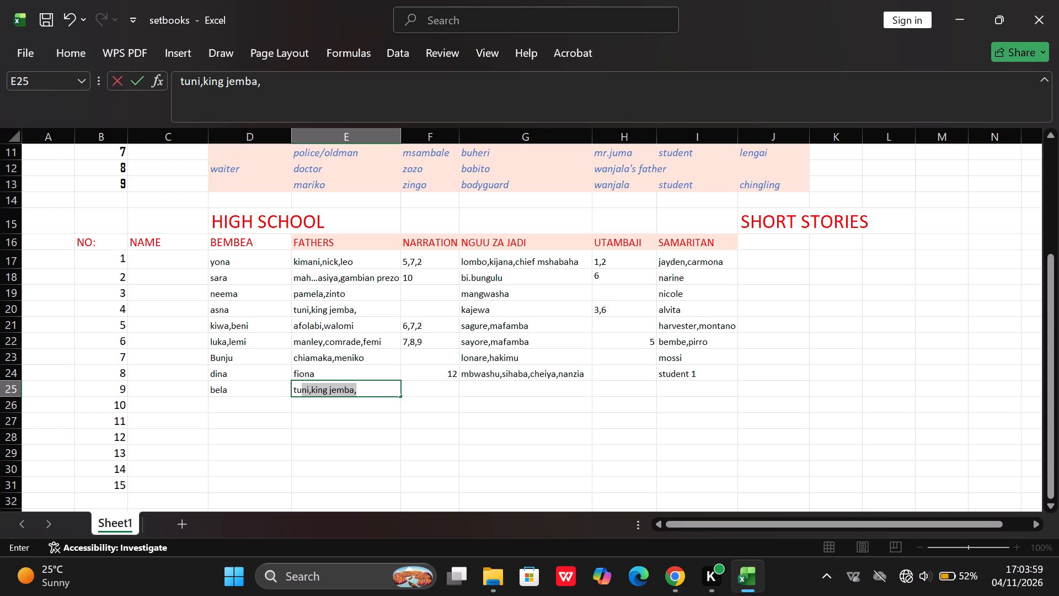
type("ni")
key("comma")
type("ca")
type("shier")
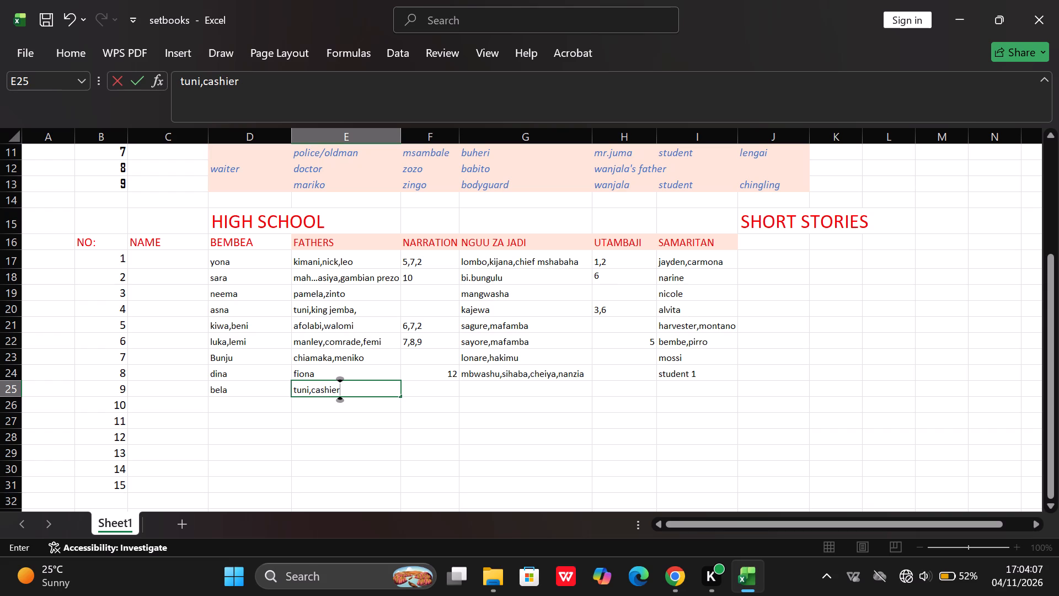
key("comma")
type("rec")
type("eiption")
type("ist")
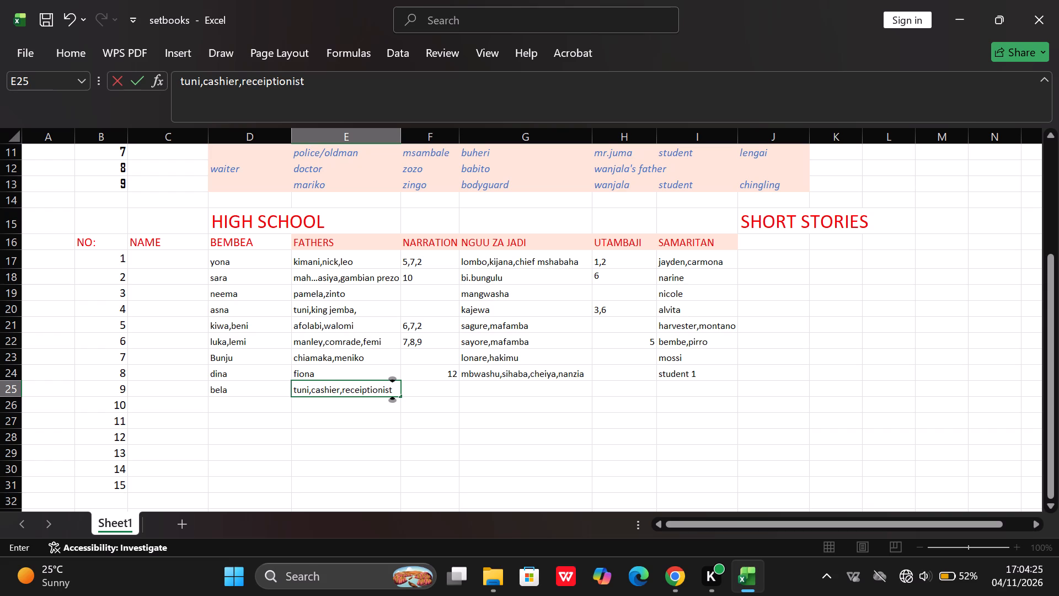
left_click(416, 389)
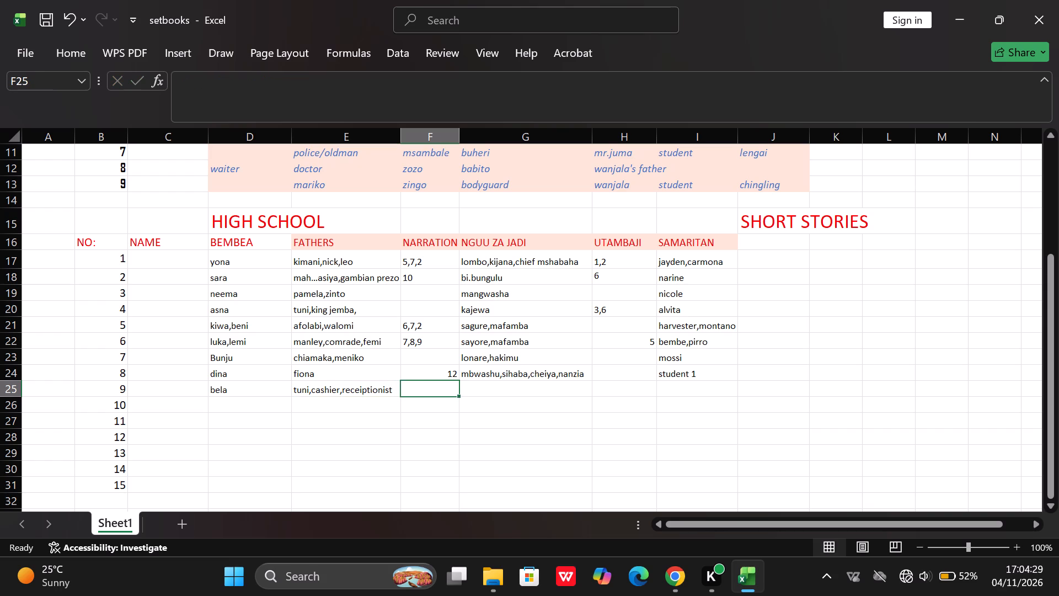
type("11")
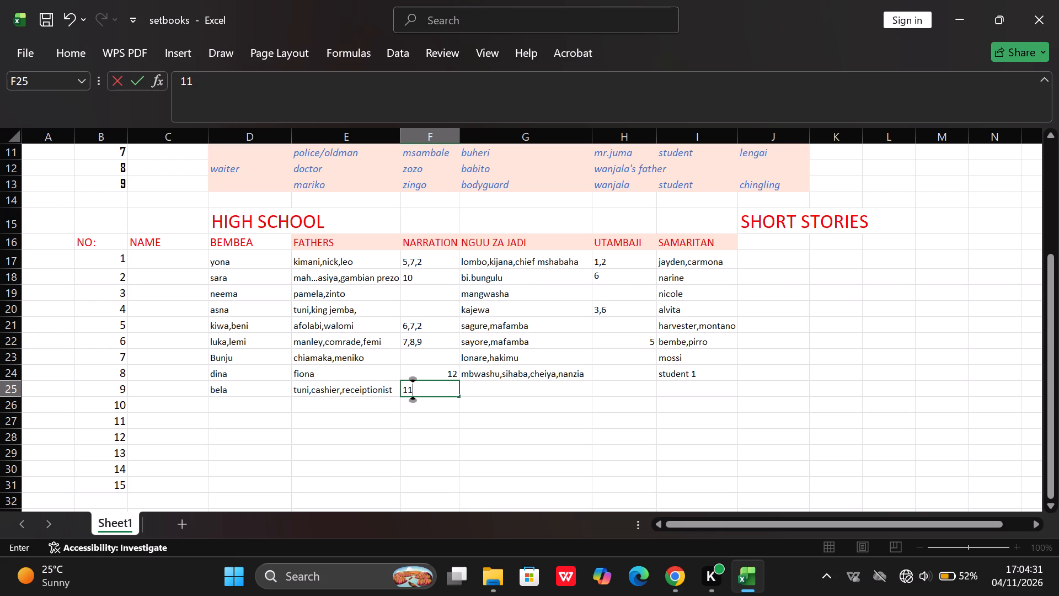
left_click(495, 388)
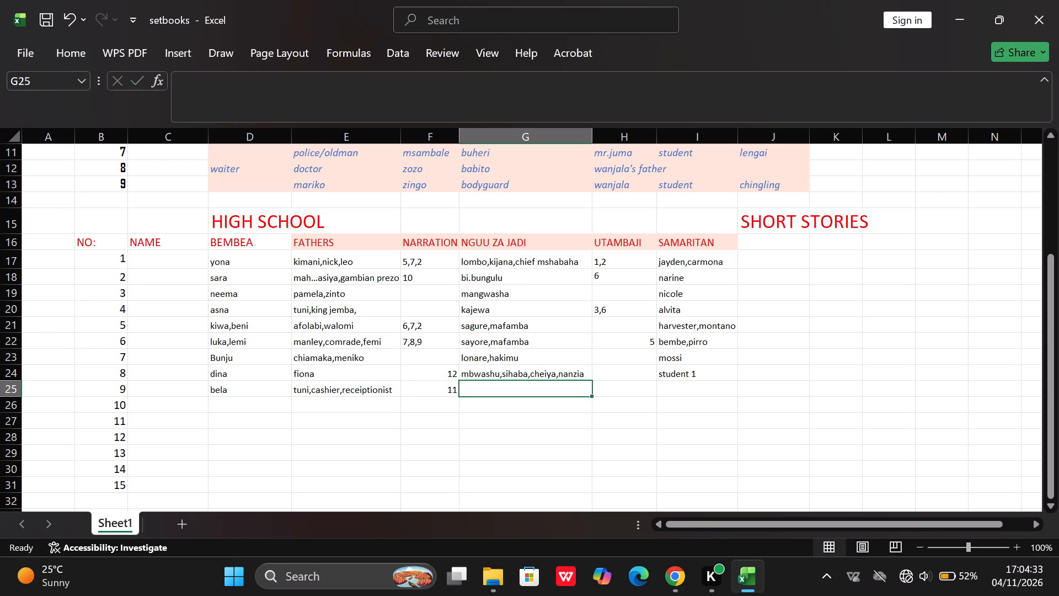
Enter "mw..1,dada 1,msi 1" under NGUU ZA JADI in row 25.
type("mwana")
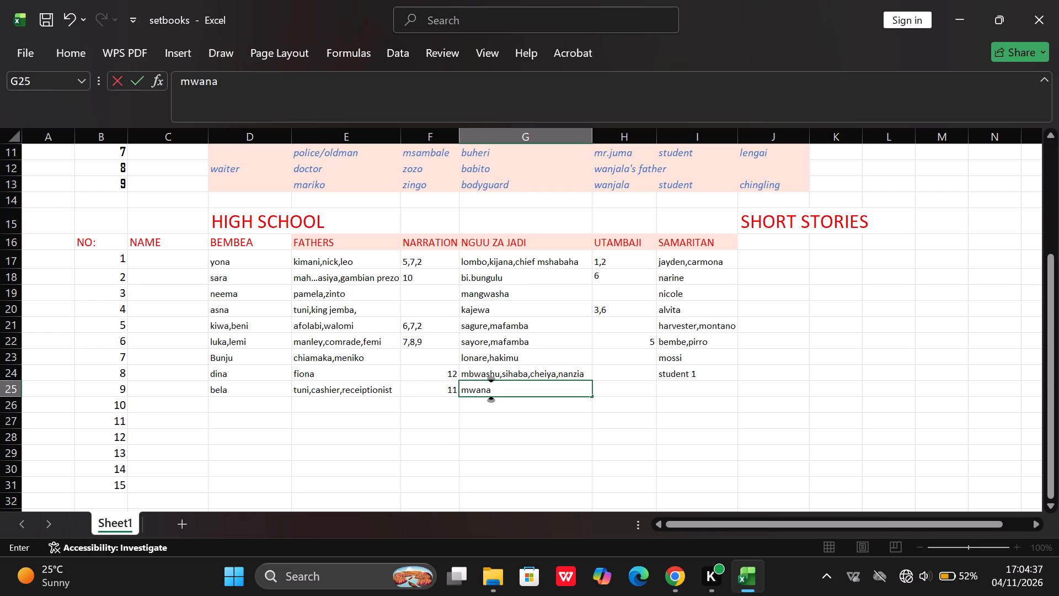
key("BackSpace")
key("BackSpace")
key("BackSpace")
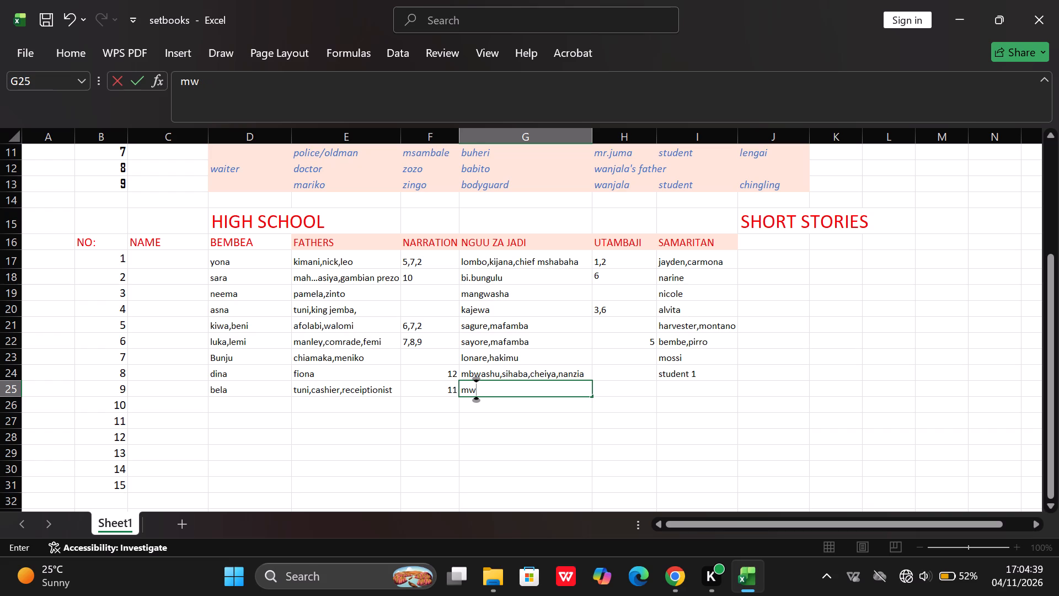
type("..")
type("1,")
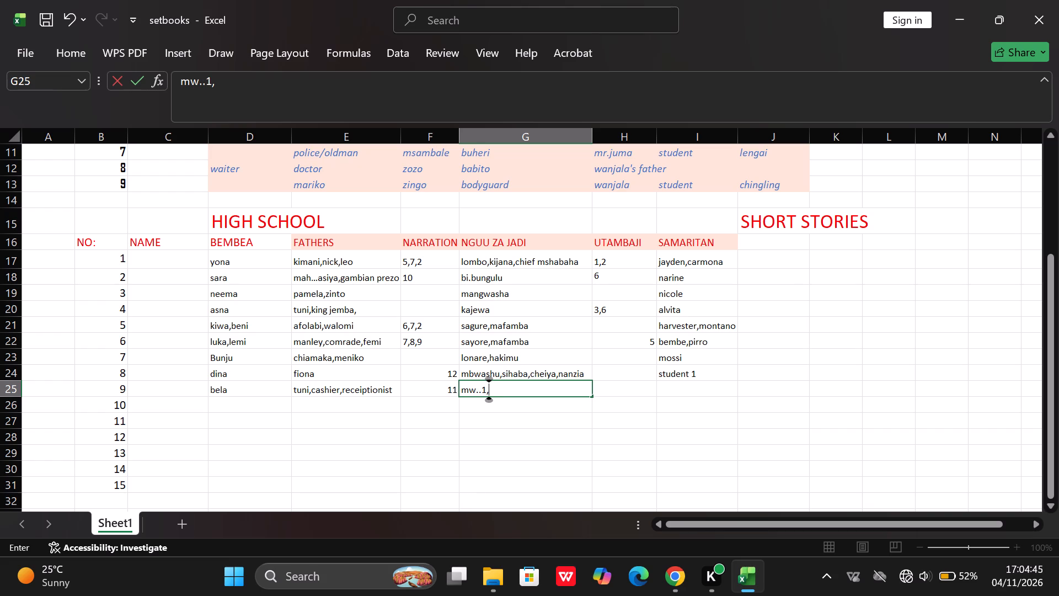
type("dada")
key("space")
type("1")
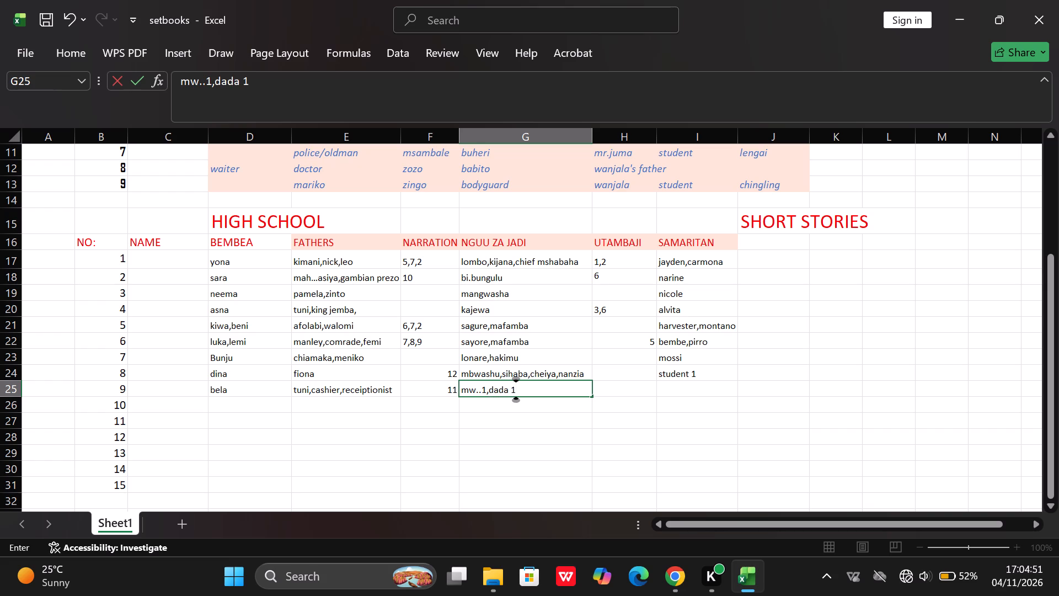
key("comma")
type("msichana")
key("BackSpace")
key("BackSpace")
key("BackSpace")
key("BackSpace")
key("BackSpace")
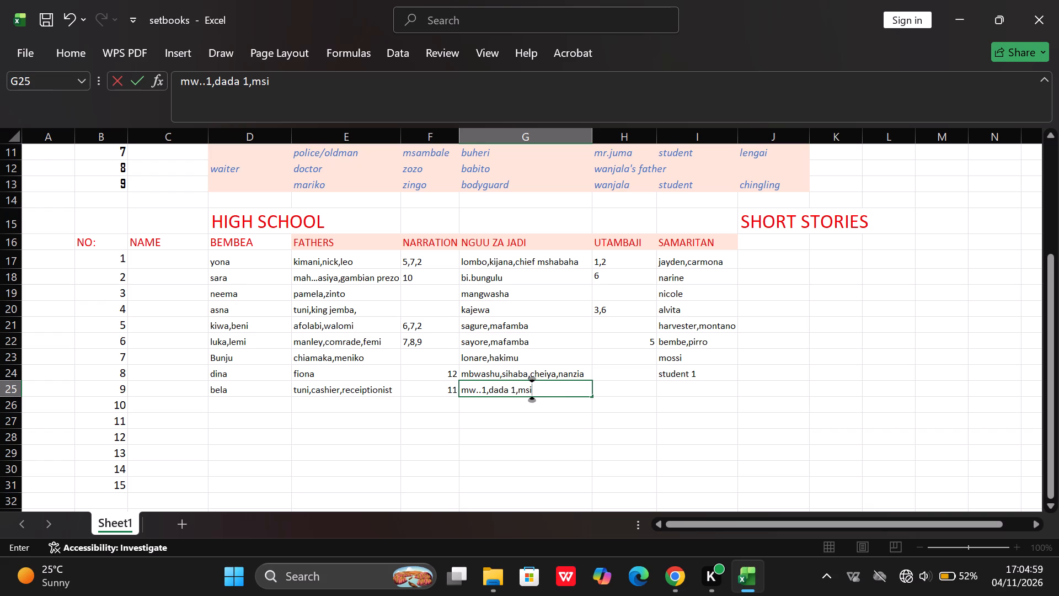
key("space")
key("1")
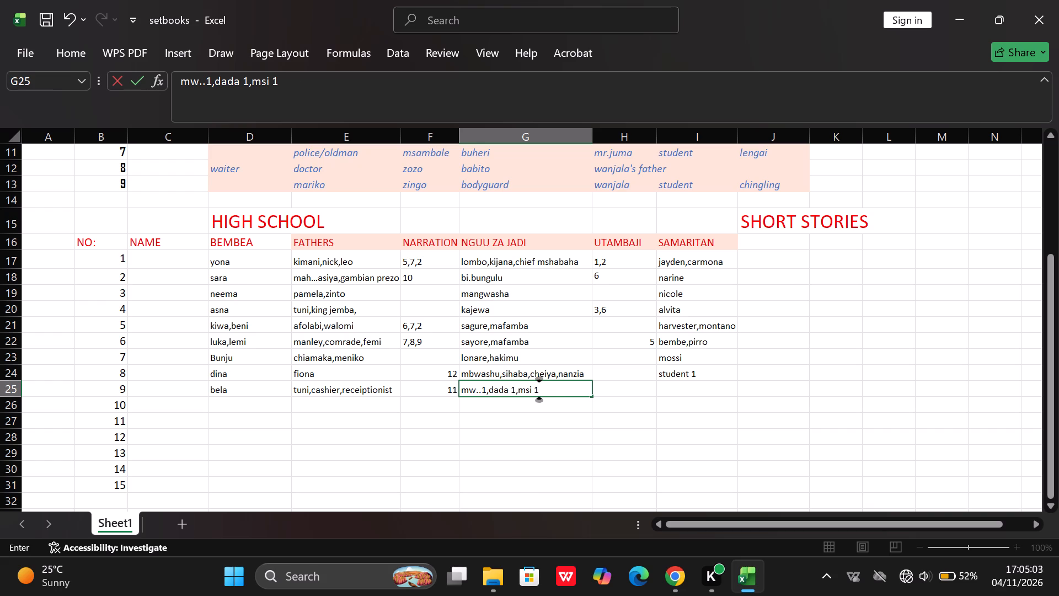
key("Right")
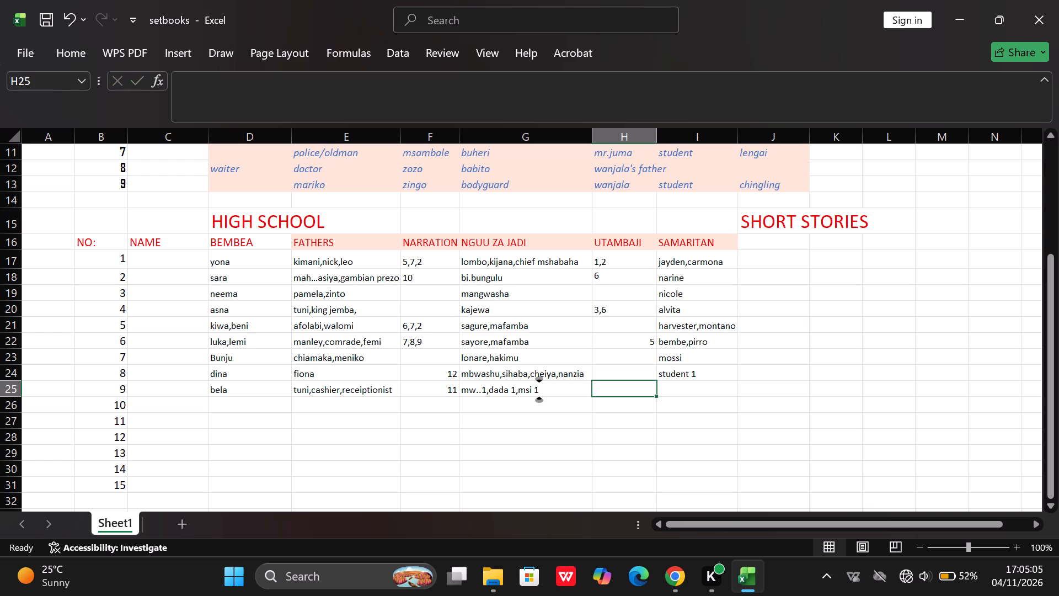
Enter 4 under UTAMBAJI in row 25.
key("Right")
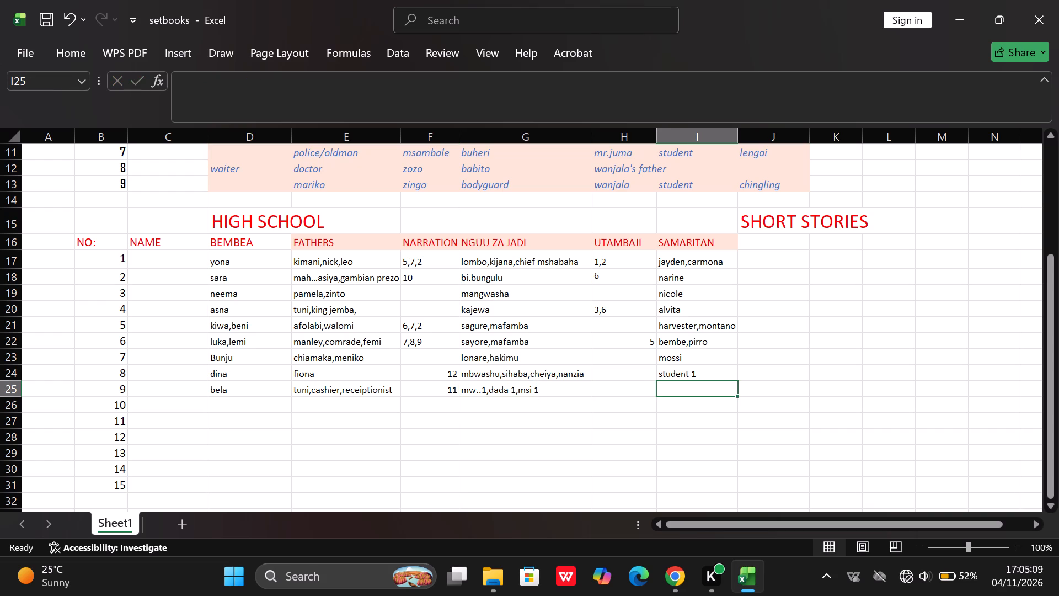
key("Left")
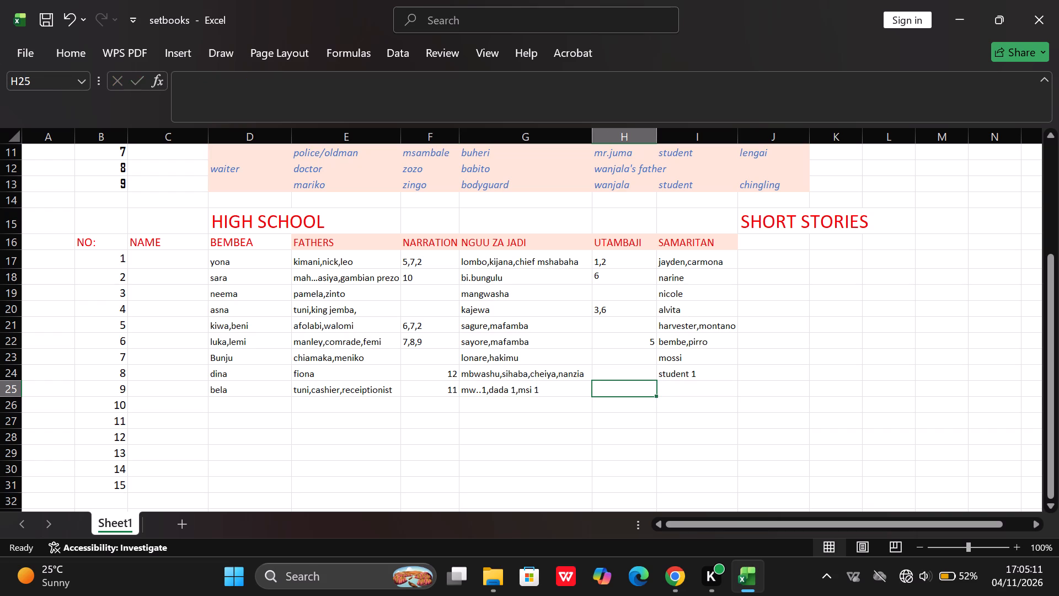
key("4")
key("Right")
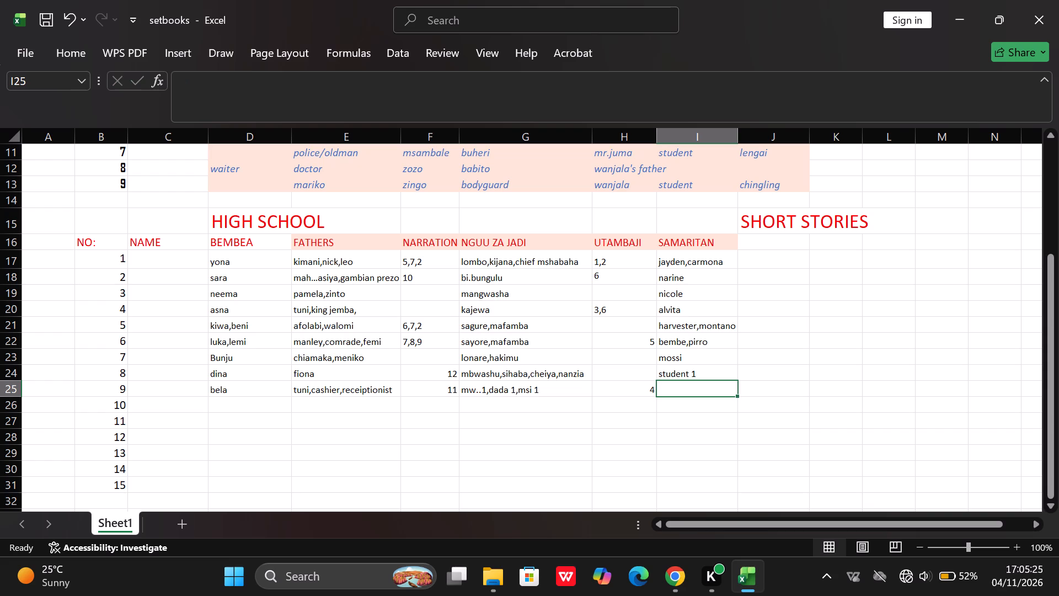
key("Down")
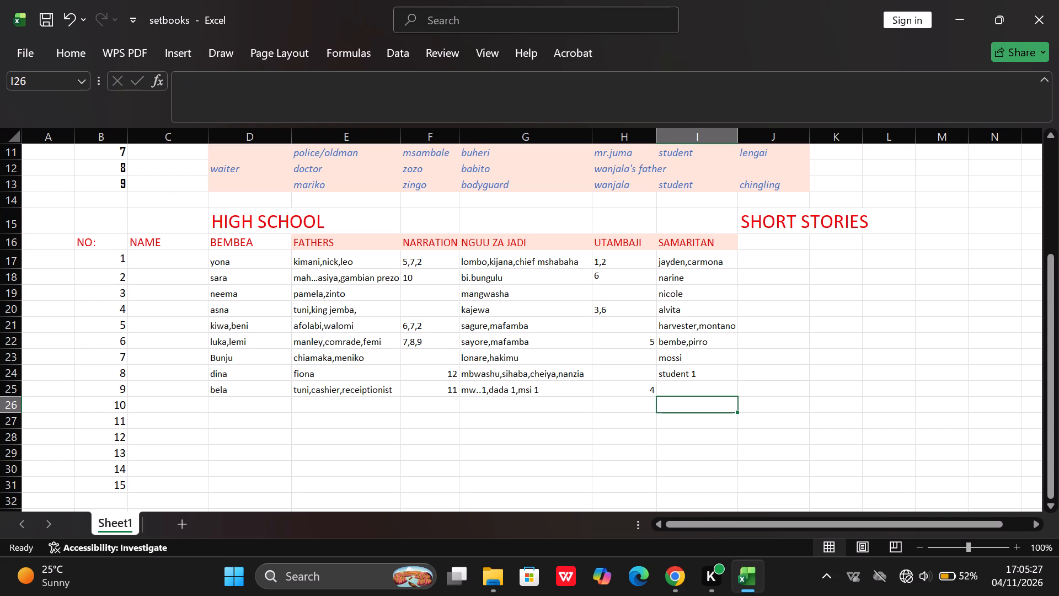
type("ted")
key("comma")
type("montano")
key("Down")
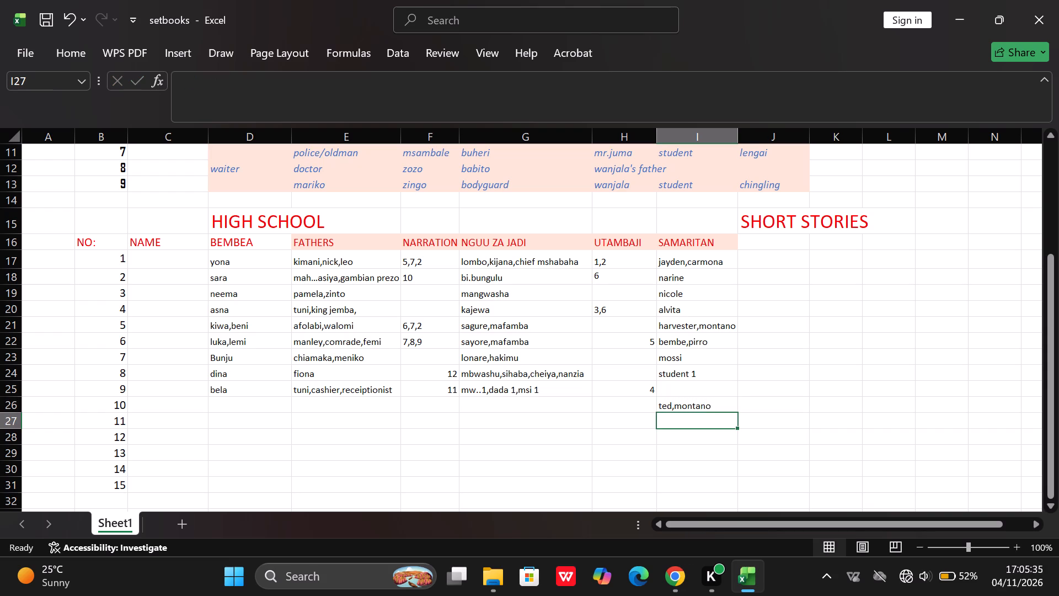
Enter "mrima,mashauri" under NGUU ZA JADI in row 26, leaving UTAMBAJI in that row blank.
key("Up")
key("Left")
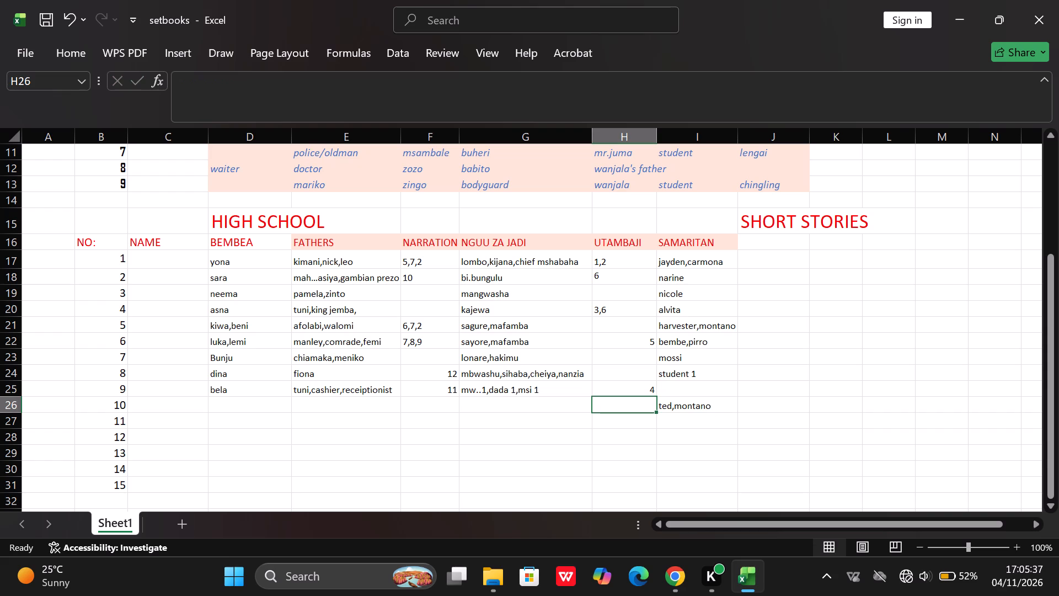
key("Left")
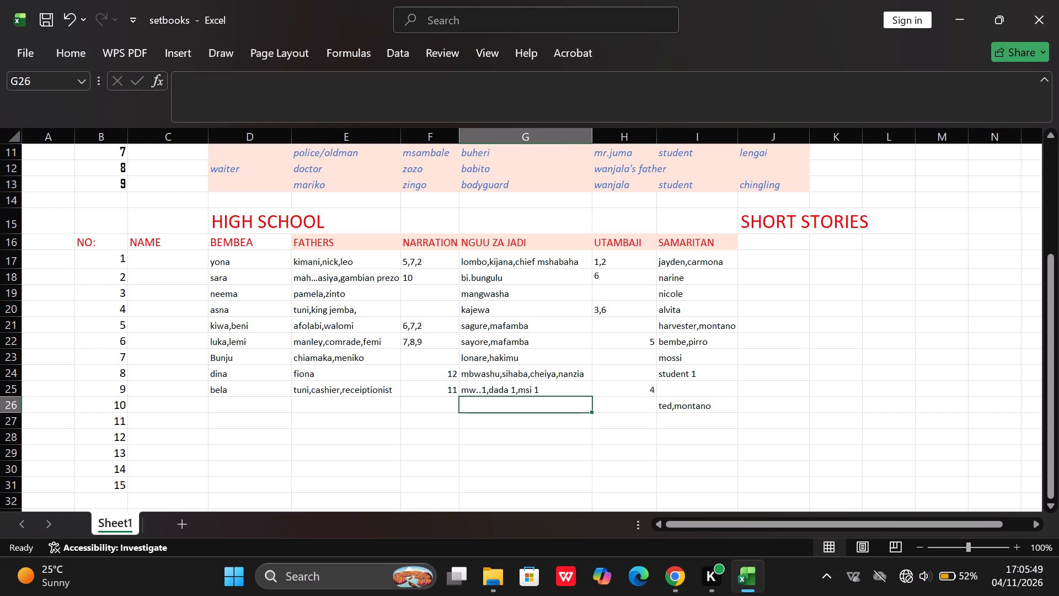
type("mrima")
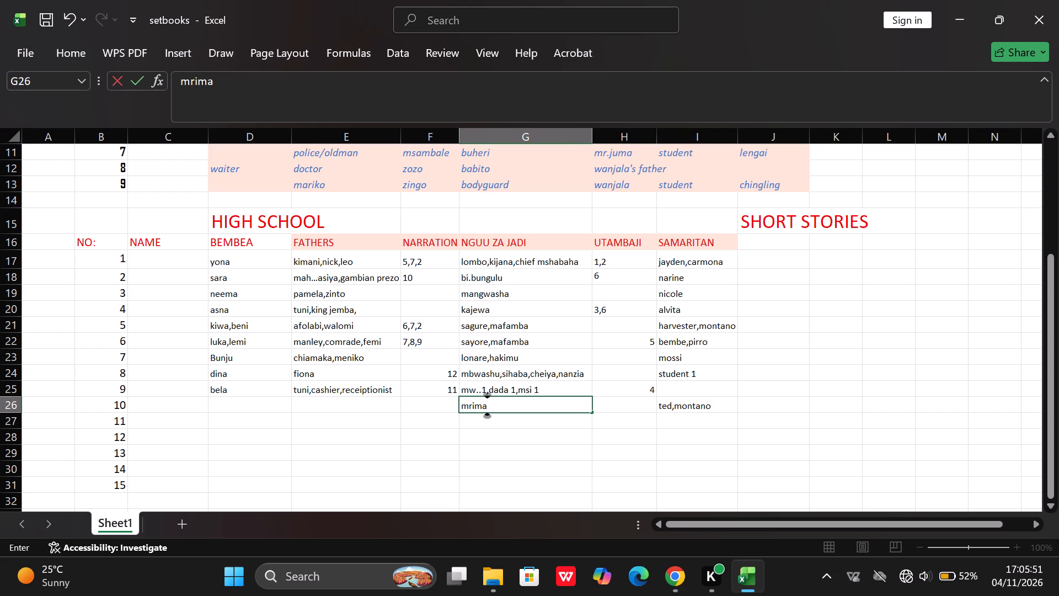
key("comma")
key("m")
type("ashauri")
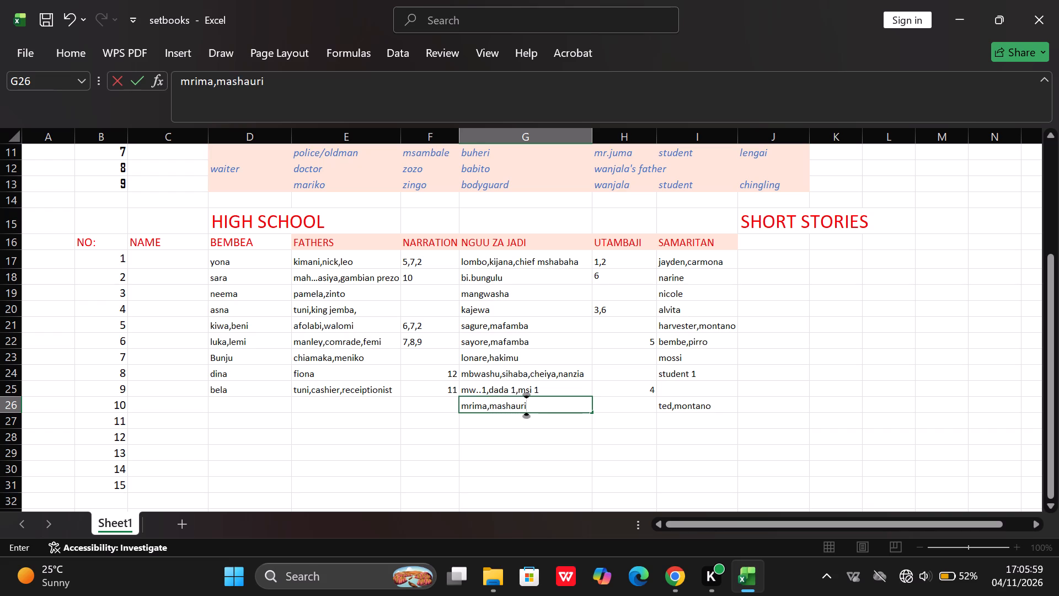
Enter 14 under NARRATION and "tad,ibarosa" under FATHERS in row 26.
left_click(420, 402)
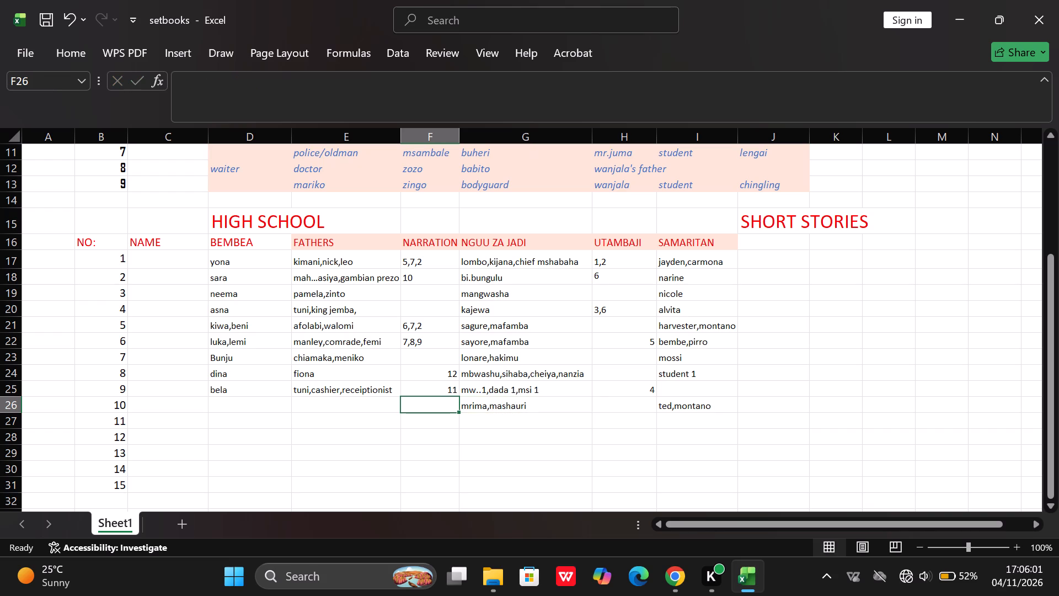
type("14")
left_click(359, 404)
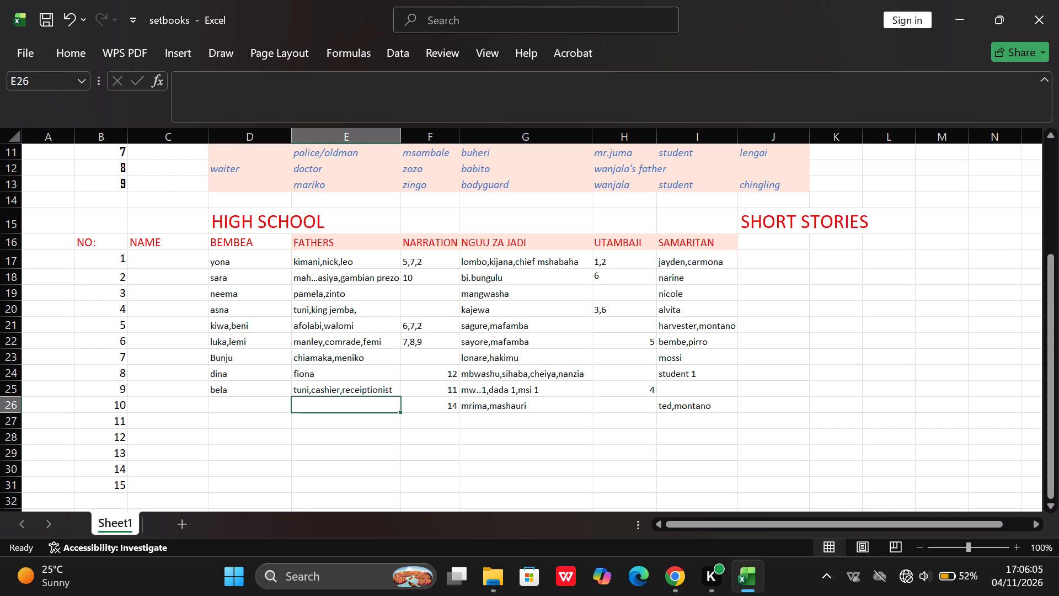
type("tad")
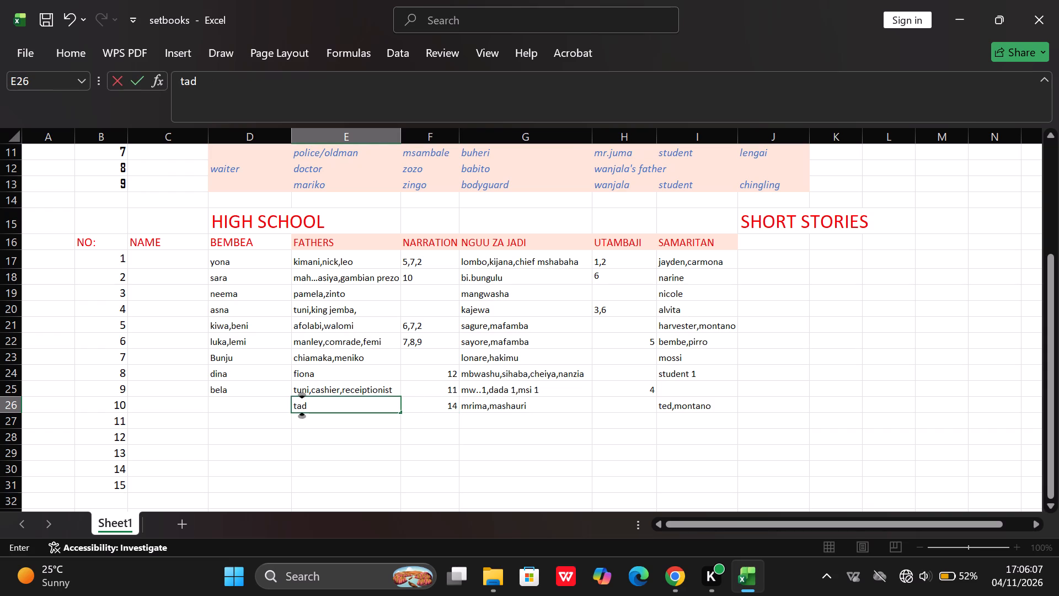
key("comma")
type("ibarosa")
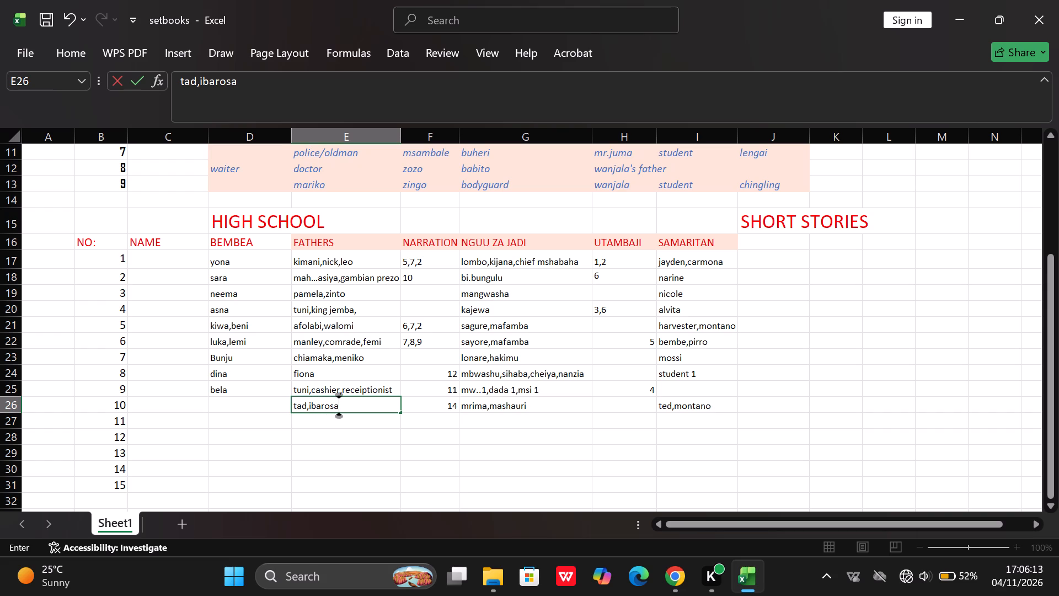
Enter "kiwa,beni" under BEMBEA in row 26.
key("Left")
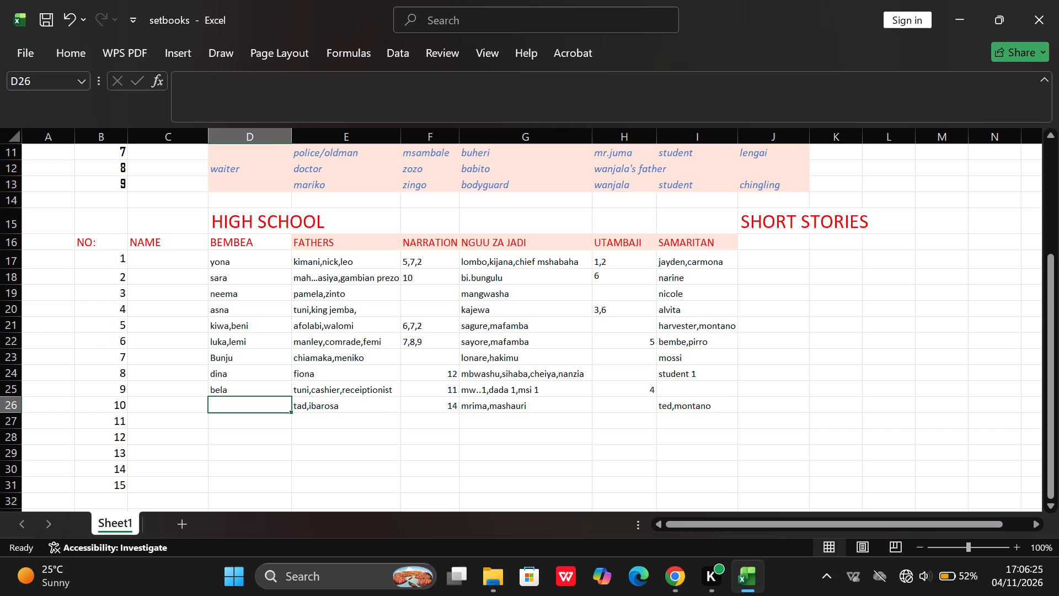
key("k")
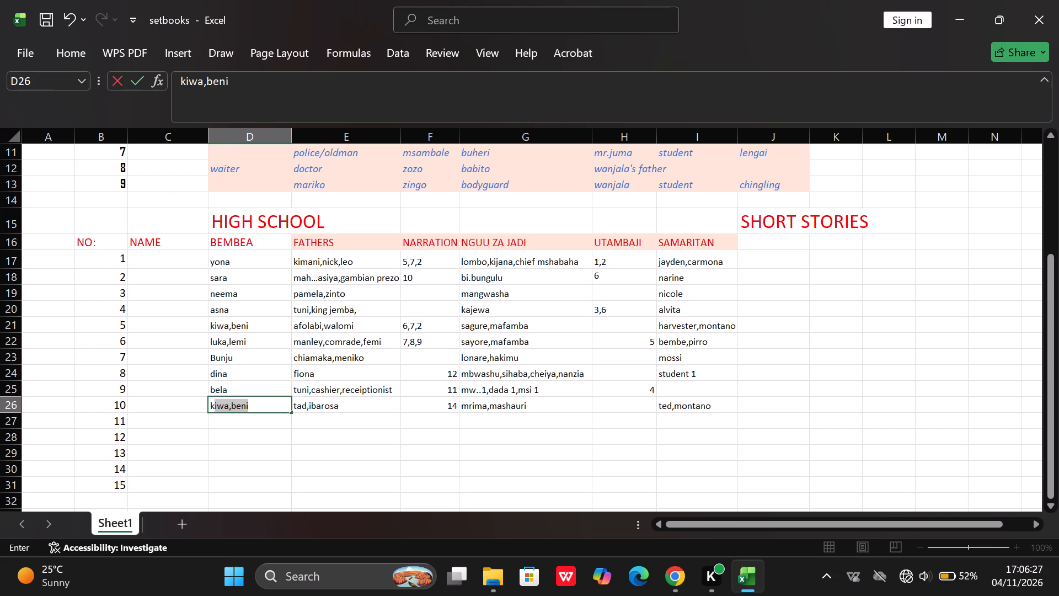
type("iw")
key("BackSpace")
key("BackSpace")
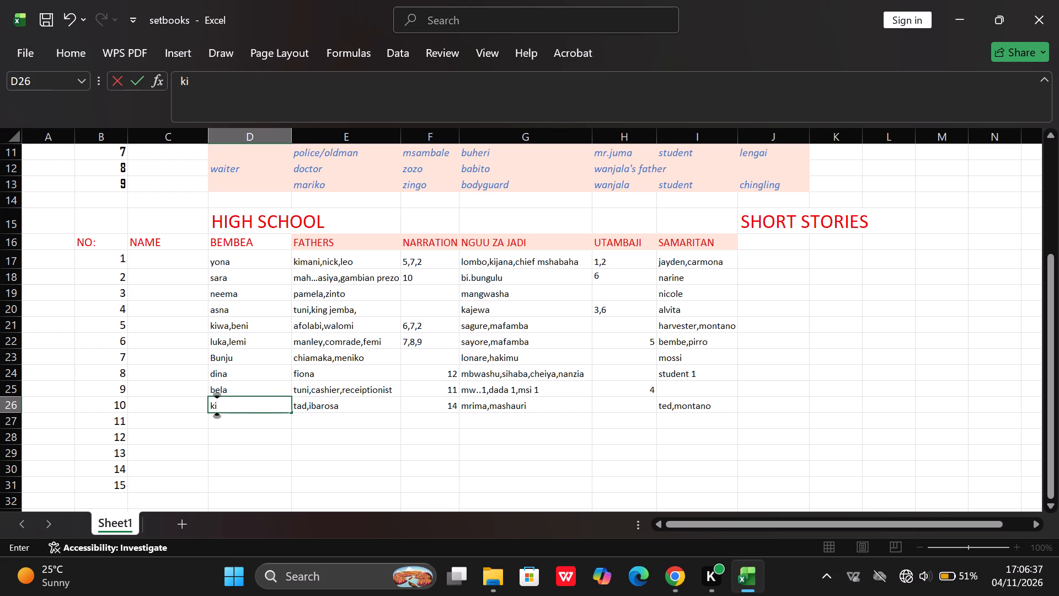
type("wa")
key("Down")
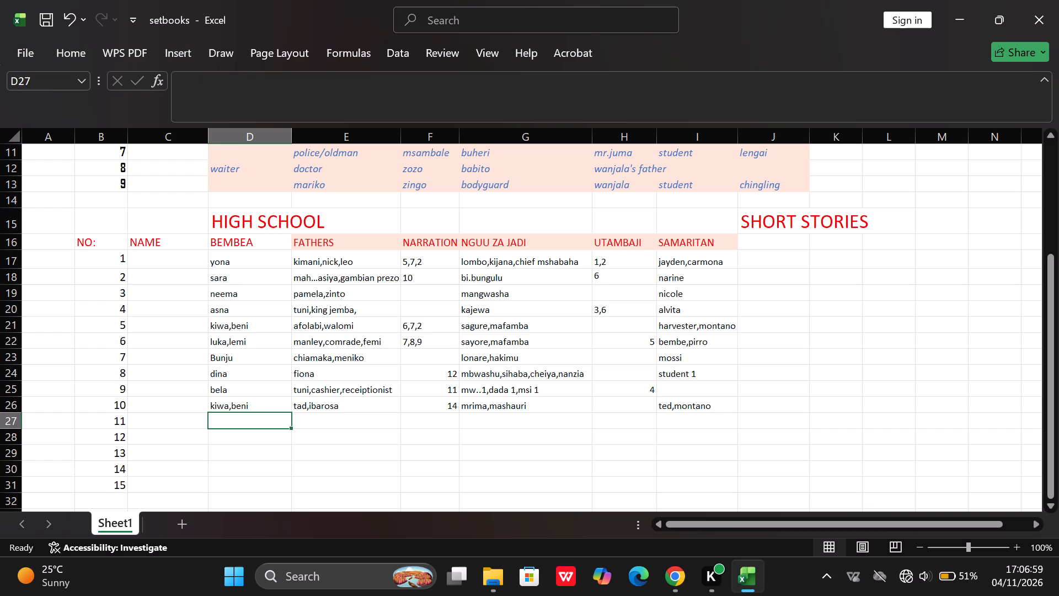
left_click(306, 424)
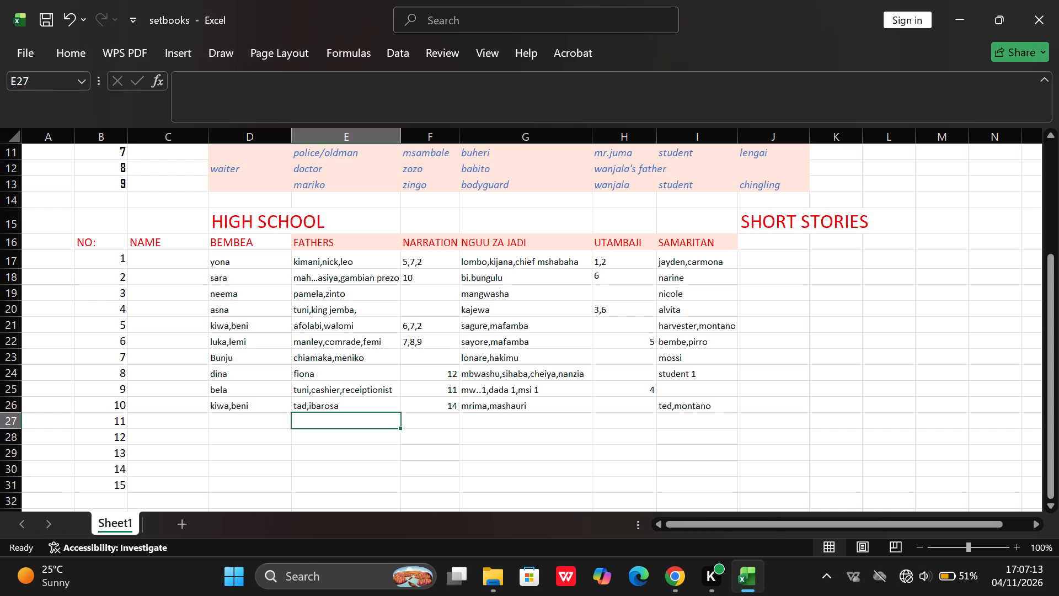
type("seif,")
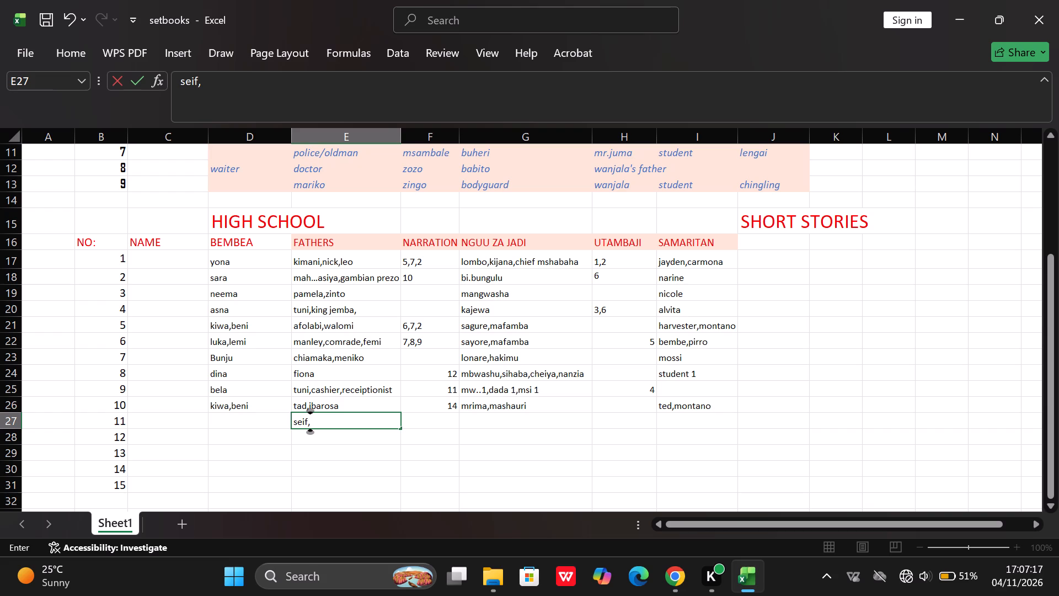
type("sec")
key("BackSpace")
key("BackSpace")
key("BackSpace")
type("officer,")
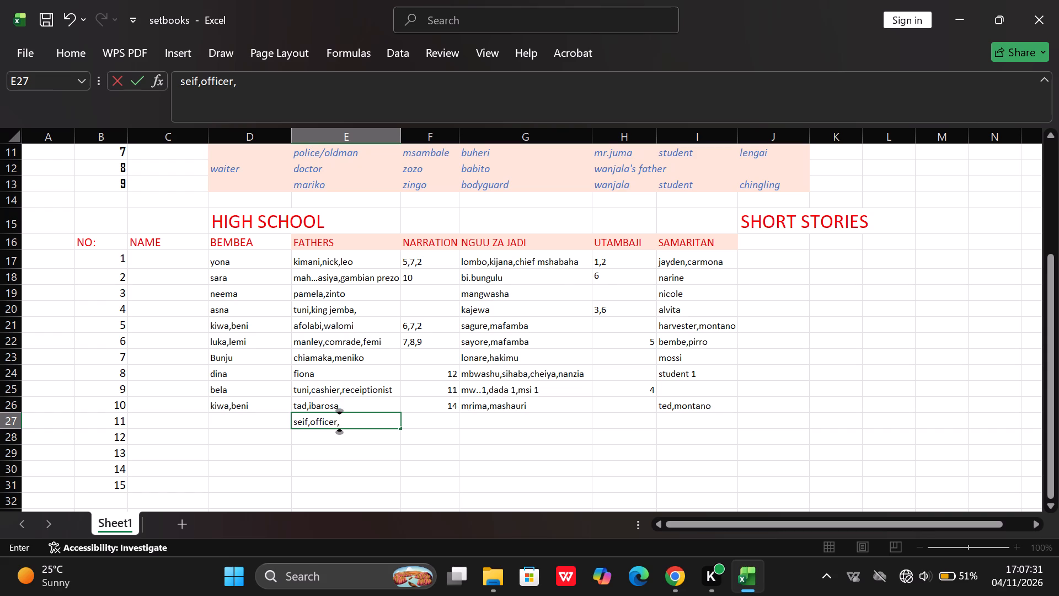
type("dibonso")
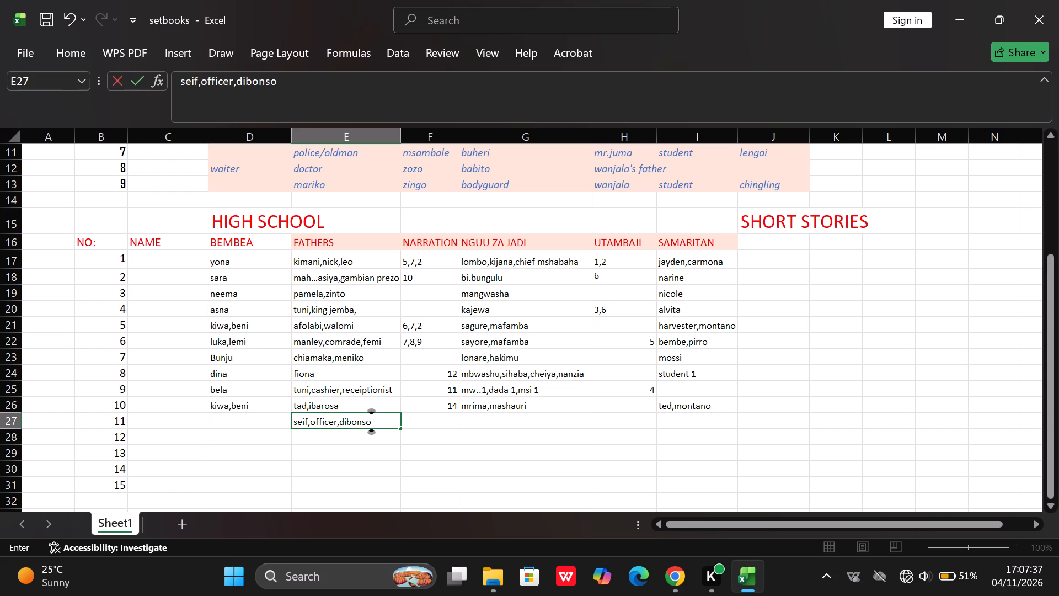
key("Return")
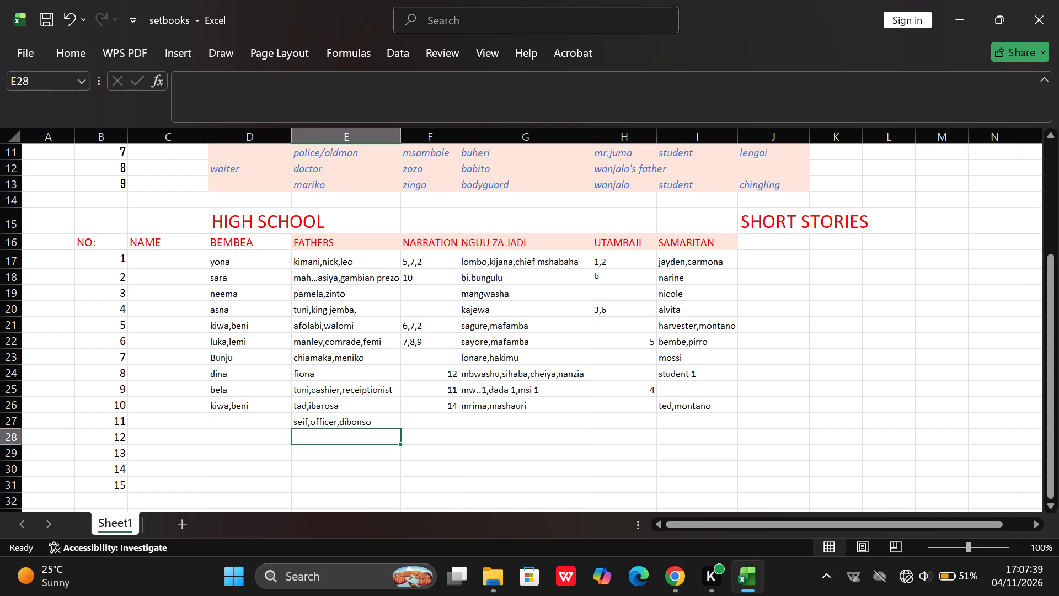
Enter "13,3" under NARRATION in row 27.
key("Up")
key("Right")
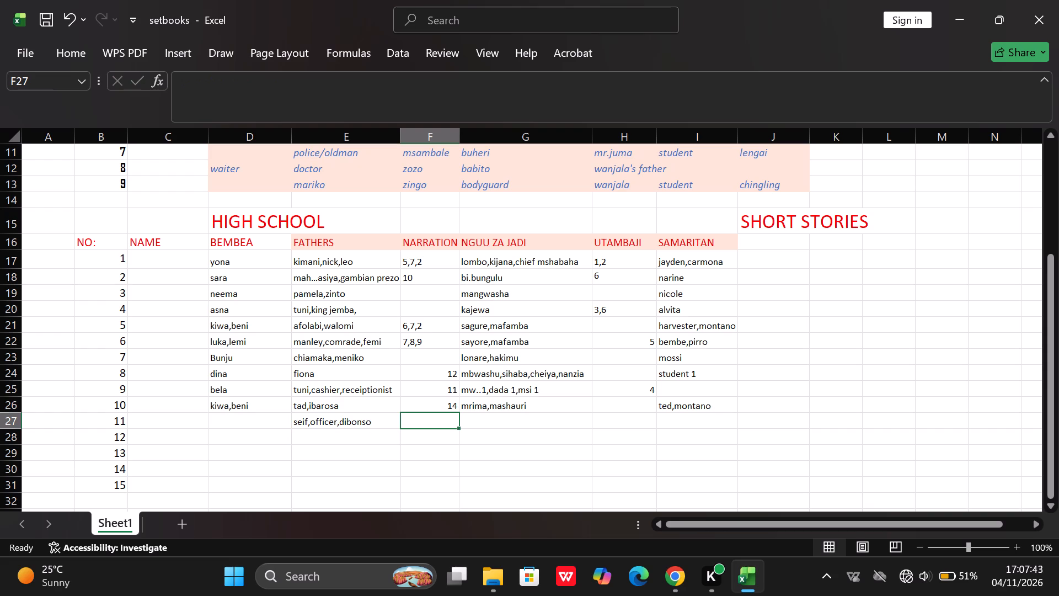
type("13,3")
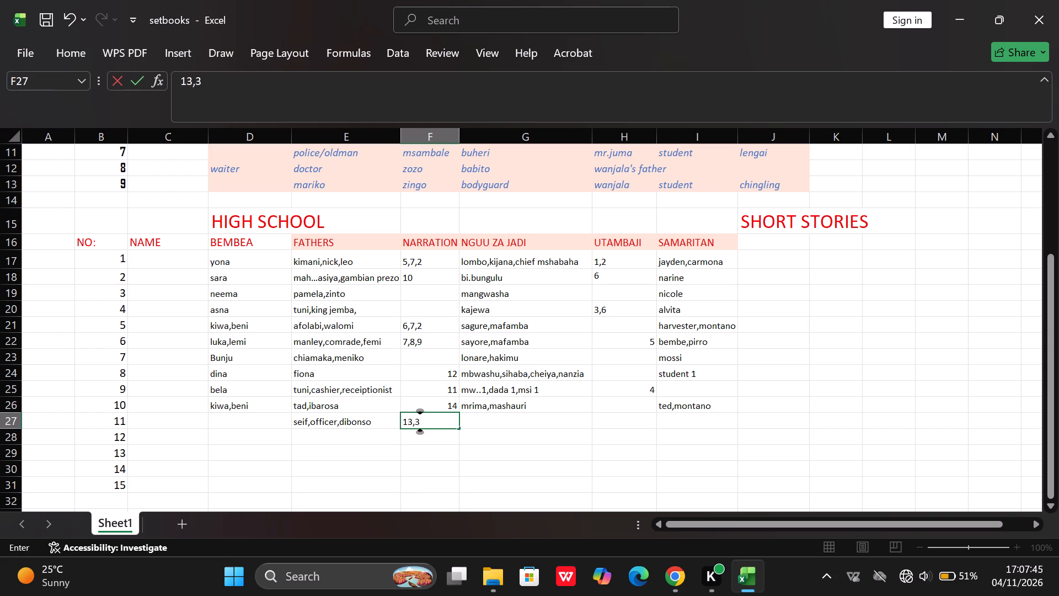
Enter "mafamba,shaibu,polisi" under NGUU ZA JADI in row 27.
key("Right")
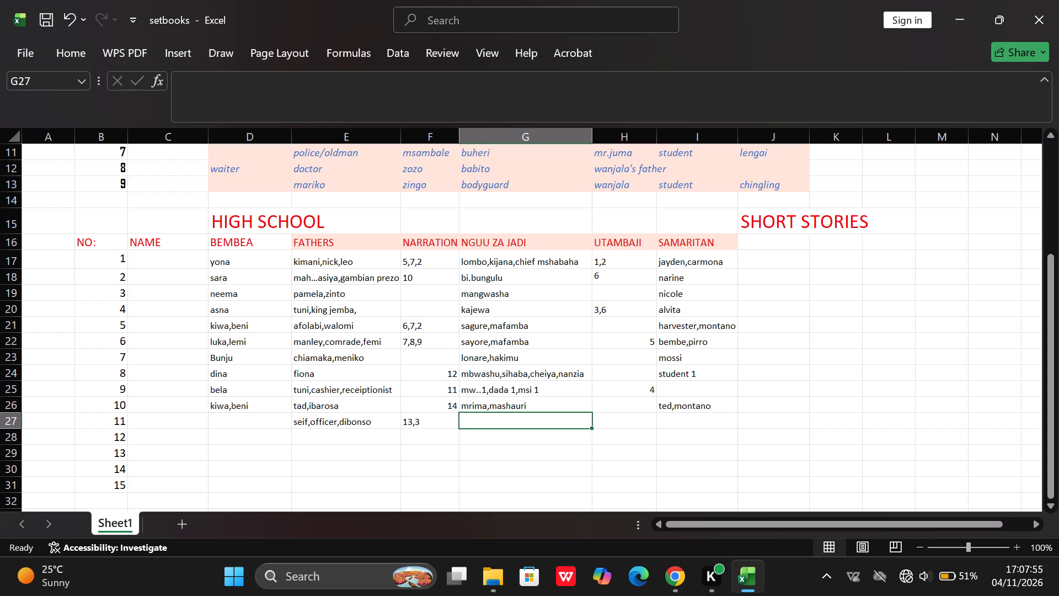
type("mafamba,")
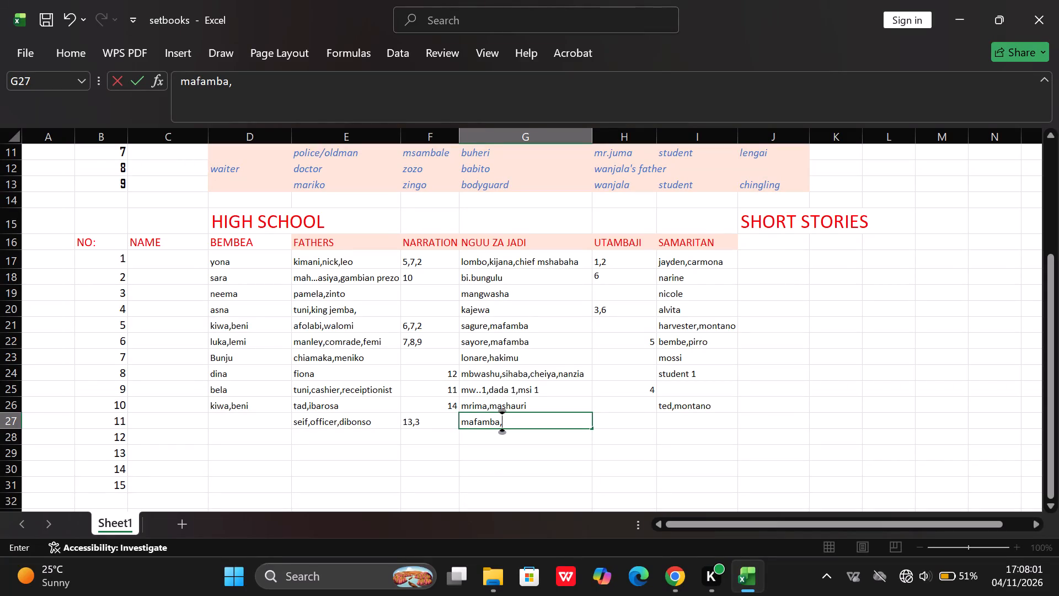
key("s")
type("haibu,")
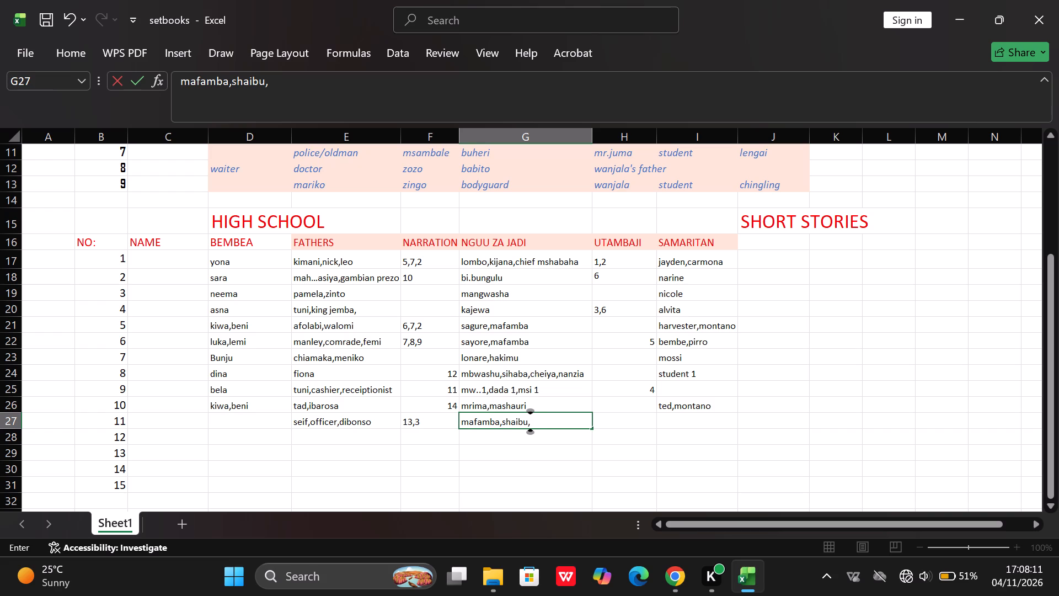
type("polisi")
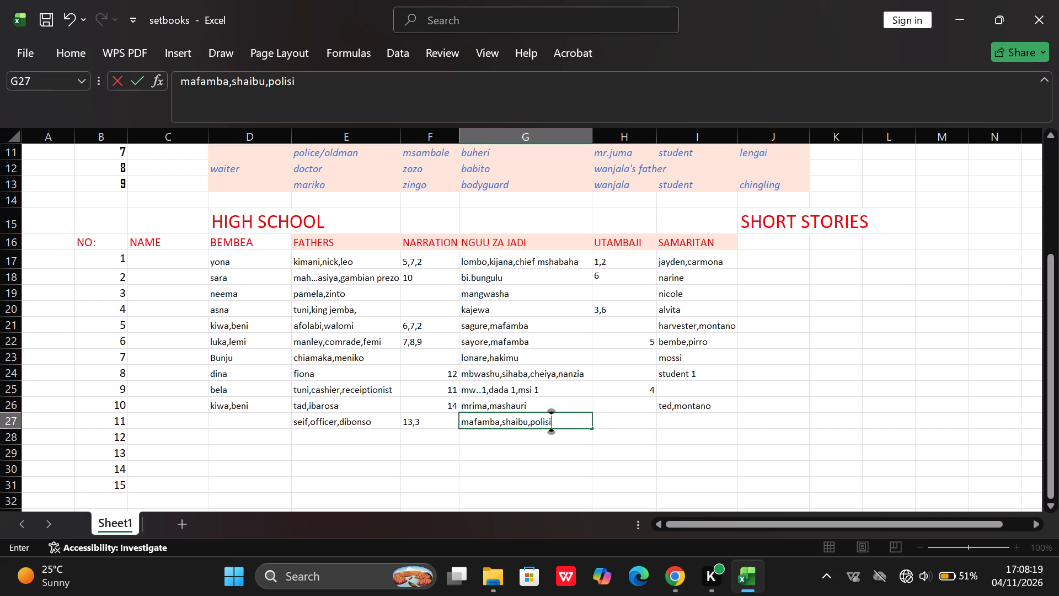
Enter "ramdaye" under SAMARITAN in row 27, leaving UTAMBAJI in that row blank.
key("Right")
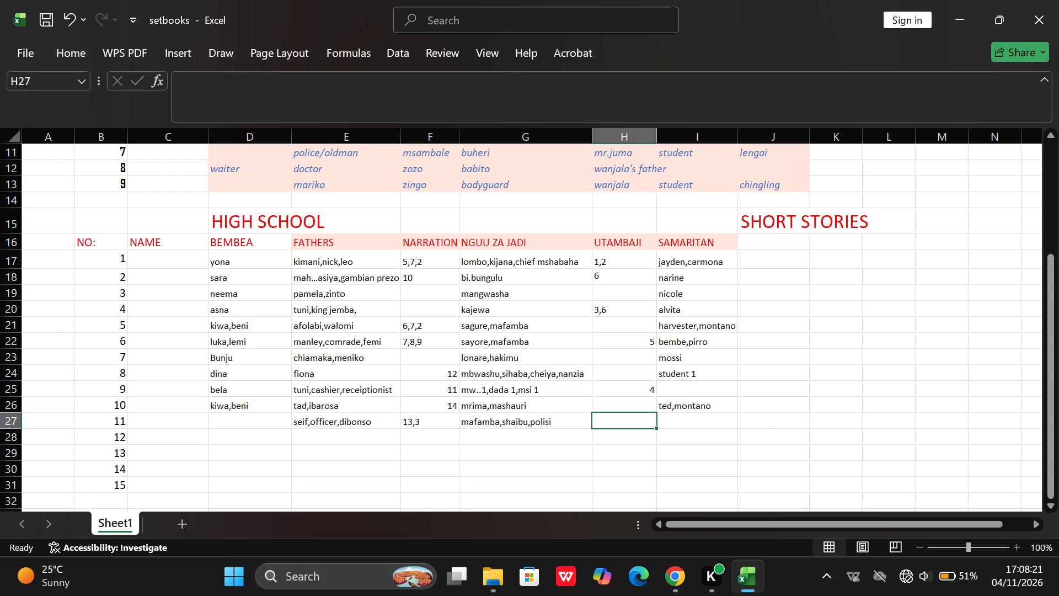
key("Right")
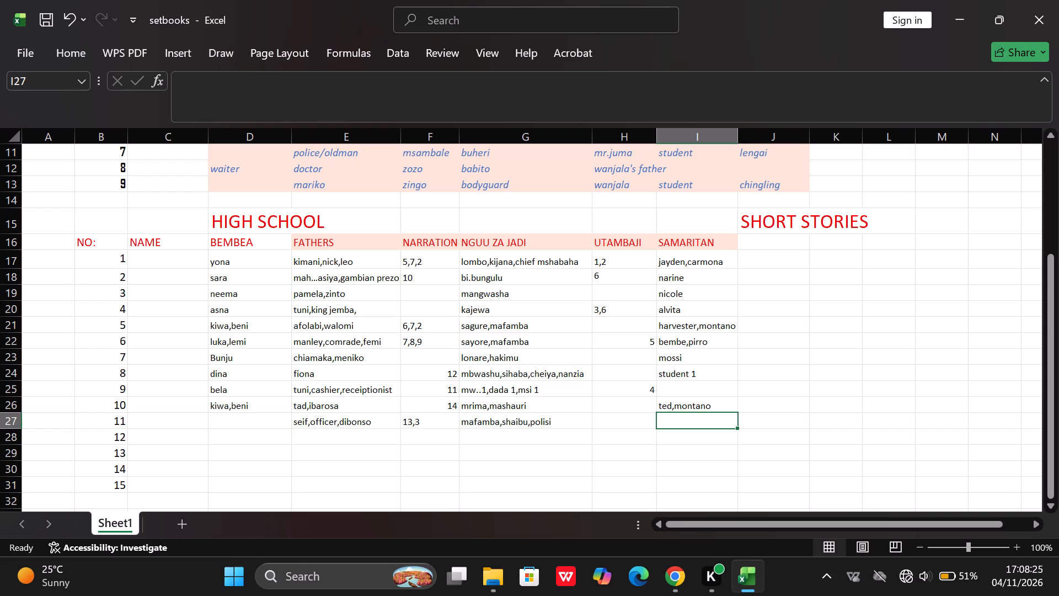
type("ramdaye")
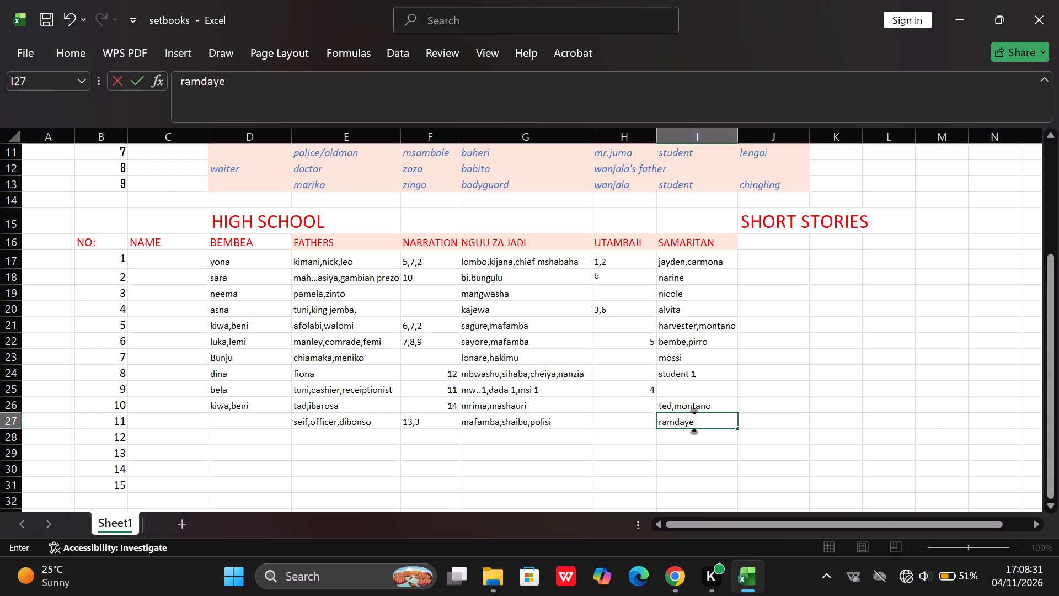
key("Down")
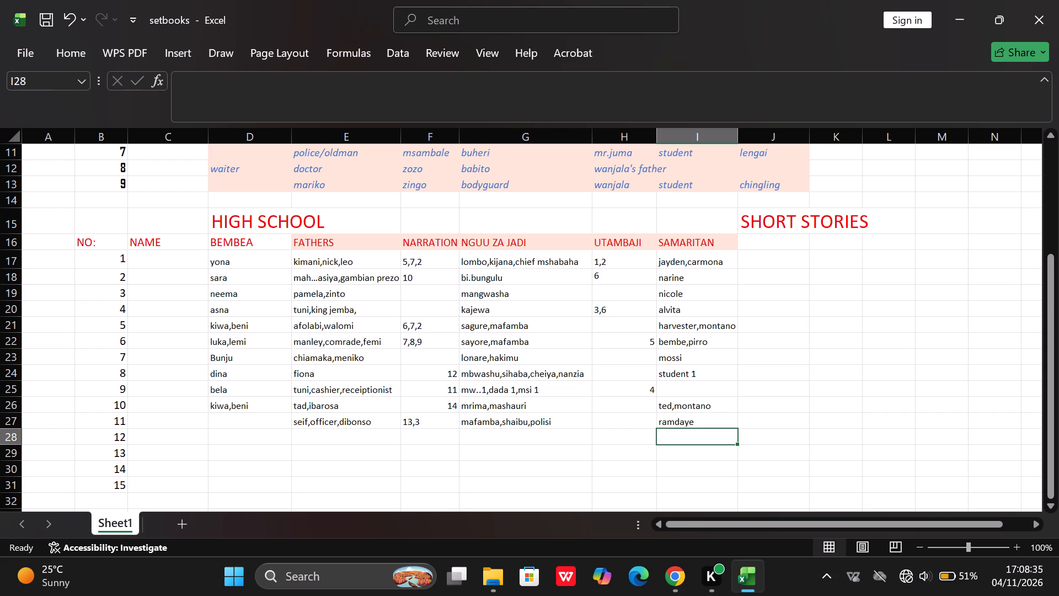
Clear the FATHERS entry in row 27.
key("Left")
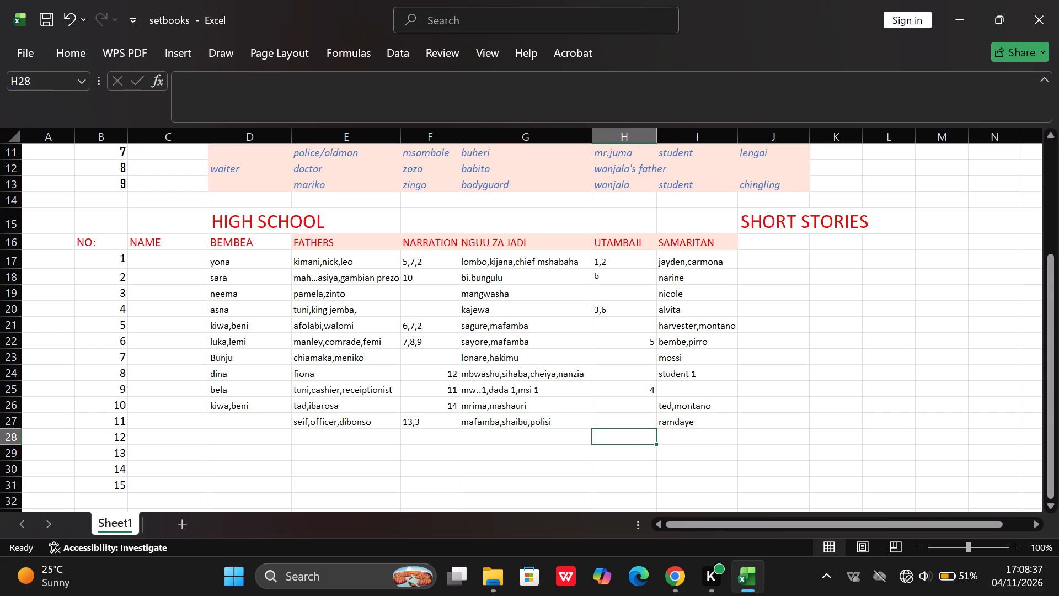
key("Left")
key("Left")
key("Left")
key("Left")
left_click(330, 420)
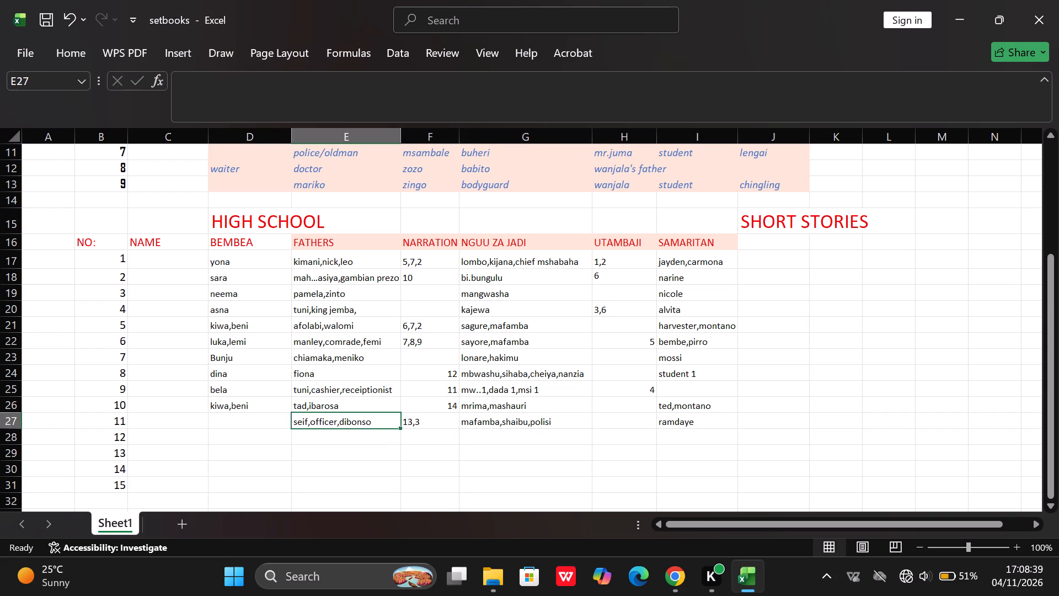
key("s")
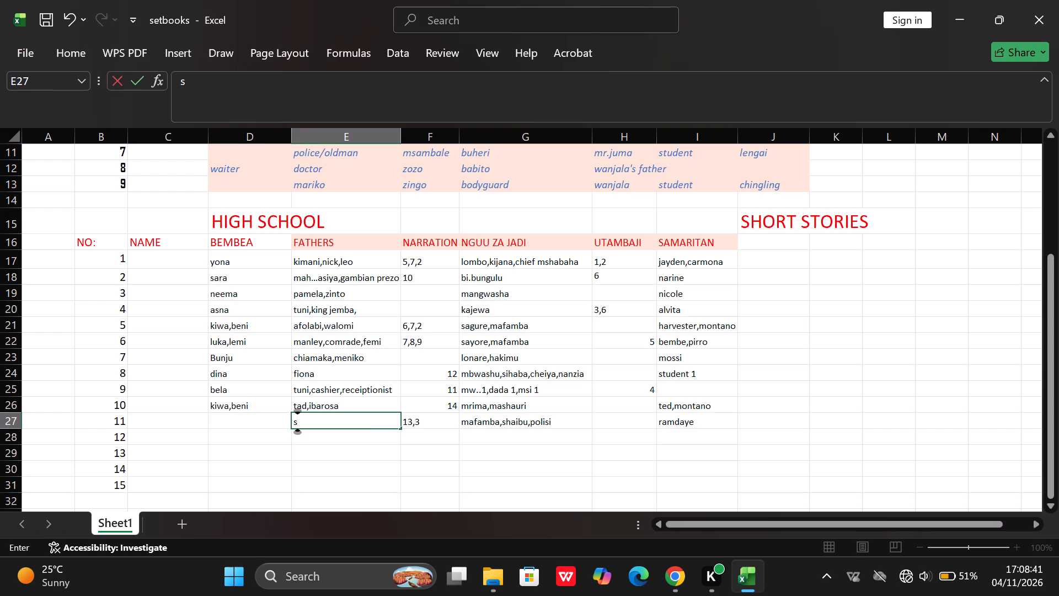
key("BackSpace")
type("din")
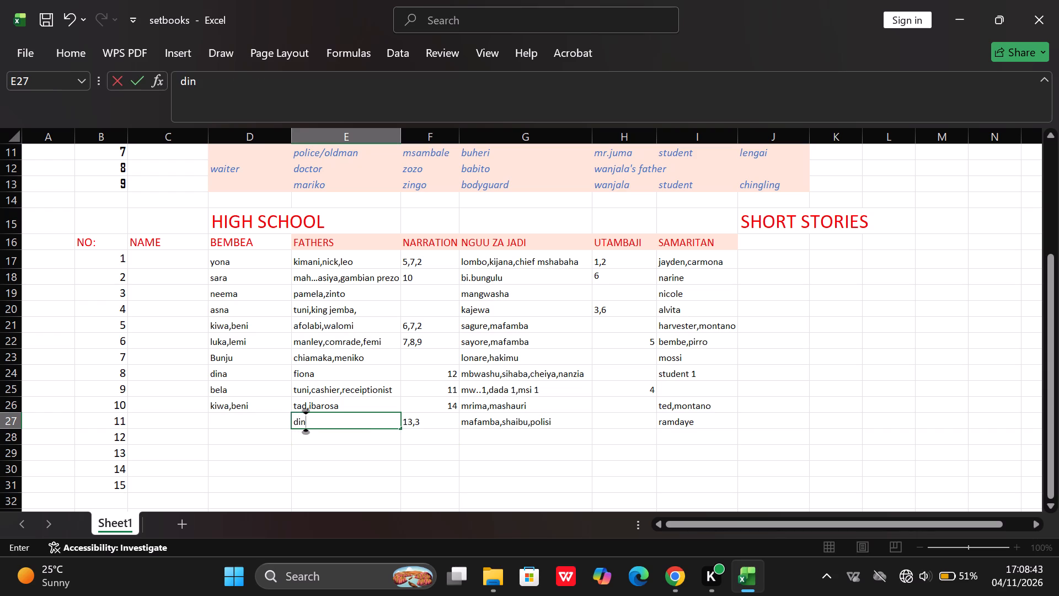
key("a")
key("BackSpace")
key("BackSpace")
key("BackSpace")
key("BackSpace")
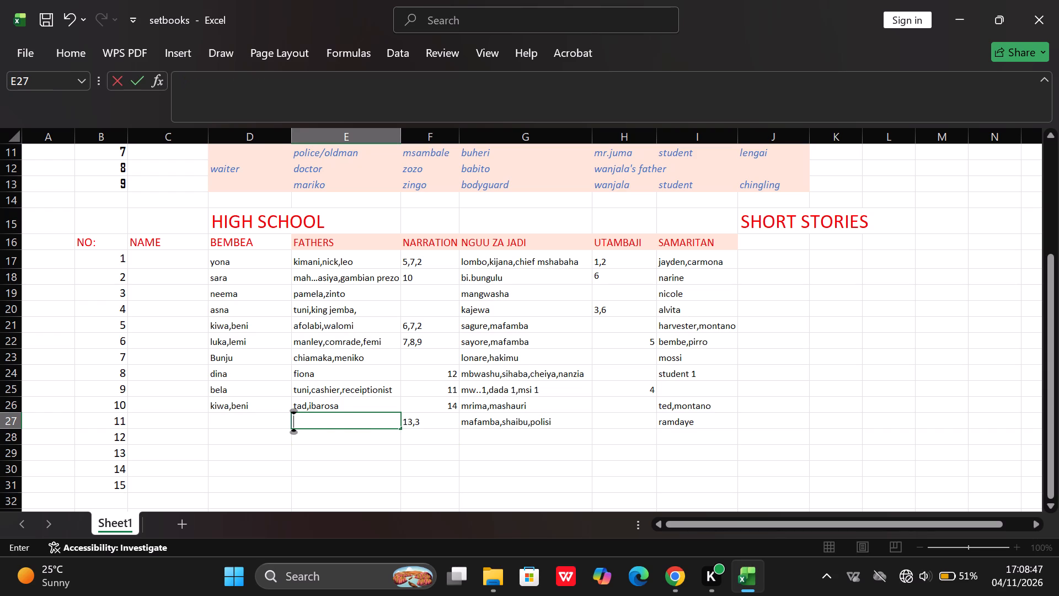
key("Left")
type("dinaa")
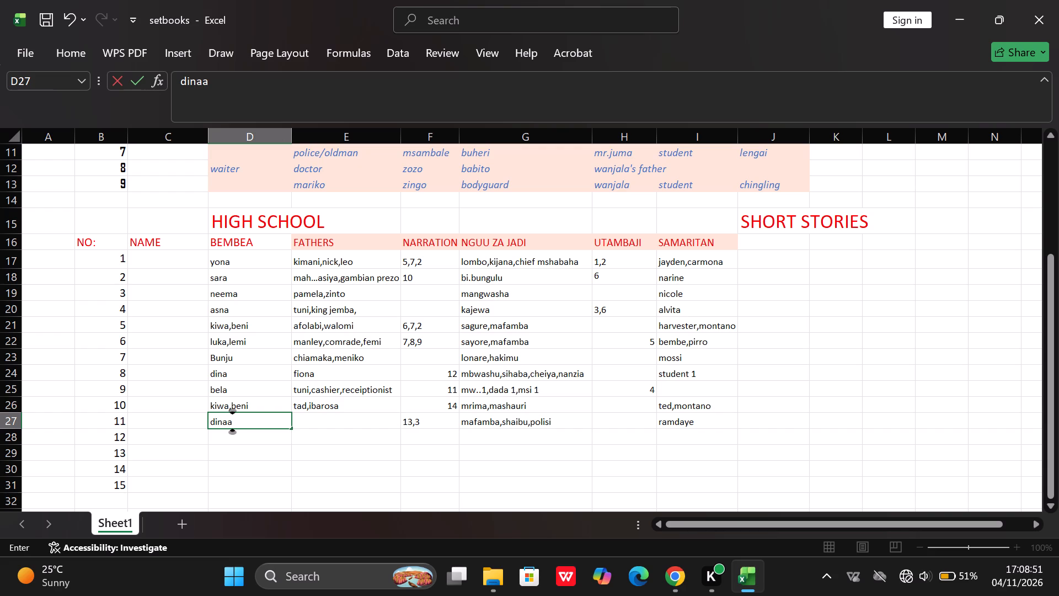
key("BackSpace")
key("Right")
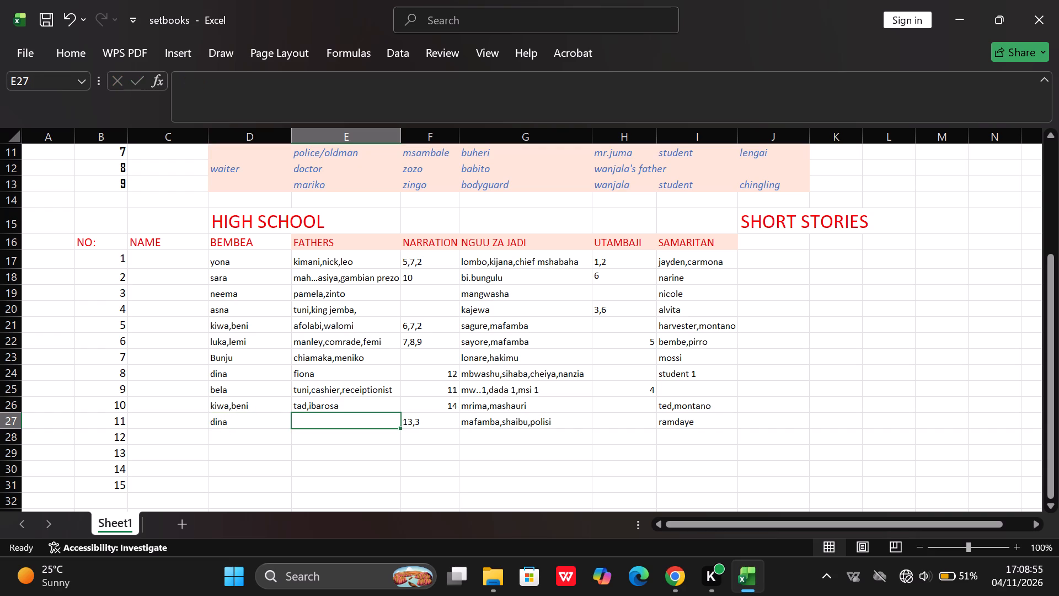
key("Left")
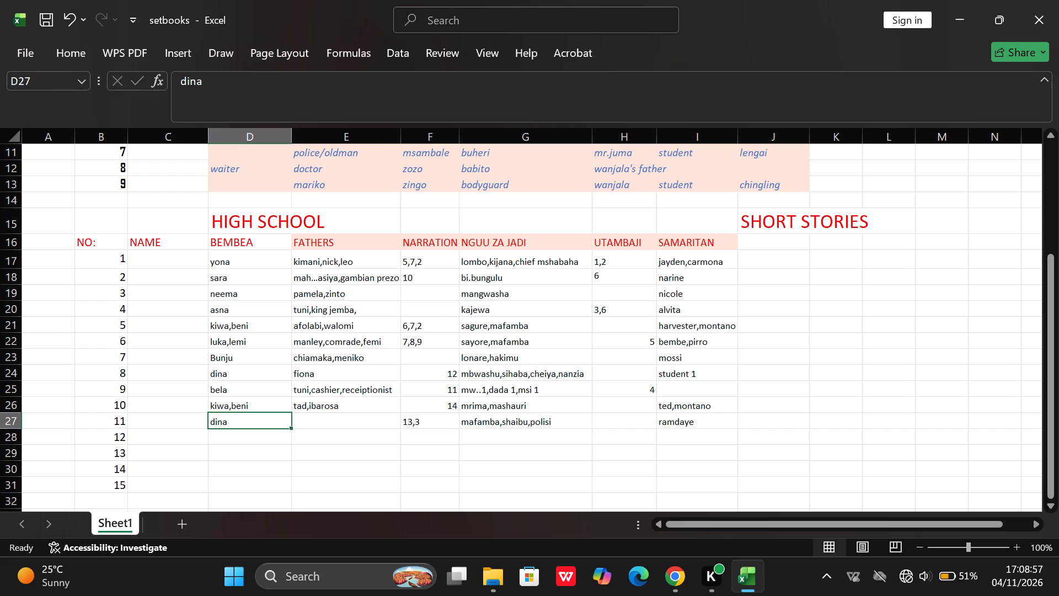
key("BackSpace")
Enter "dina" under BEMBEA in row 28.
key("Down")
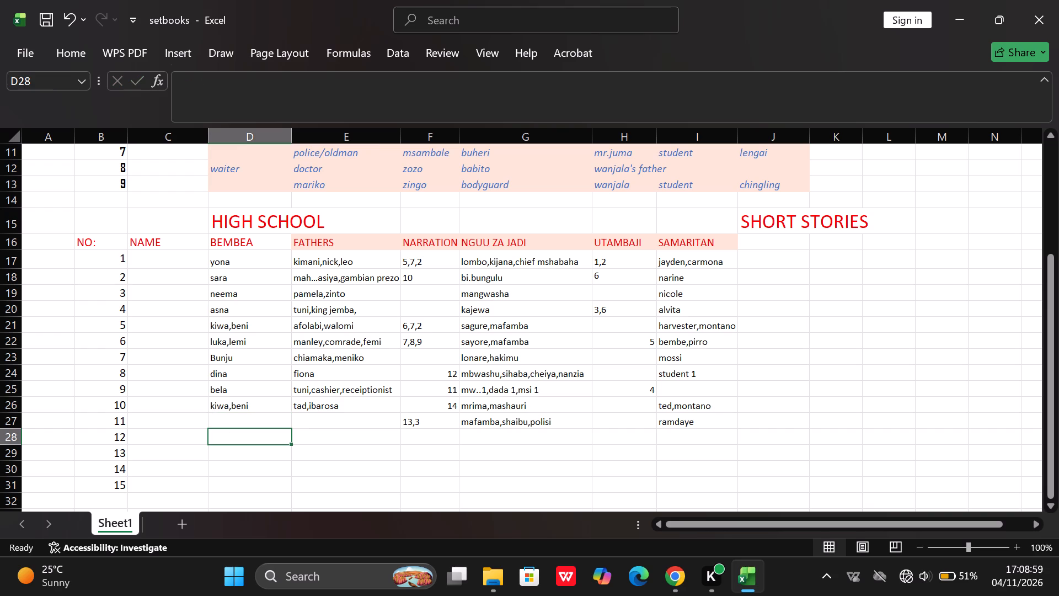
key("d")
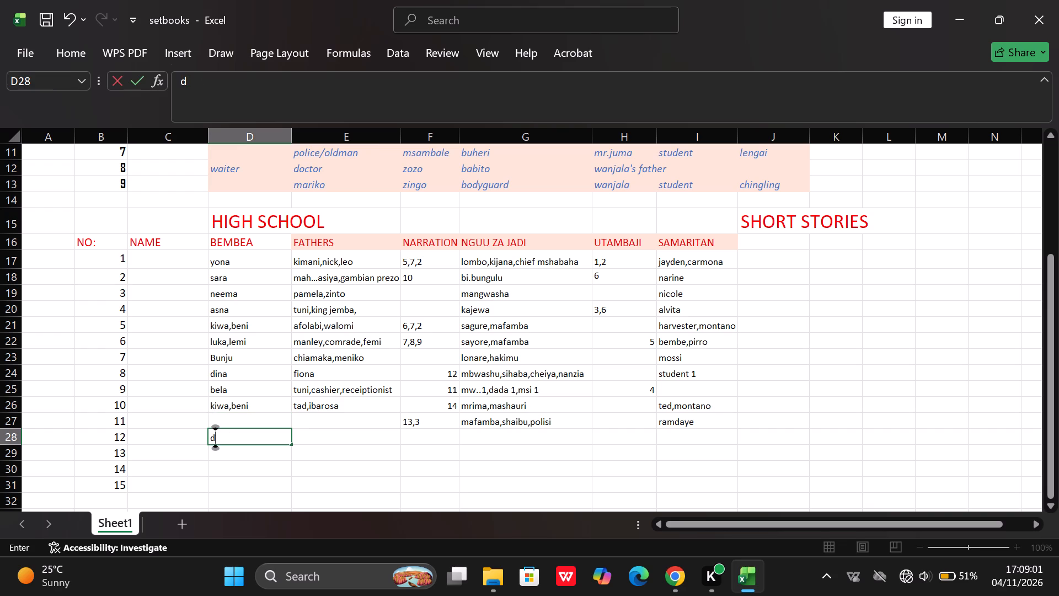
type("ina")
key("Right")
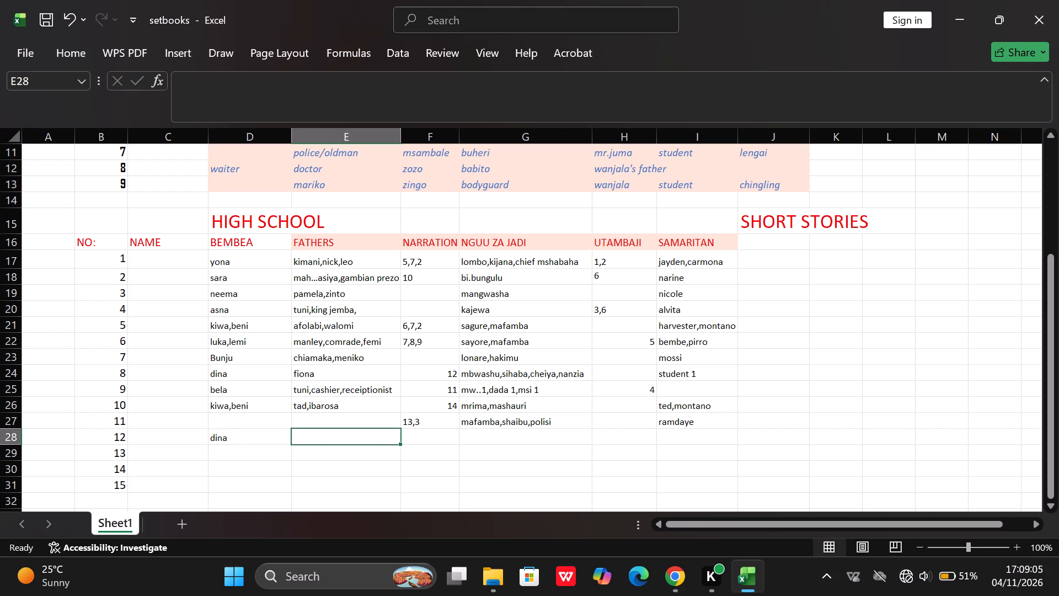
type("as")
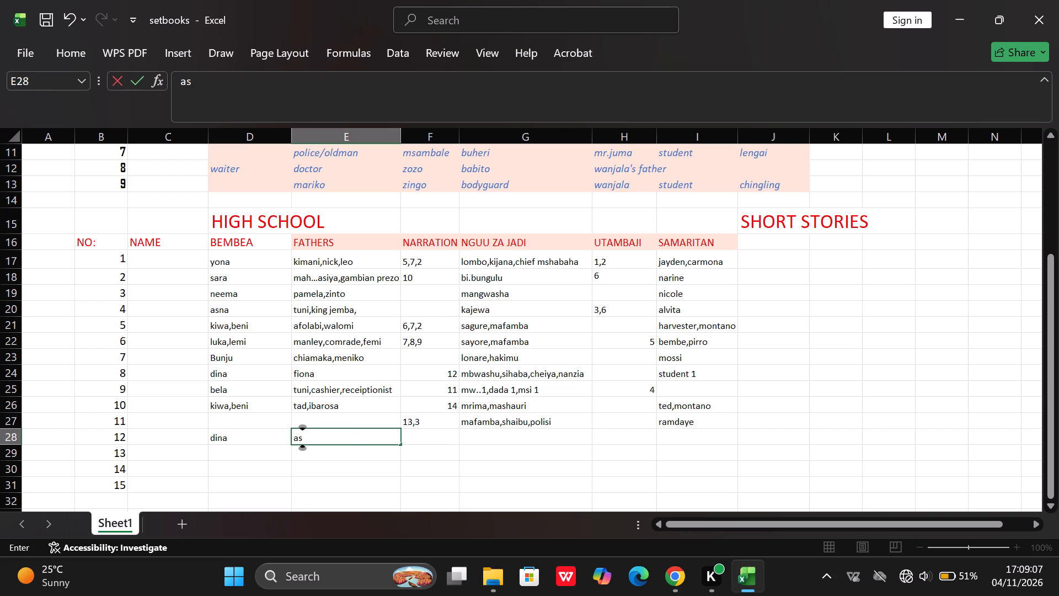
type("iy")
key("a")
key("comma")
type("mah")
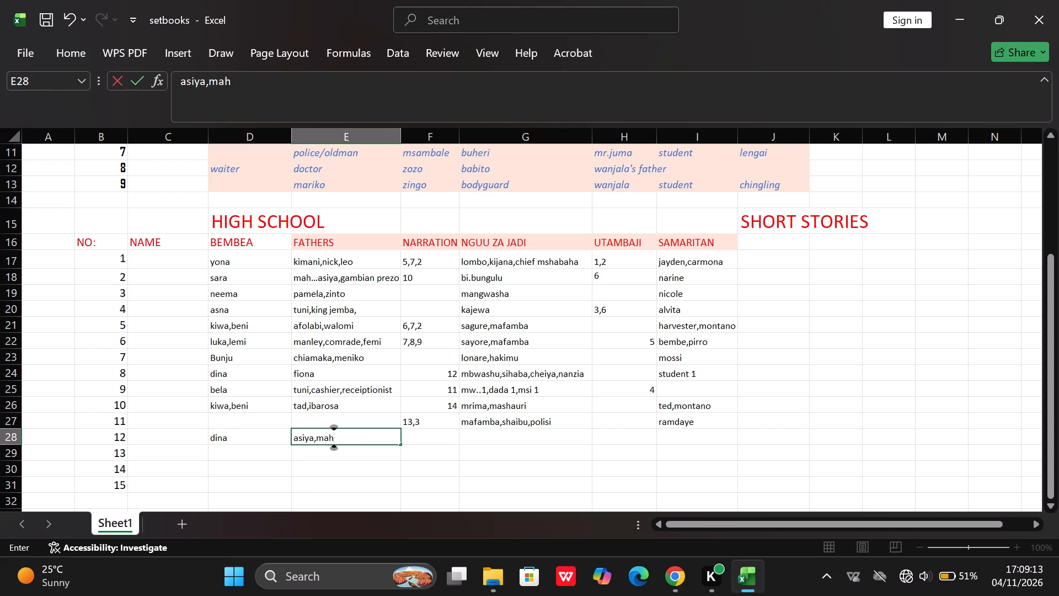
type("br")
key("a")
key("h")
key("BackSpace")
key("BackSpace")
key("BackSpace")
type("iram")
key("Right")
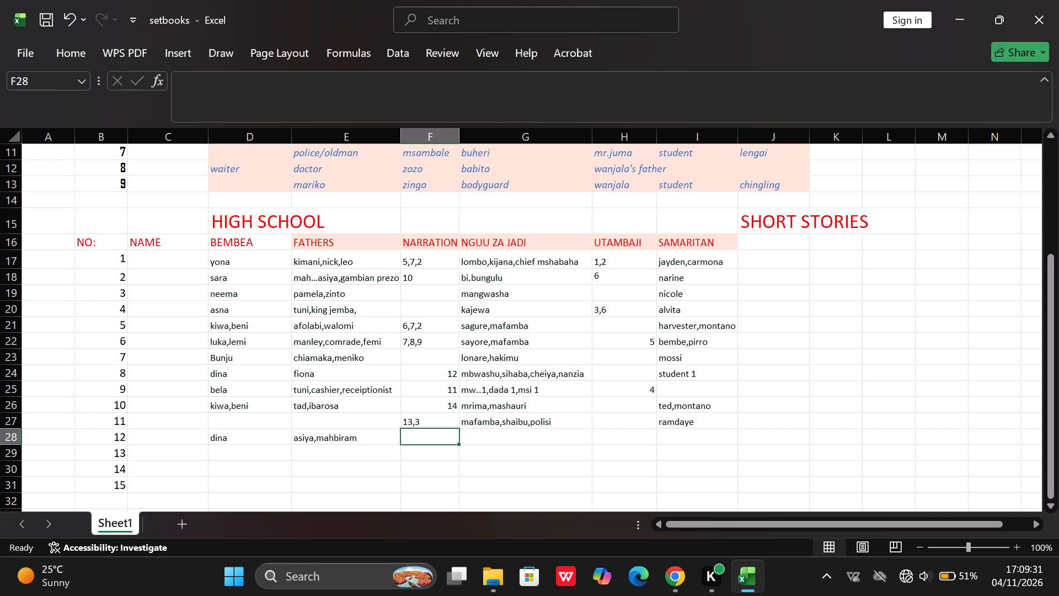
Enter "1,4" under NARRATION in row 28.
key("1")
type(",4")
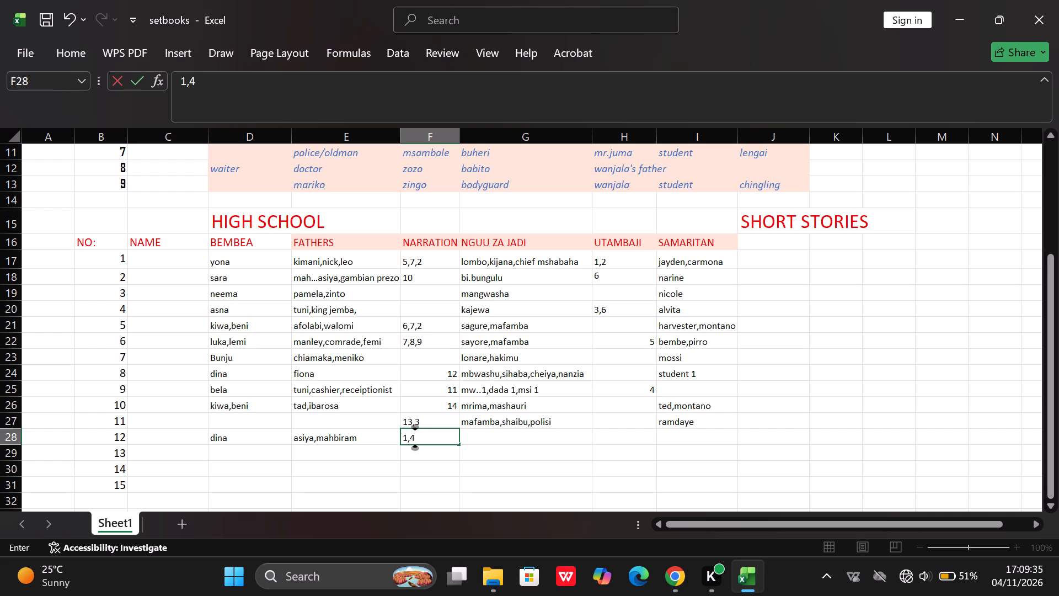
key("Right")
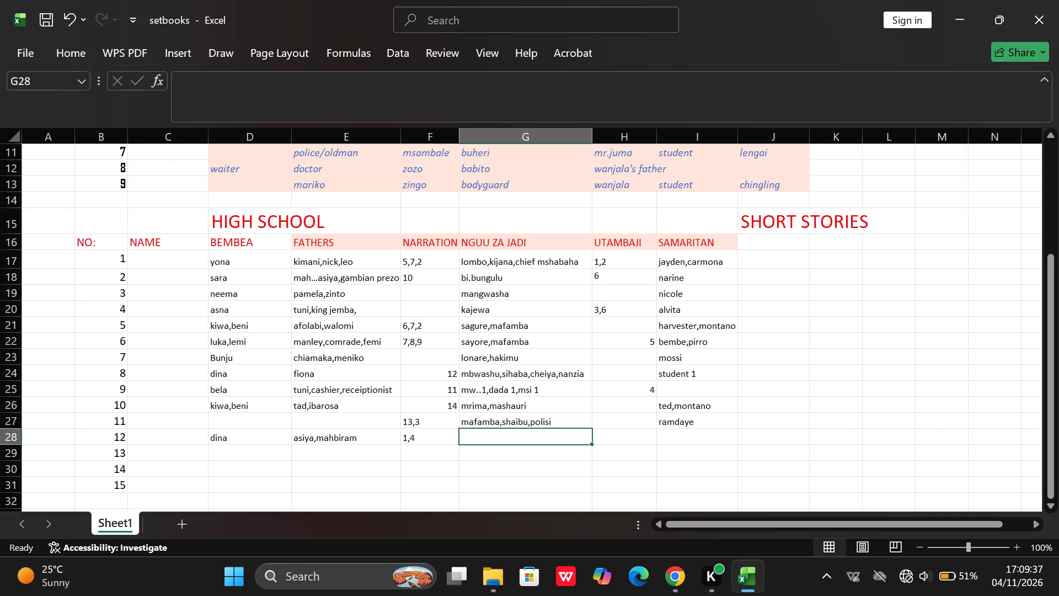
Enter "mw..2,dada 2,msi..2,mkewe sag" under NGUU ZA JADI in row 28.
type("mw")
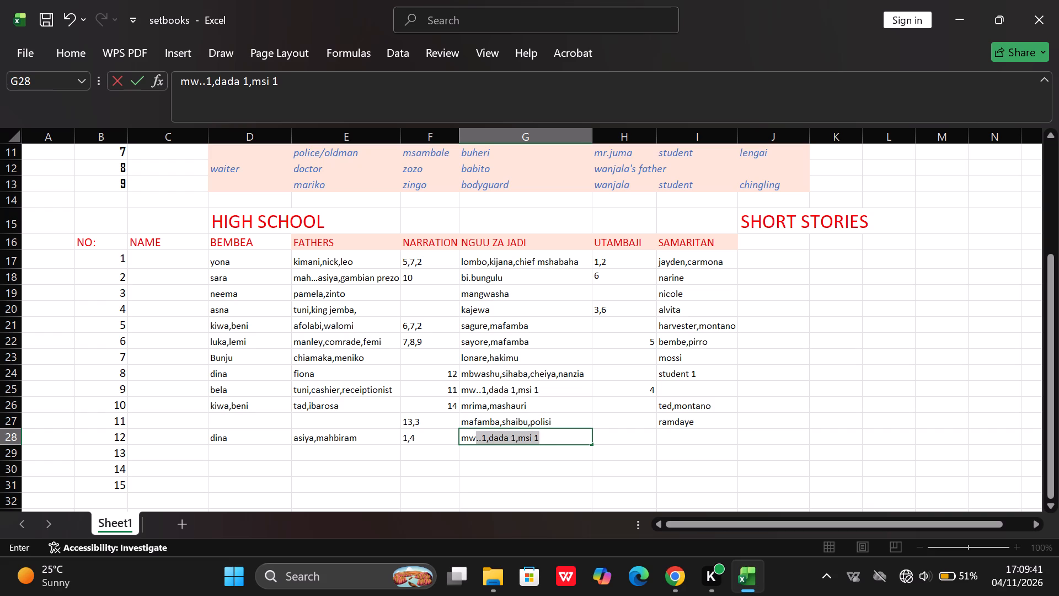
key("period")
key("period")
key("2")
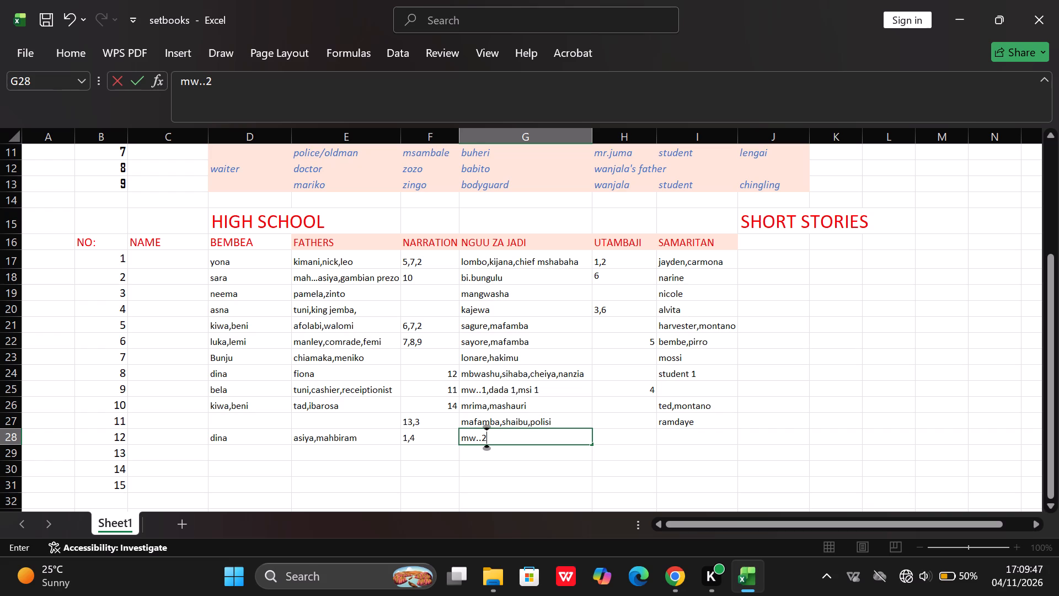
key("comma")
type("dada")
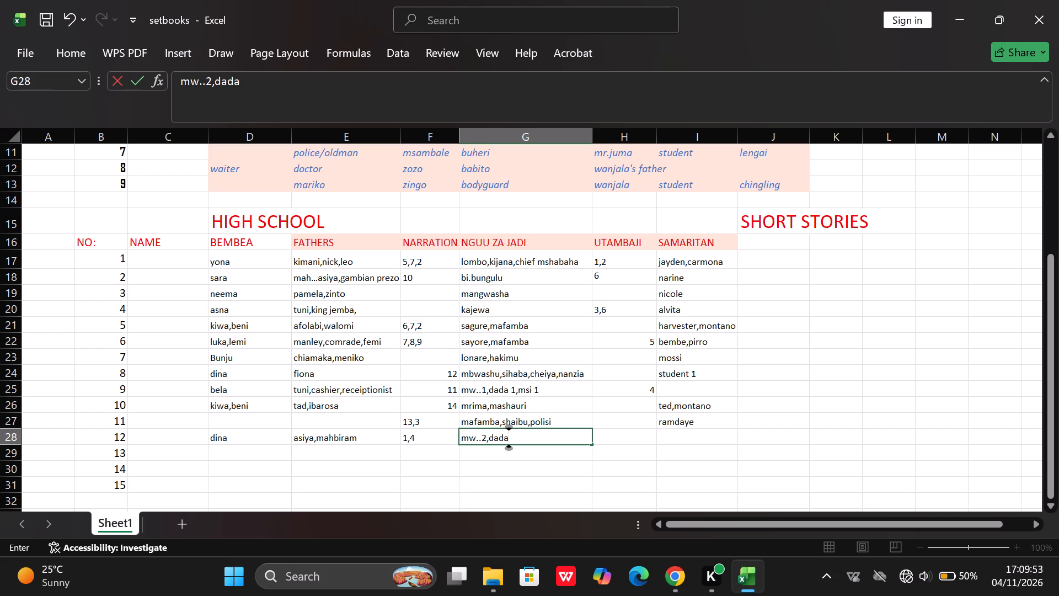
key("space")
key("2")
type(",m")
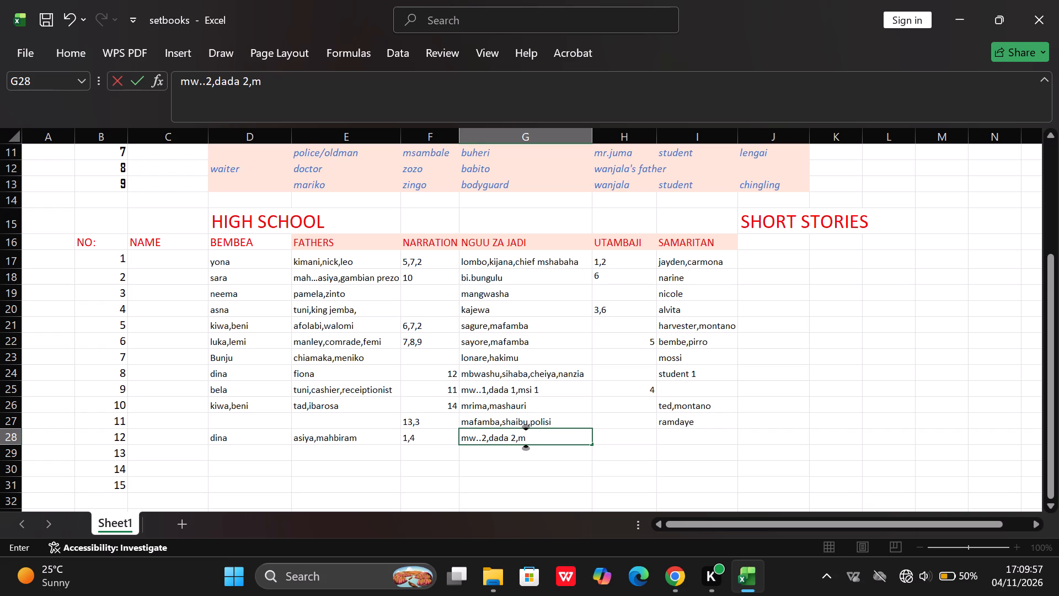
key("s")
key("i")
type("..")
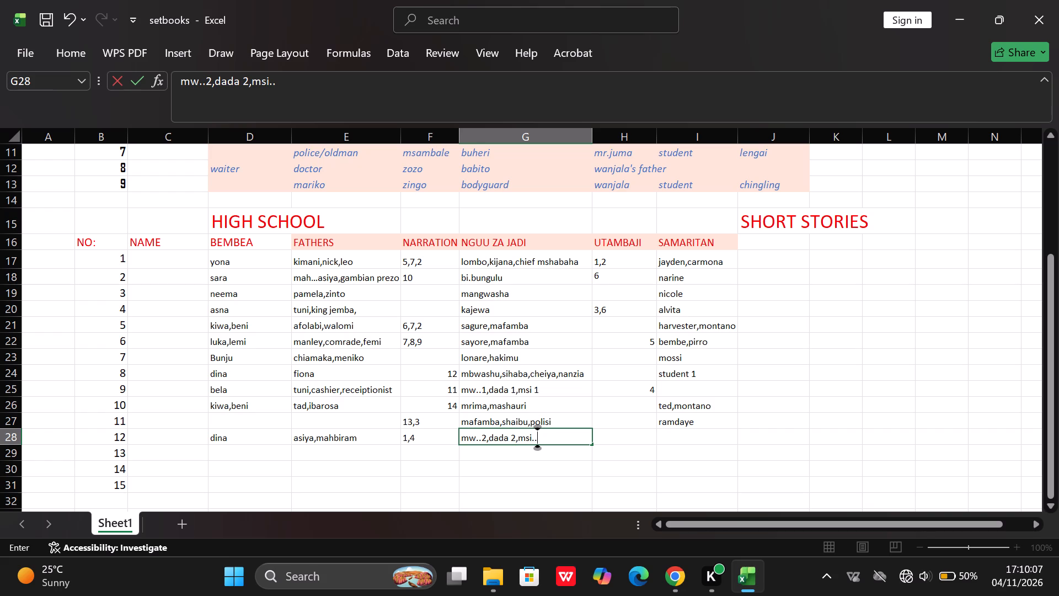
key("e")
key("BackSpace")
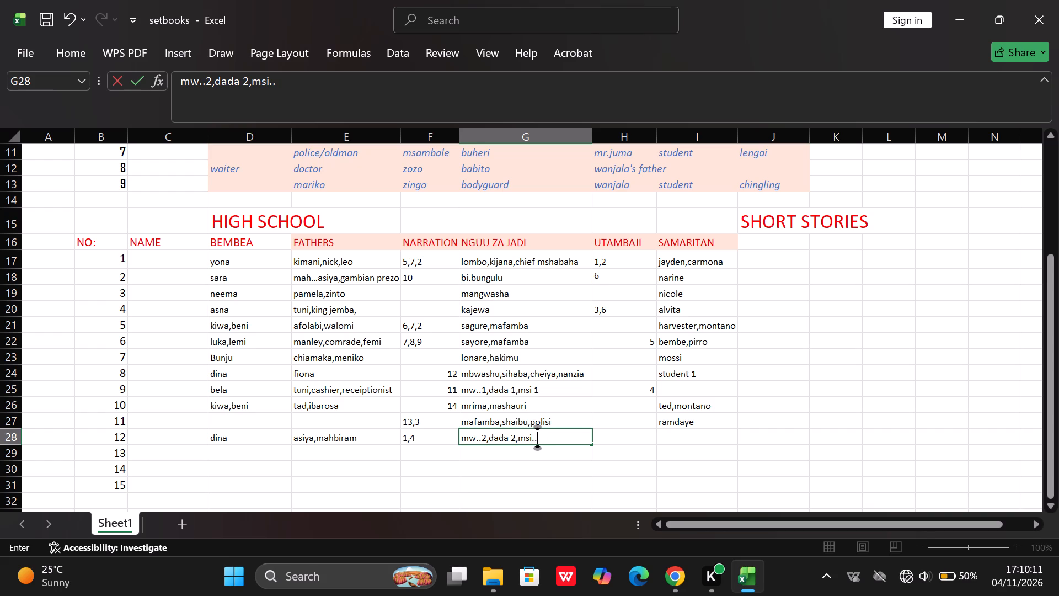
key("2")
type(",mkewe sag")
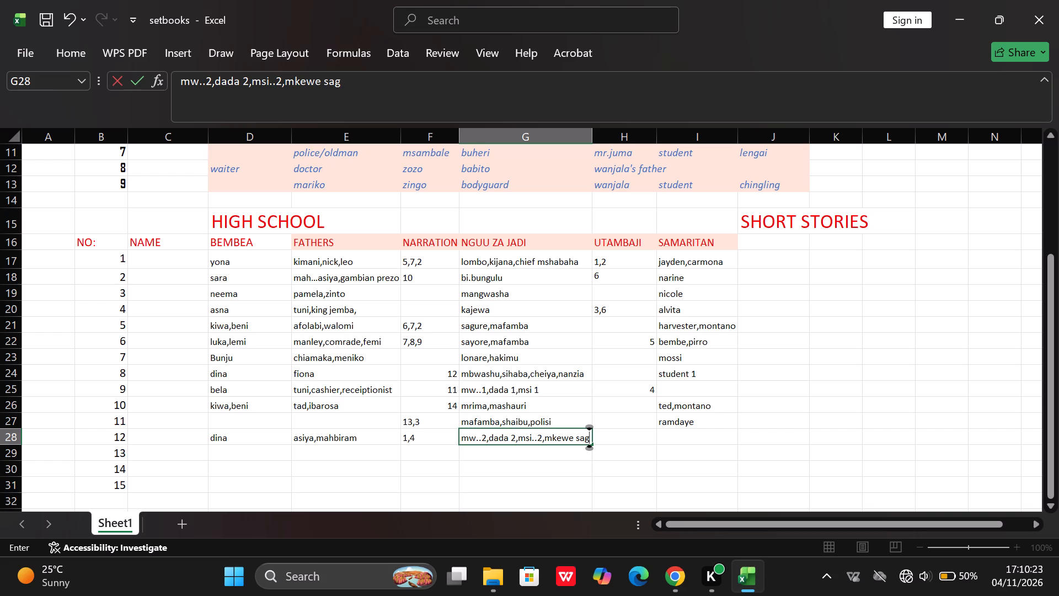
left_click(671, 441)
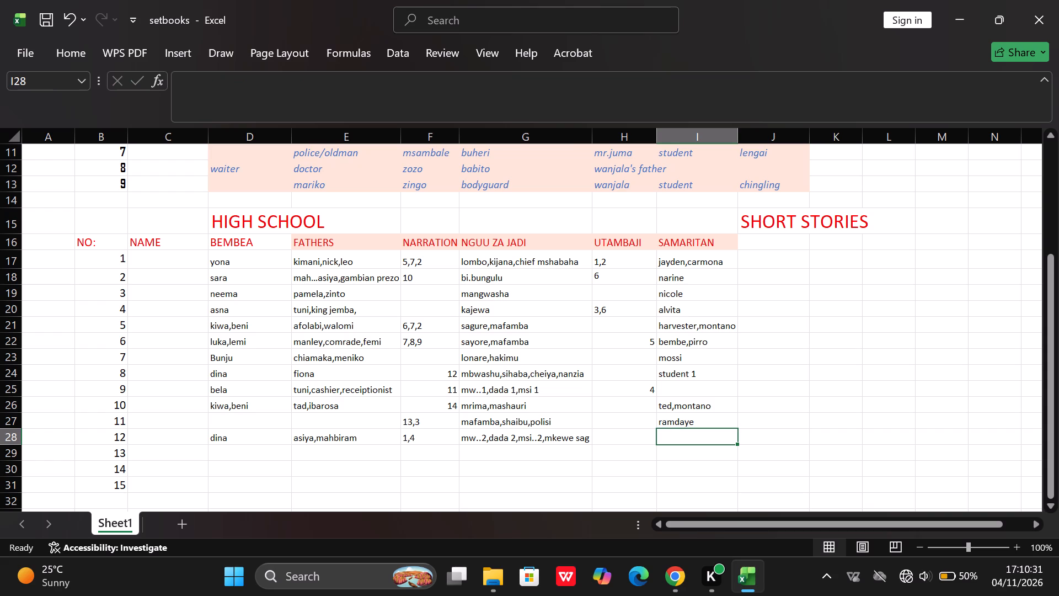
Enter "luka" under BEMBEA in row 29.
left_click(222, 451)
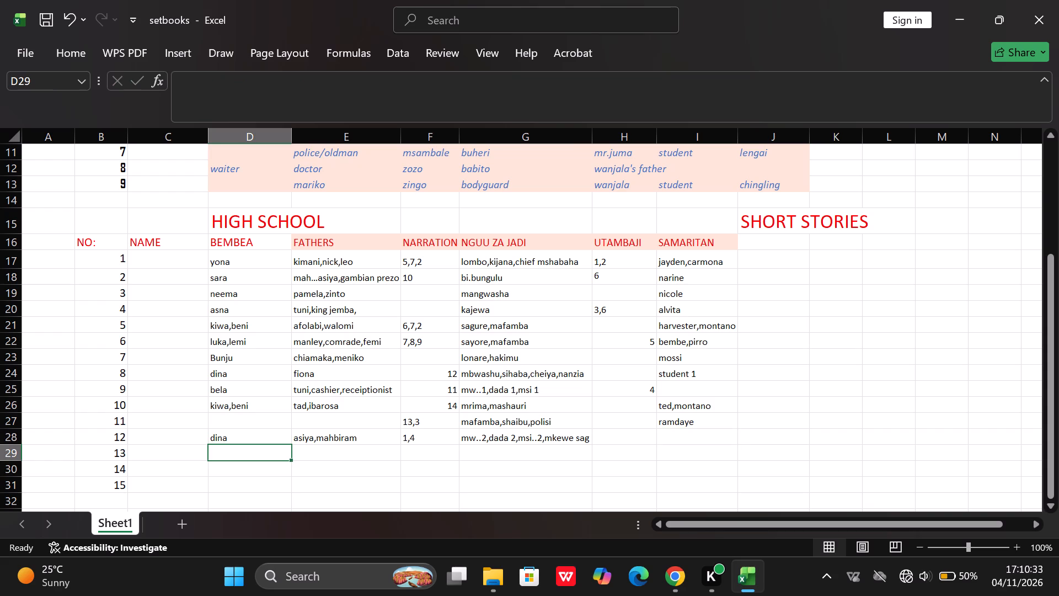
type("luka")
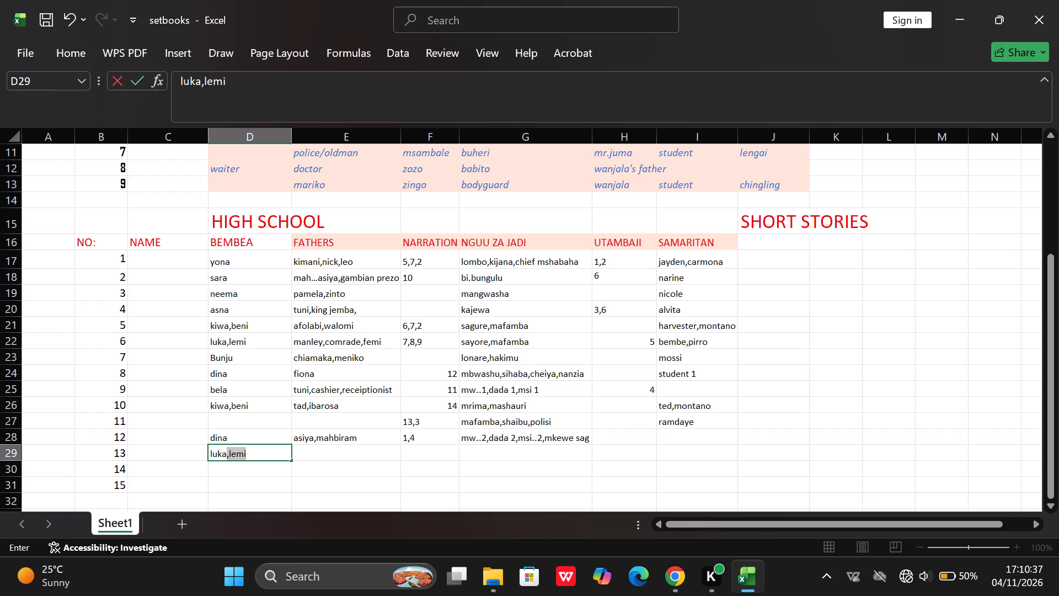
key("comma")
key("BackSpace")
key("BackSpace")
key("Right")
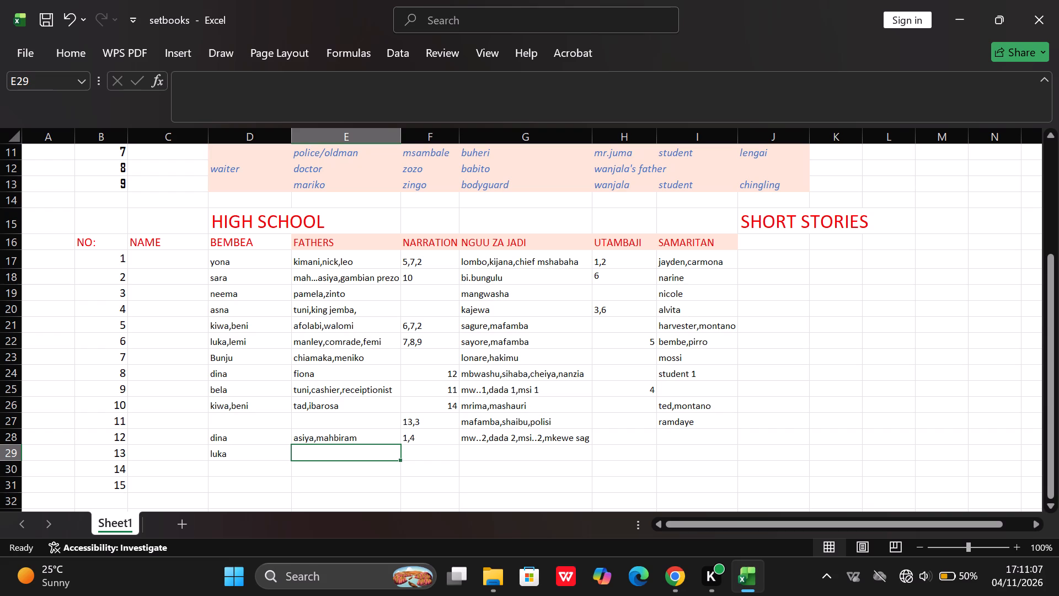
Enter "chiamaka,old man,banguora" under FATHERS in row 29.
type("chiamaka")
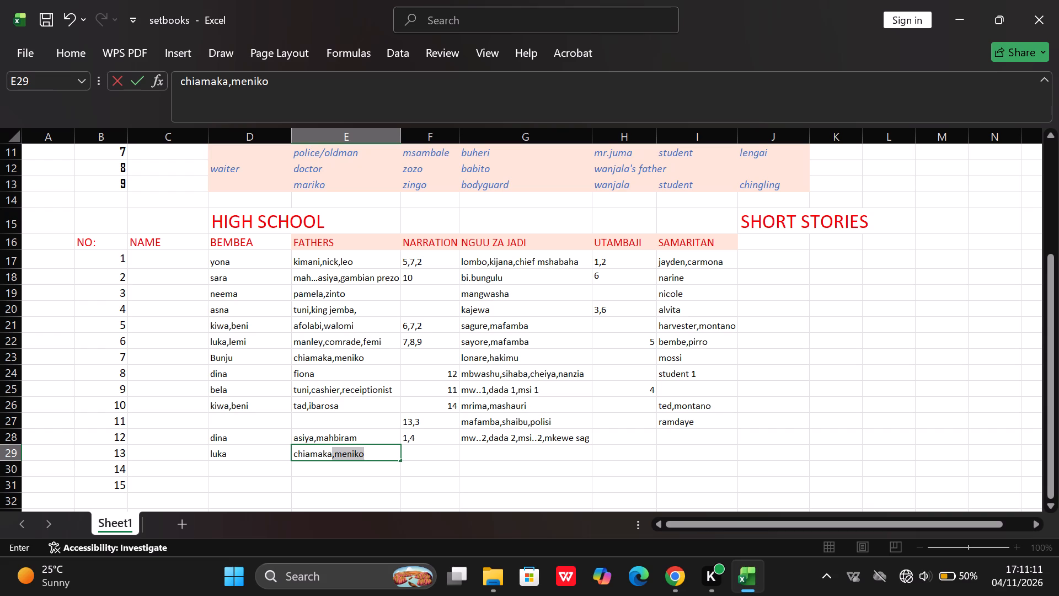
key("comma")
type("old")
key("space")
type("man,")
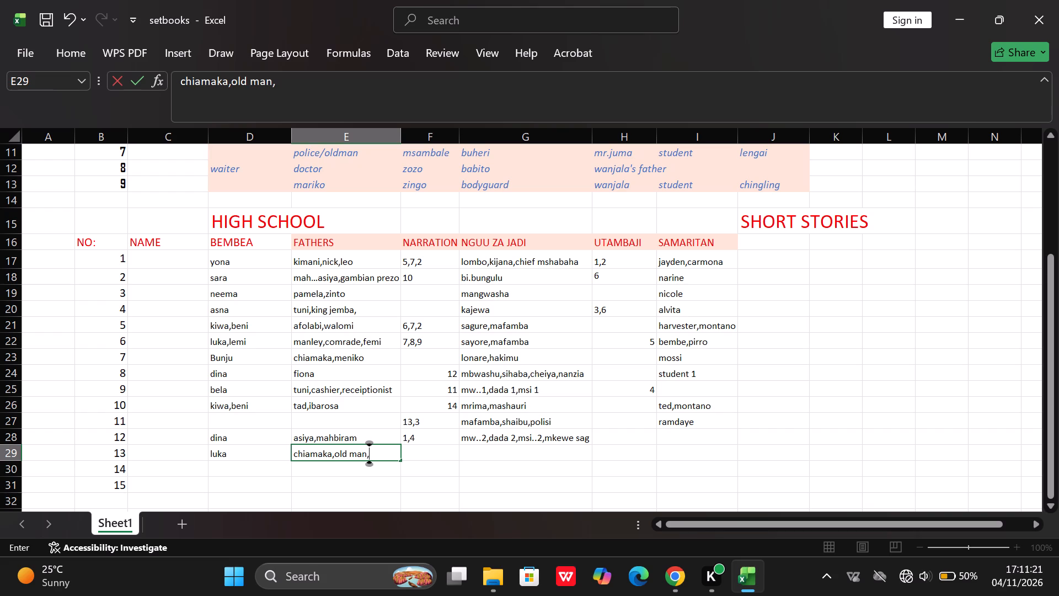
type("ban")
key("g")
type("uora")
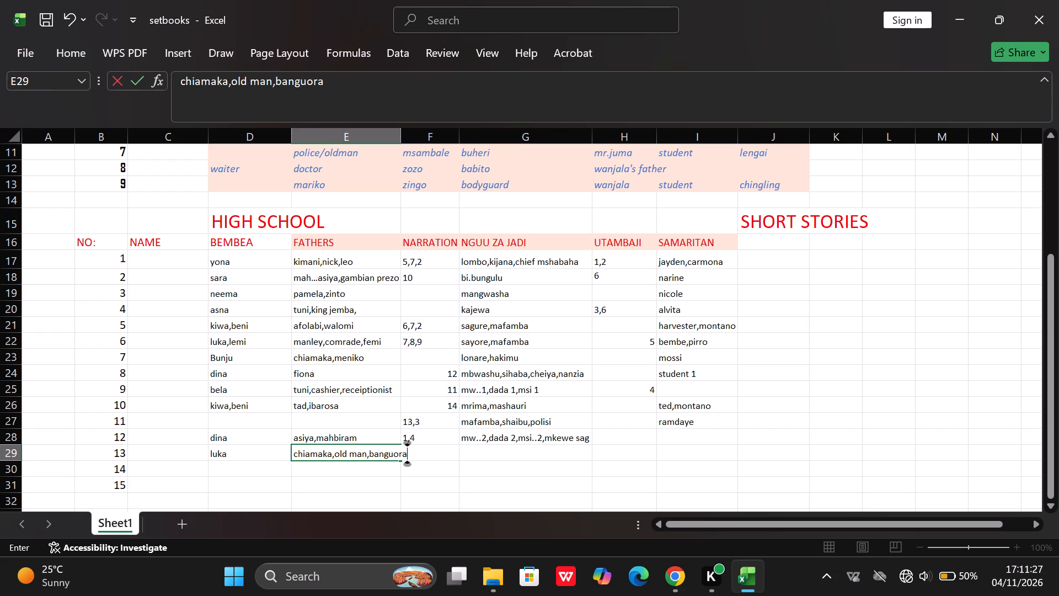
left_click(350, 422)
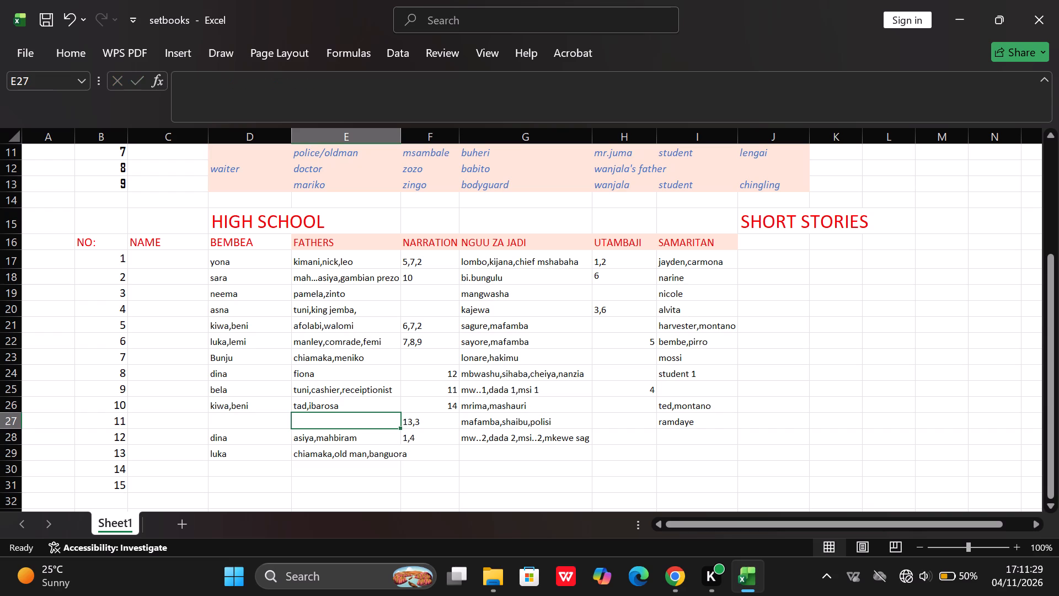
Widen the FATHERS column slightly so the row 29 entry fits inside its cell.
left_click_drag(399, 136, 409, 135)
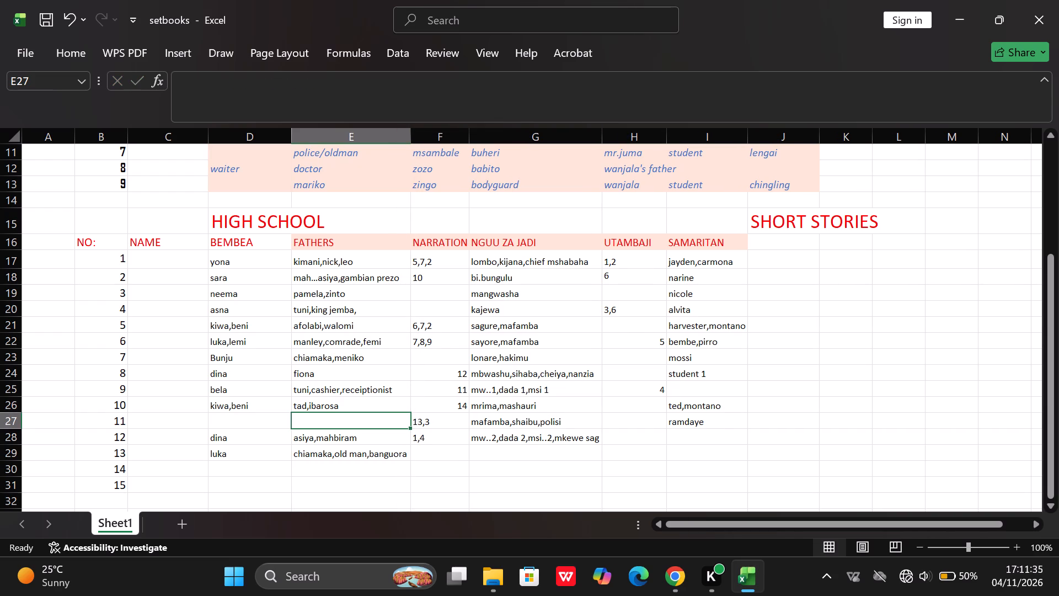
Enter "sagilu" under NGUU ZA JADI and "basdeo" under SAMARITAN in row 29.
left_click(502, 456)
type("sagilu")
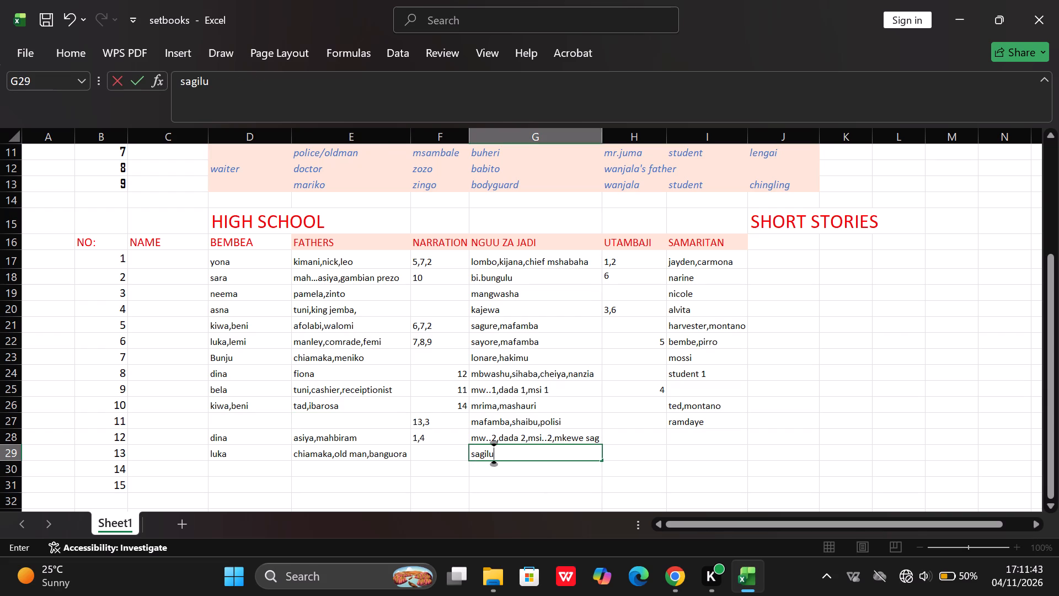
left_click(682, 454)
type("basdeo")
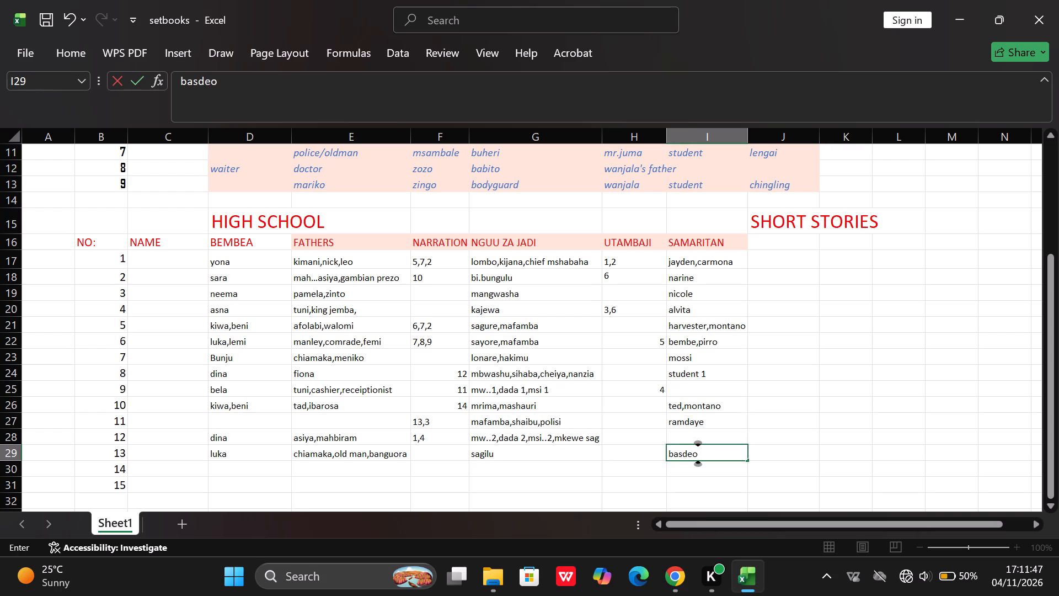
key("Down")
Enter "kiwa" under BEMBEA in row 30.
key("Left")
key("Left")
key("Left")
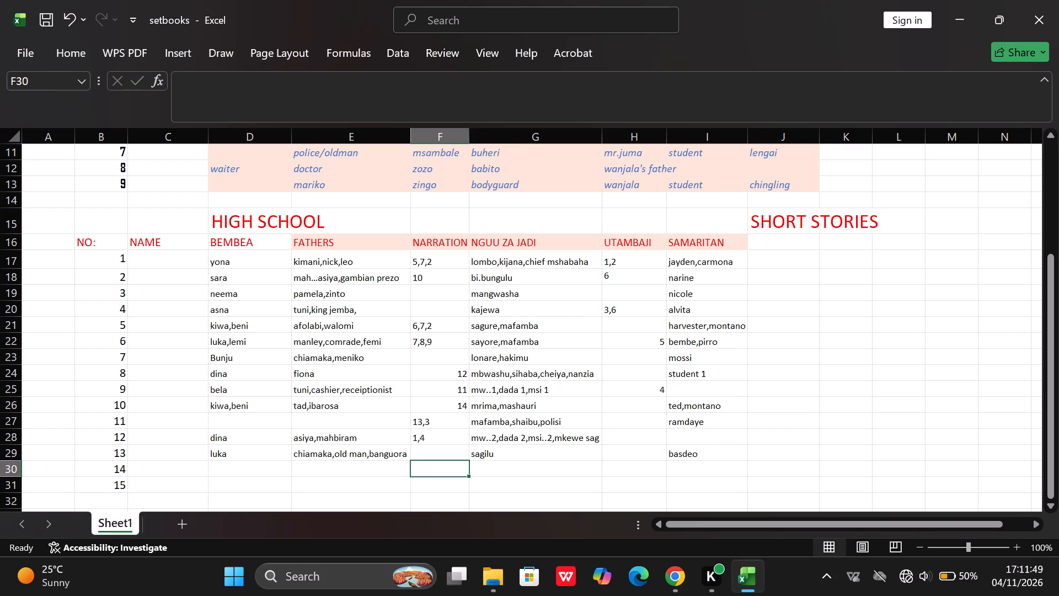
key("Left")
key("Left")
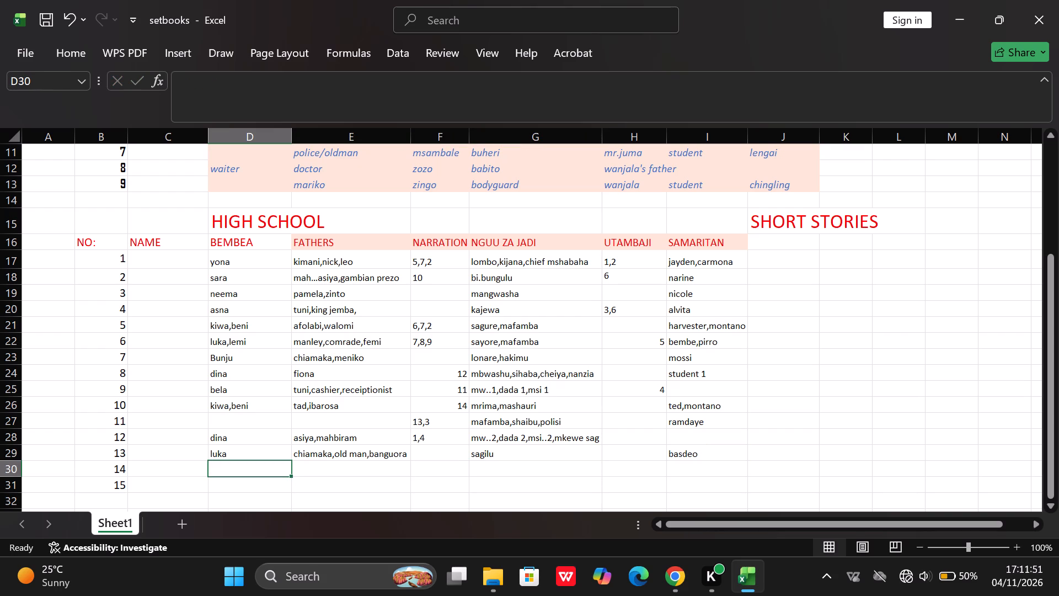
type("kiwa")
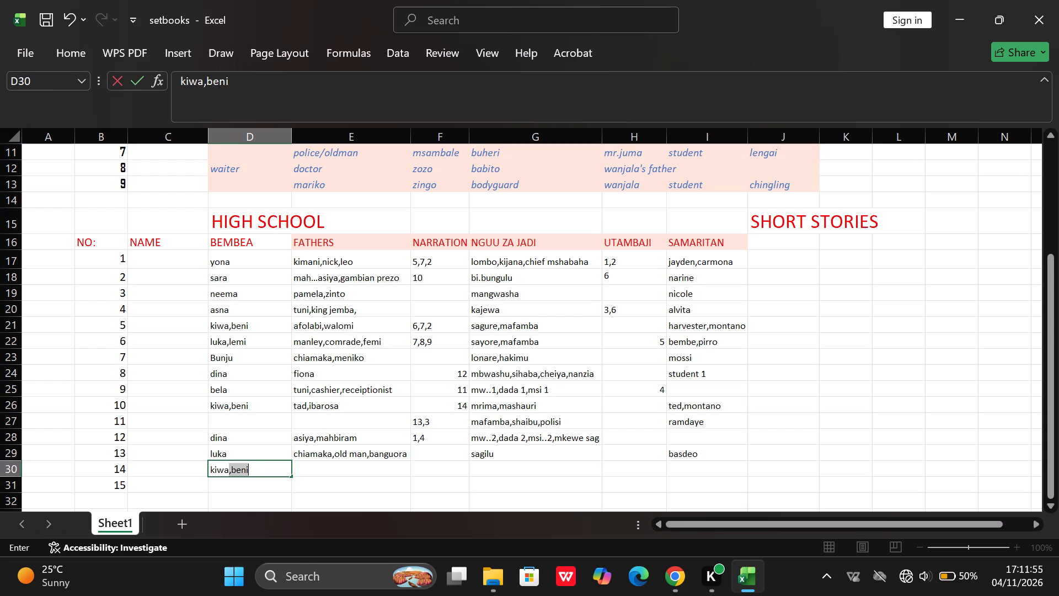
key("BackSpace")
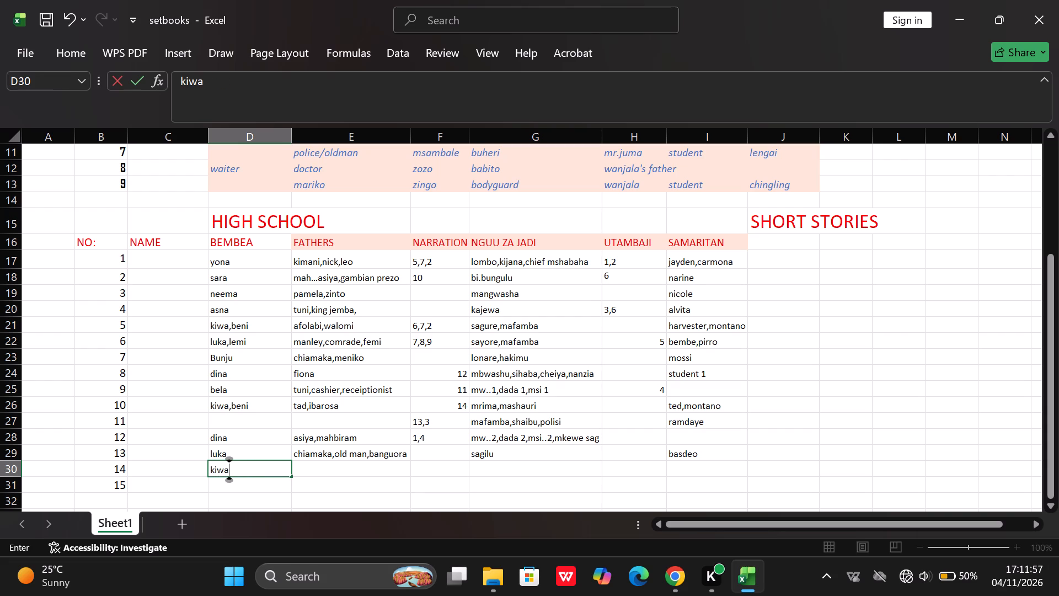
Enter "tad,wasiwasi" under FATHERS in row 30.
left_click(362, 469)
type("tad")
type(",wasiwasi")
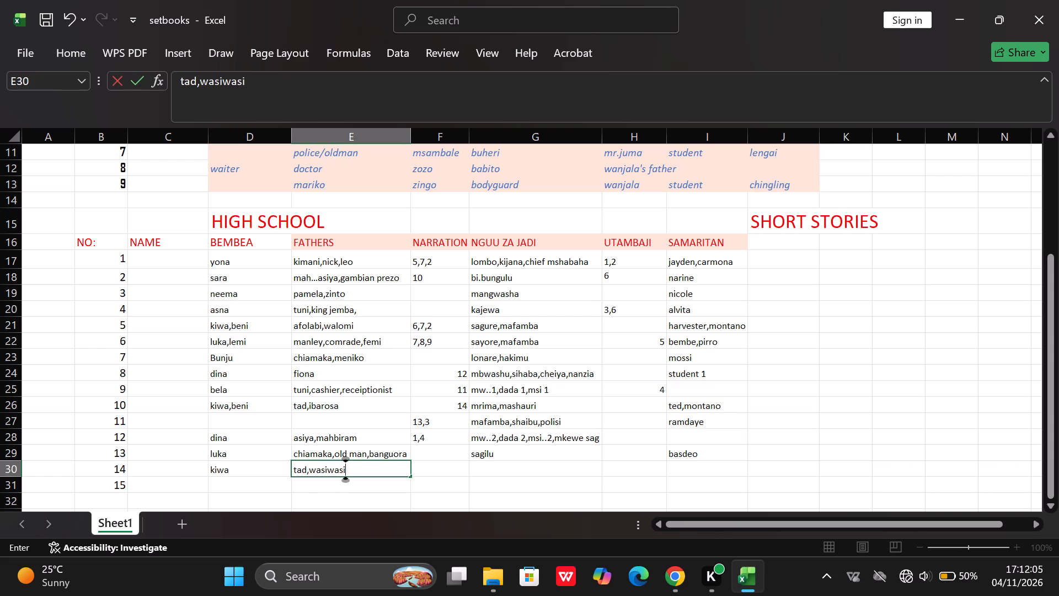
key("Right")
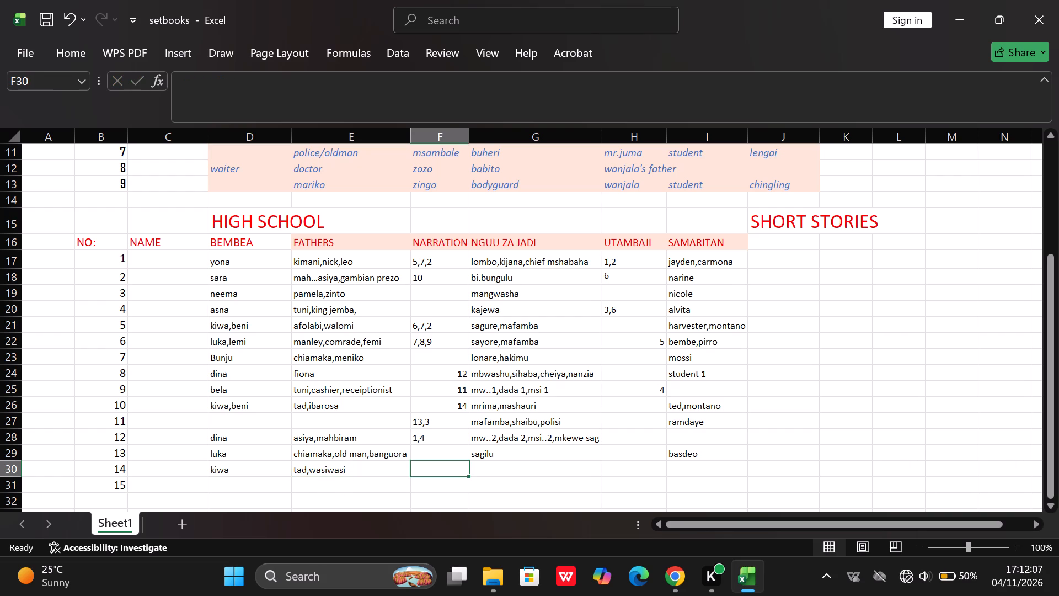
Enter "ngoswe," under NGUU ZA JADI in row 30.
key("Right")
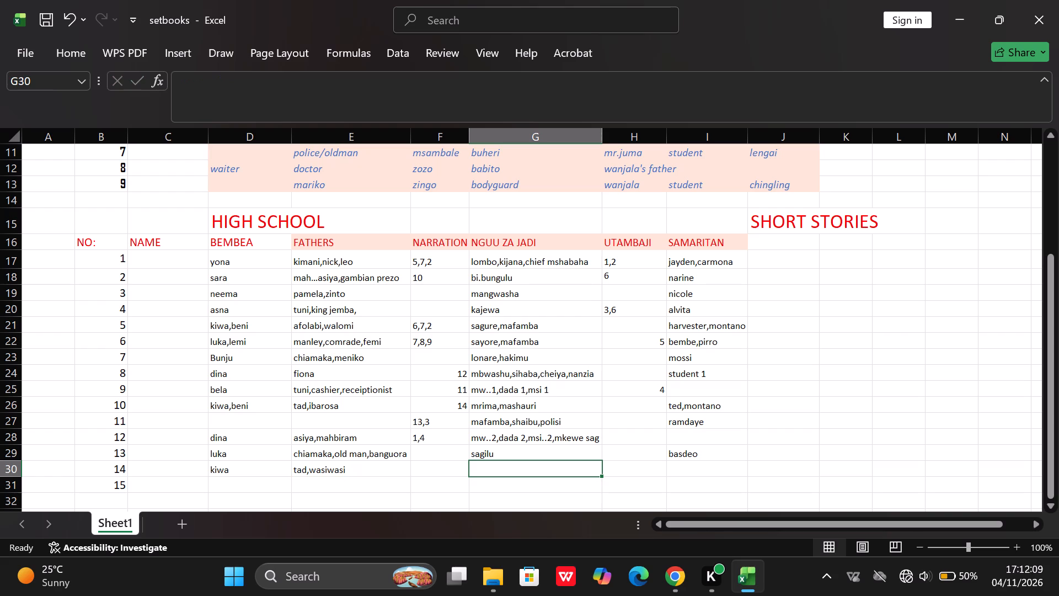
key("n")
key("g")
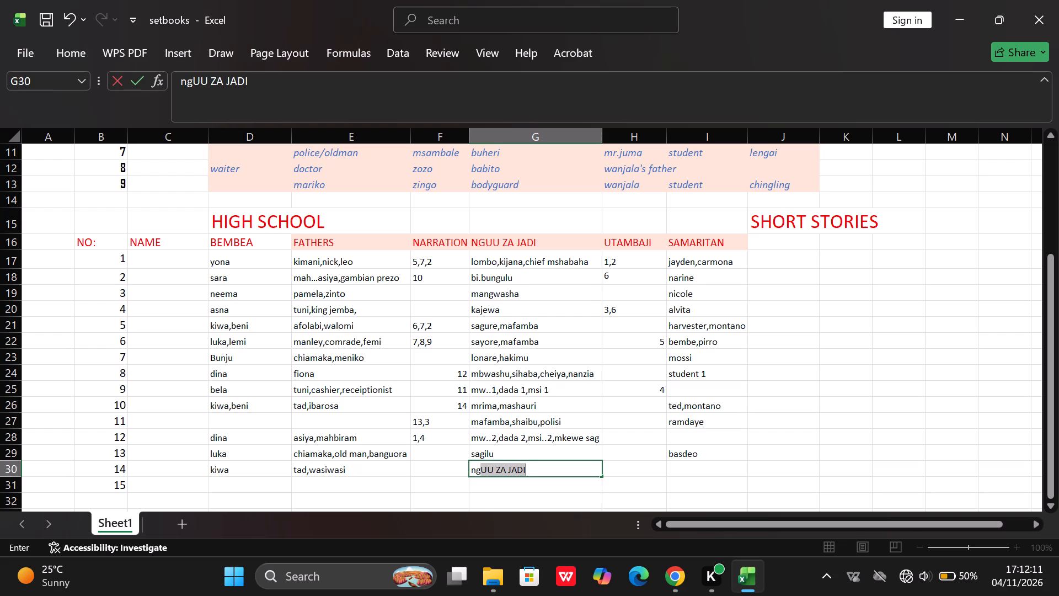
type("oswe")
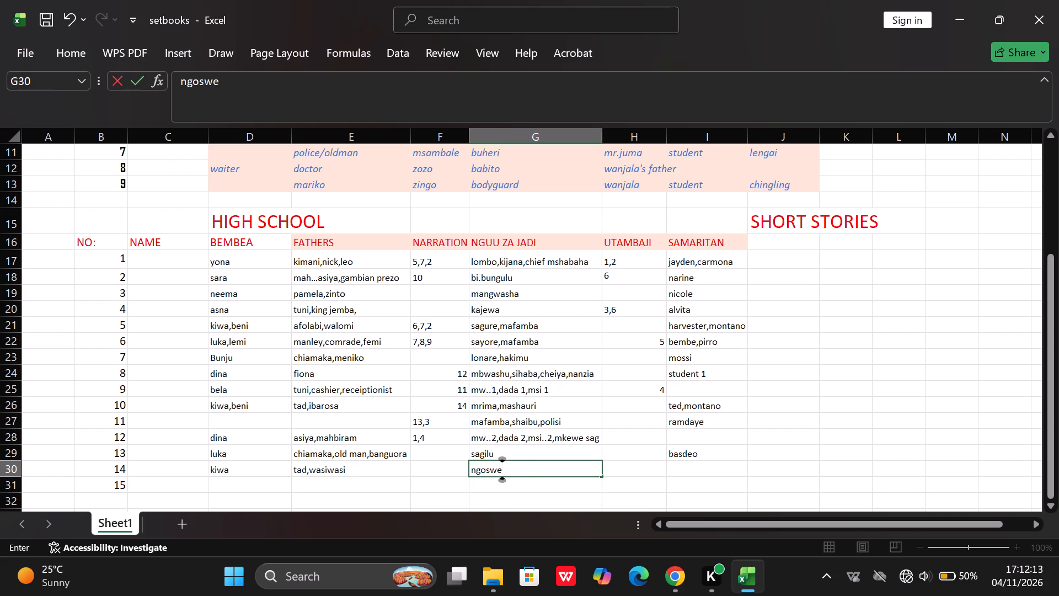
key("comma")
Enter "seymour" under SAMARITAN in row 30.
left_click(692, 473)
type("se")
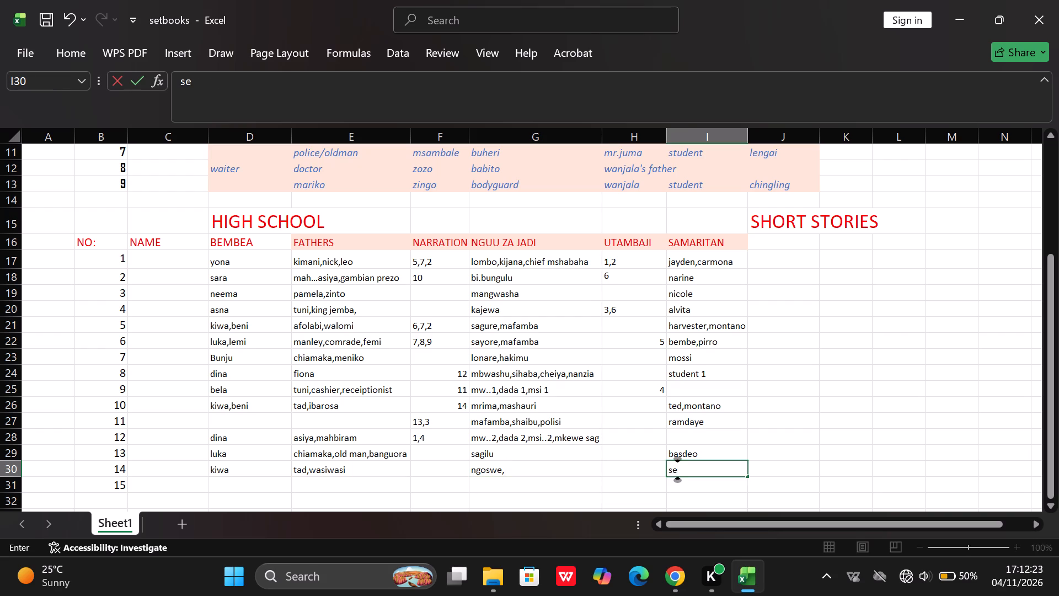
type("ymo")
type("ur")
key("Down")
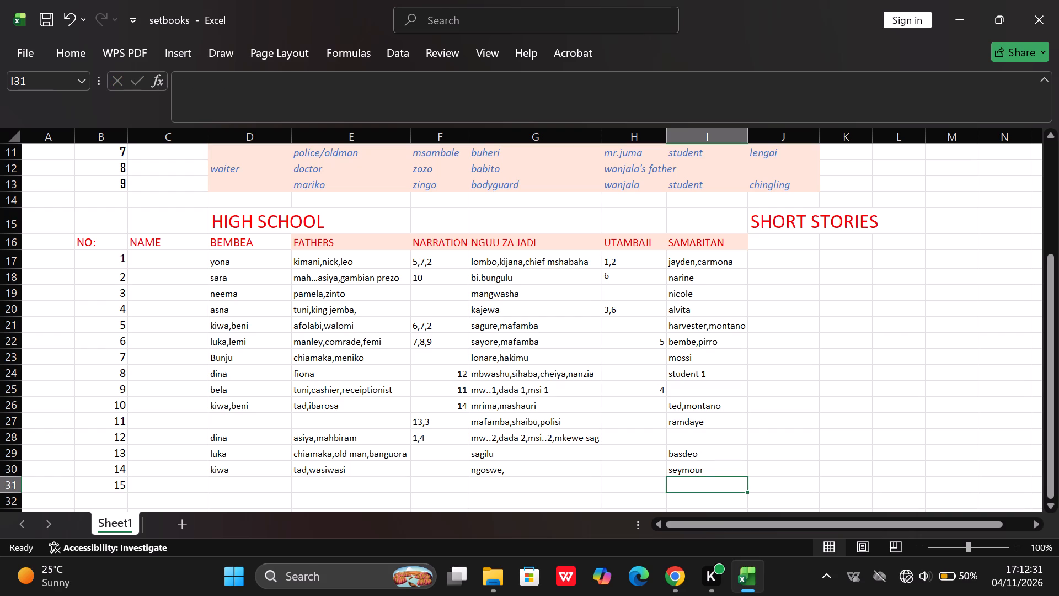
Enter "student 2" under SAMARITAN in row 31.
type("studen")
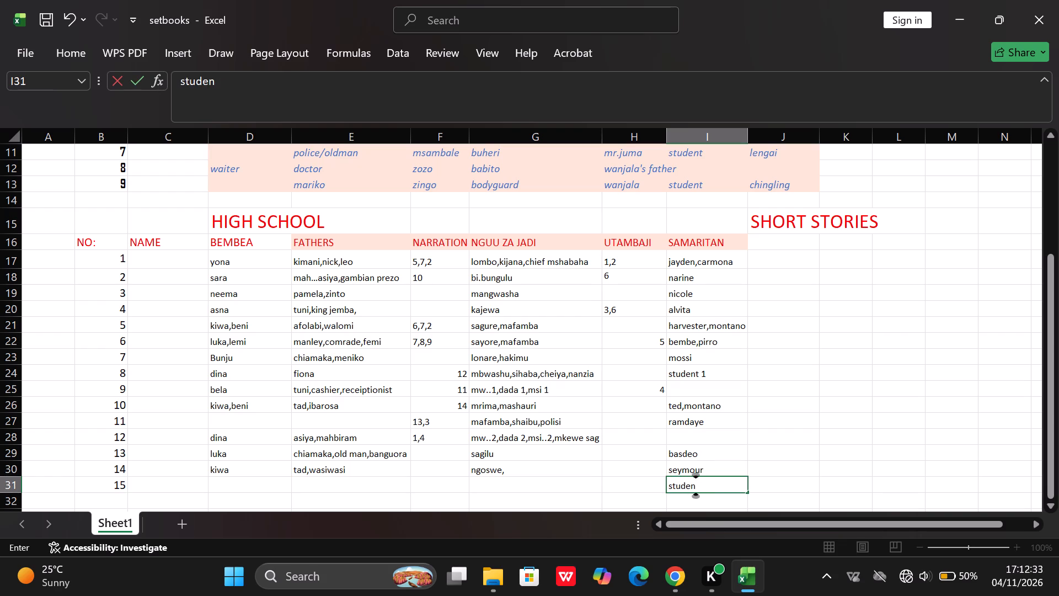
type("t")
key("space")
key("2")
key("Down")
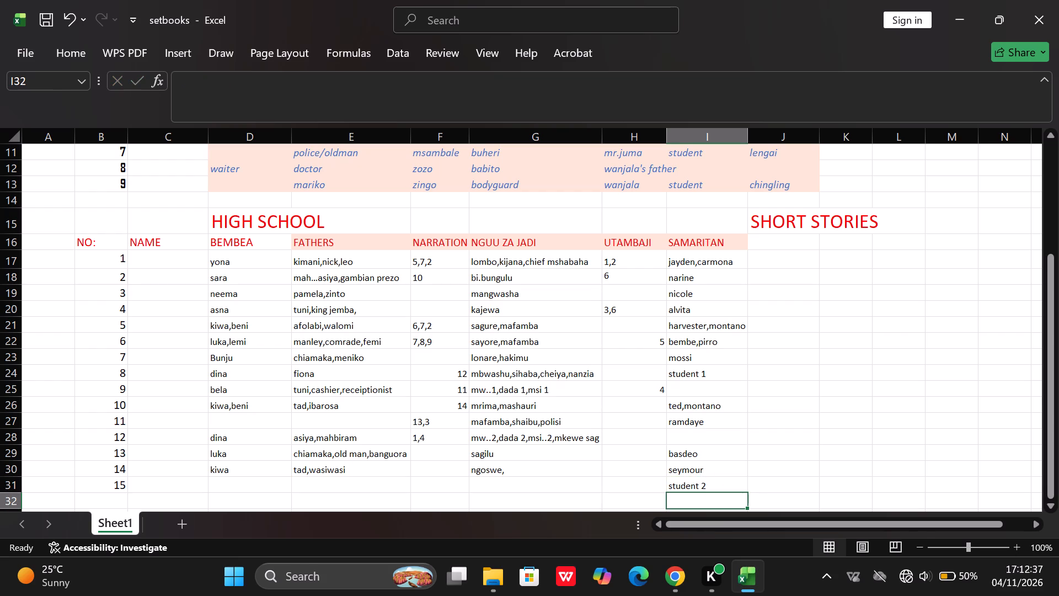
Enter "student 3" under SAMARITAN in row 32.
key("s")
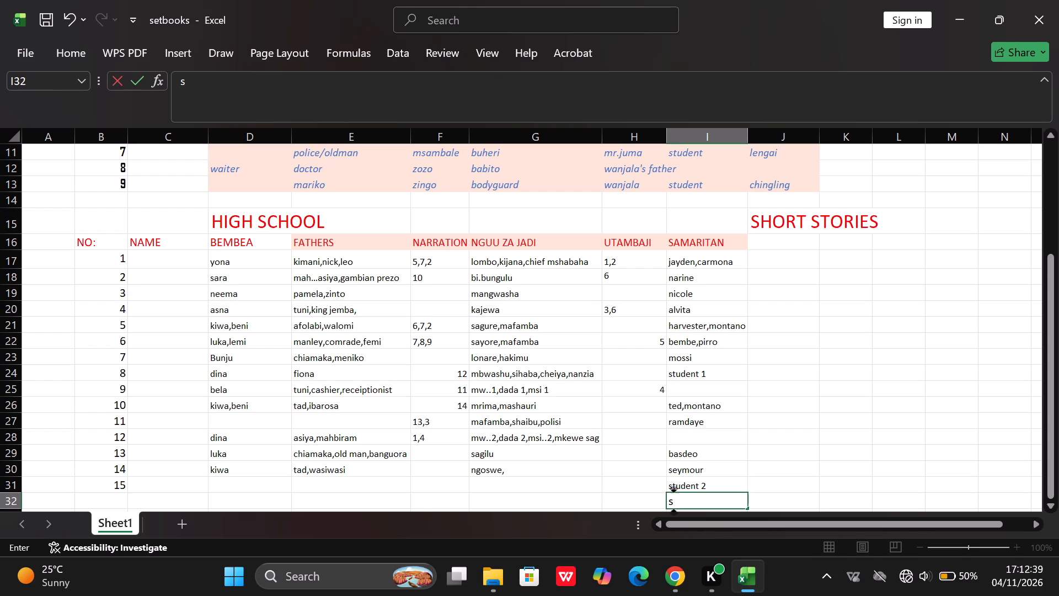
type("tudent")
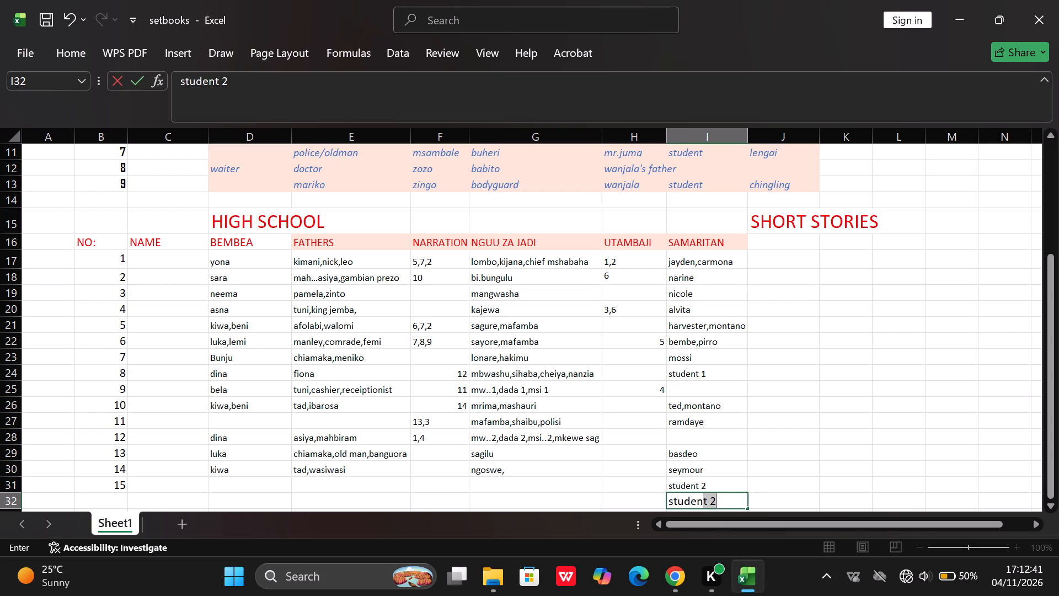
key("BackSpace")
key("BackSpace")
scroll(692, 473, "down", 1)
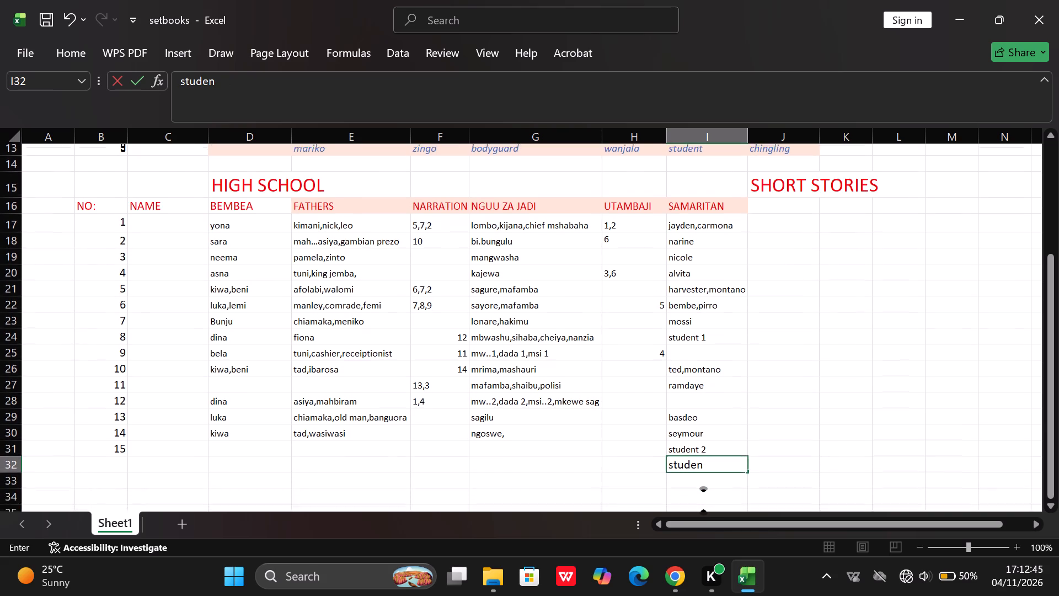
scroll(692, 473, "down", 1)
key("BackSpace")
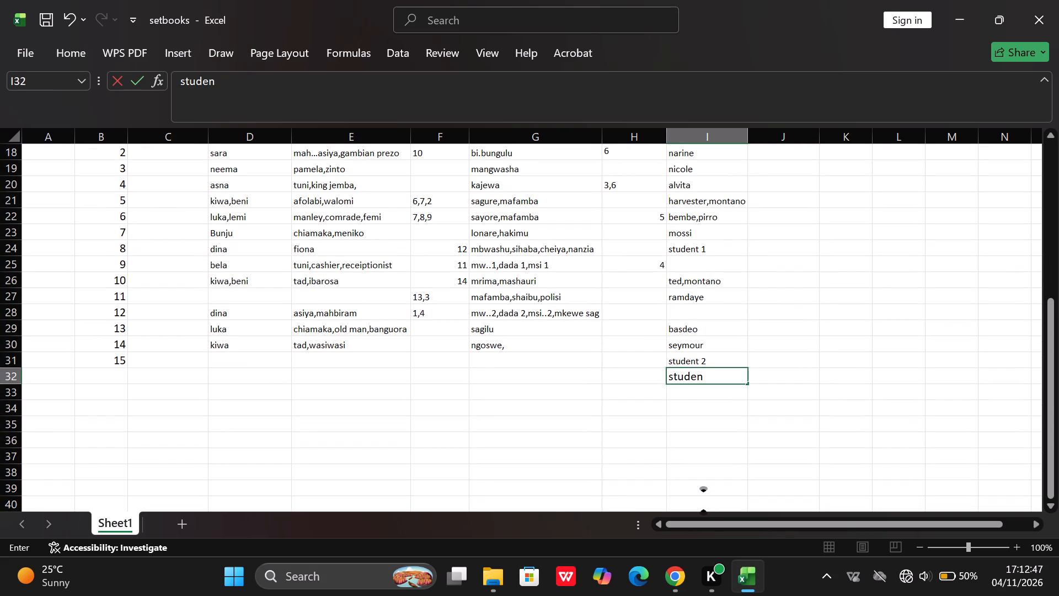
key("BackSpace")
key("BackSpace")
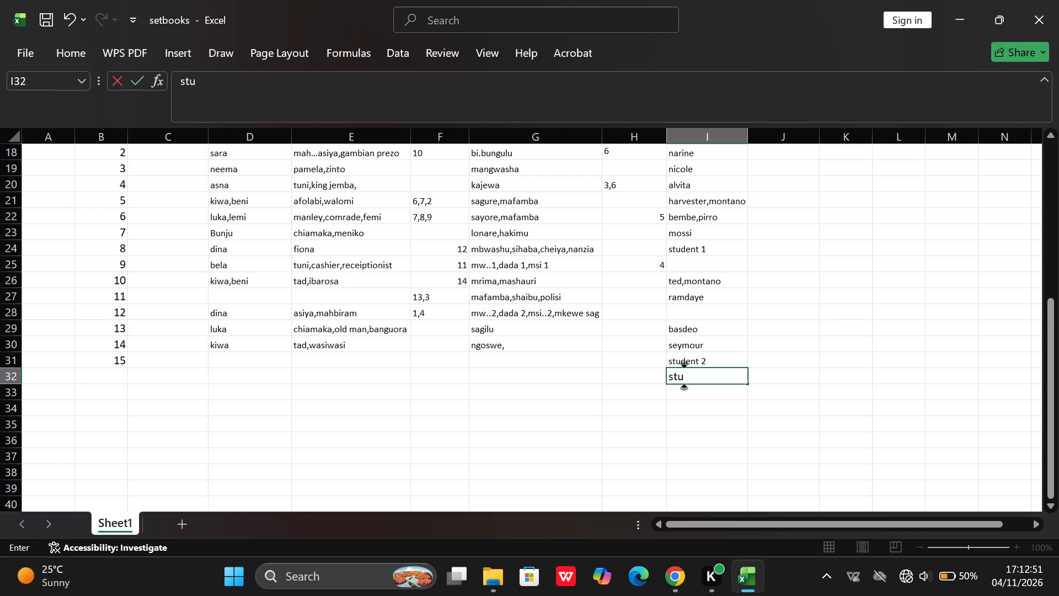
key("BackSpace")
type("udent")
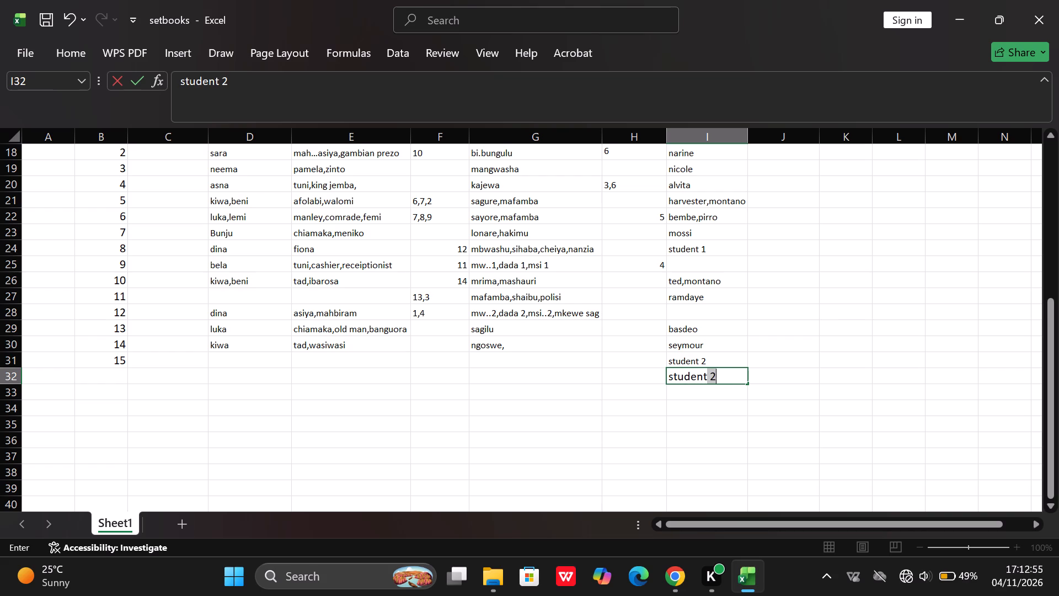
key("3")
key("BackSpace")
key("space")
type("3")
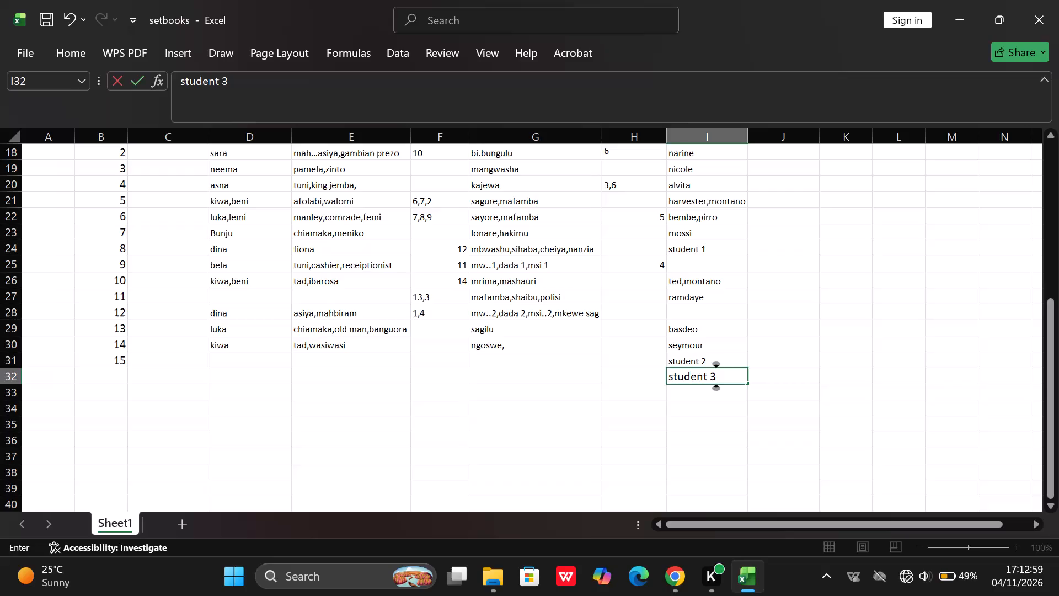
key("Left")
Enter "bi,bungulu" in row 31 and "mashauri" in row 32 under NGUU ZA JADI.
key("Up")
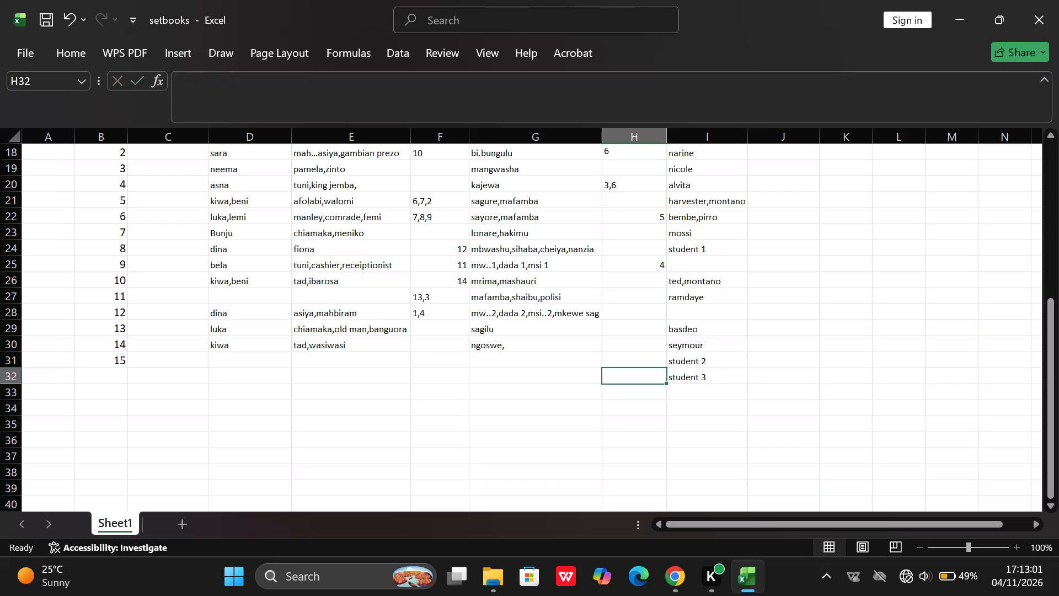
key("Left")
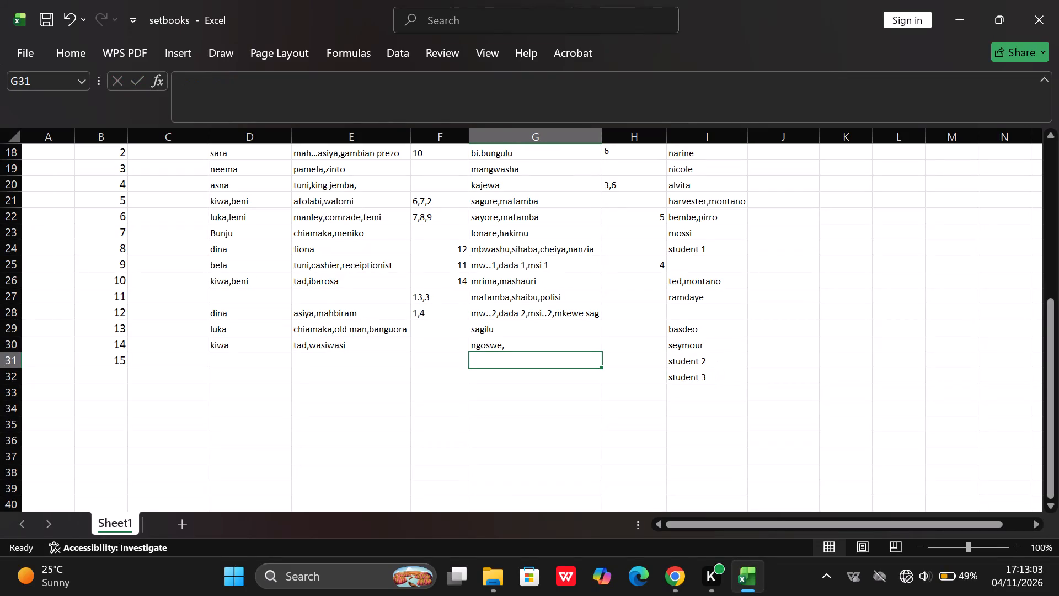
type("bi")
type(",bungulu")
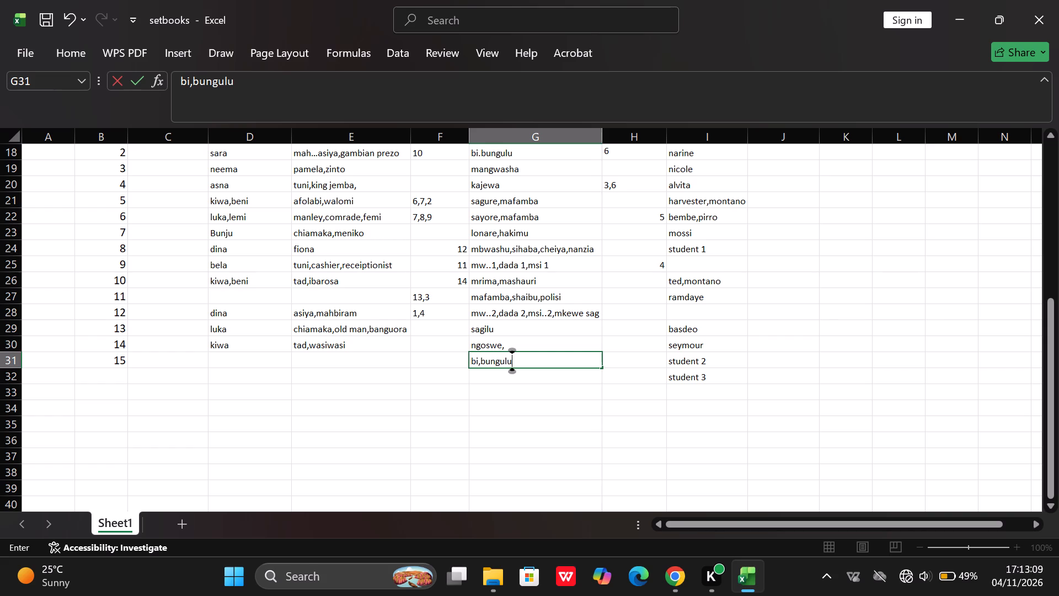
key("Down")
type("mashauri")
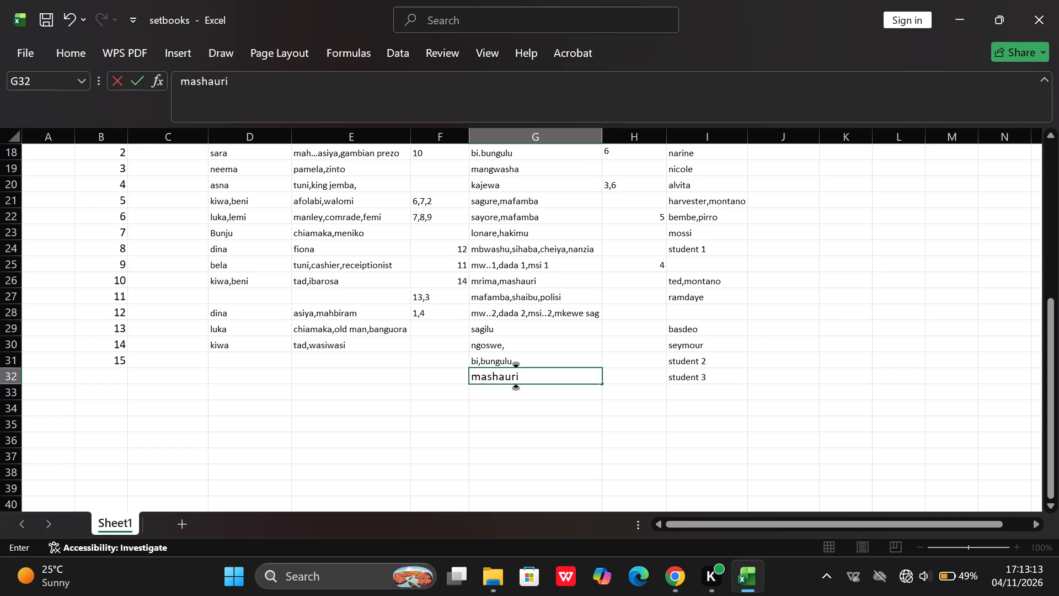
Enter "issa" under FATHERS in row 32.
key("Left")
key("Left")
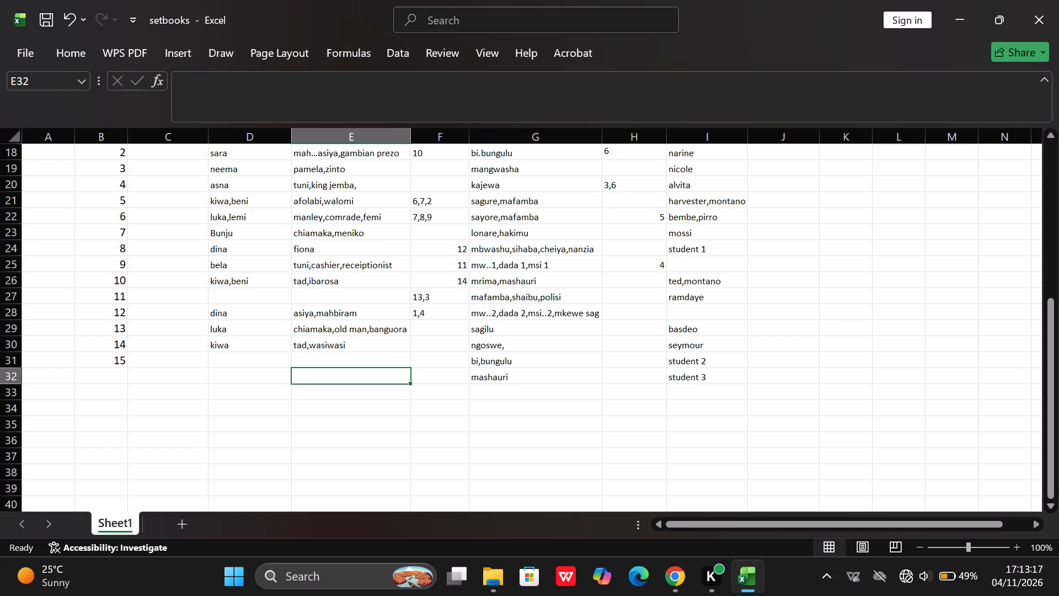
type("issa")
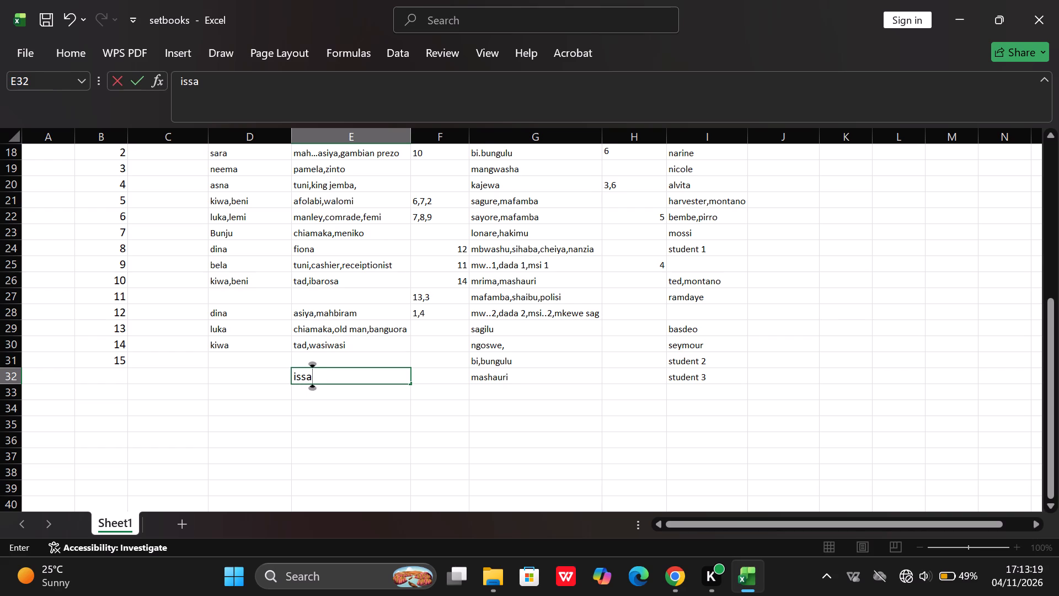
Enter "dina" in row 31 and "kiwa,beni" in row 32 under BEMBEA.
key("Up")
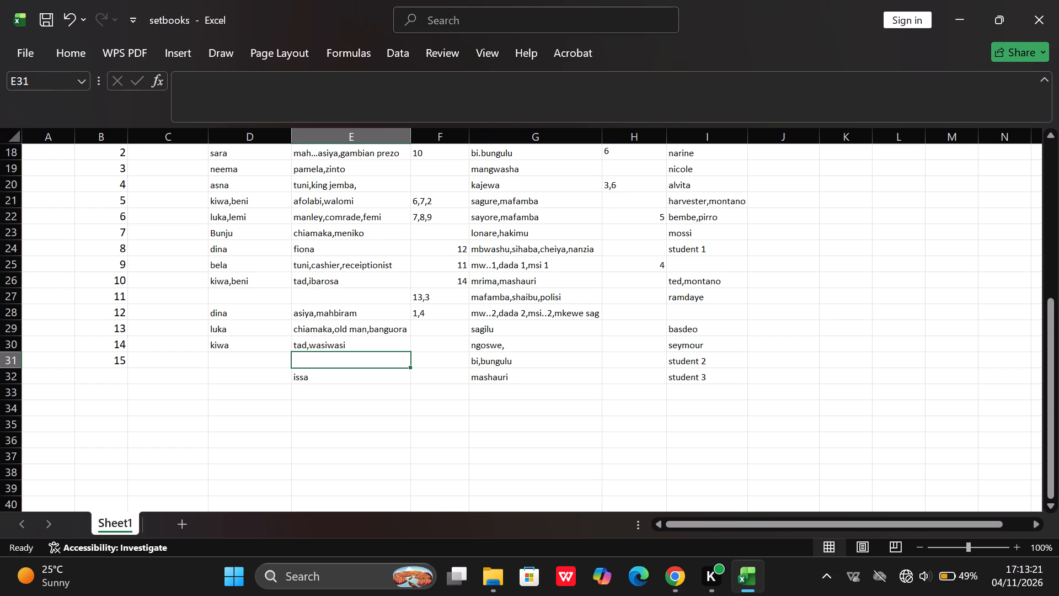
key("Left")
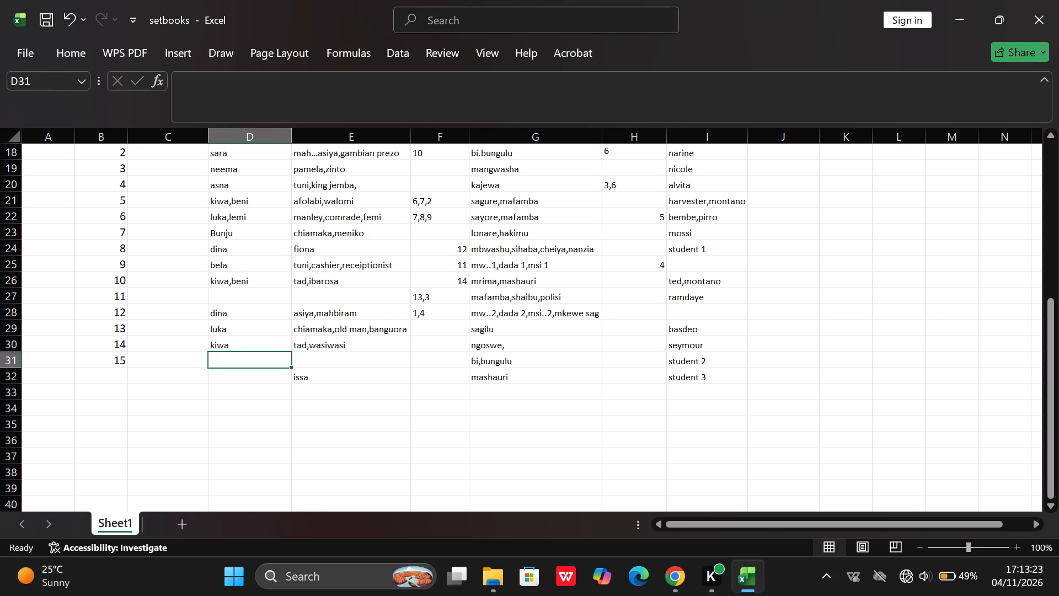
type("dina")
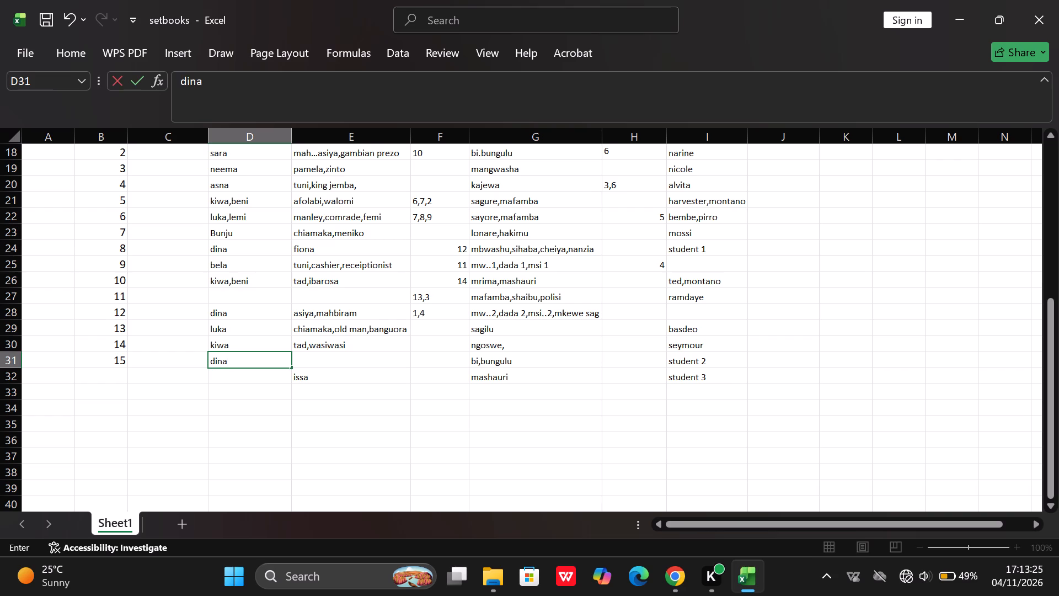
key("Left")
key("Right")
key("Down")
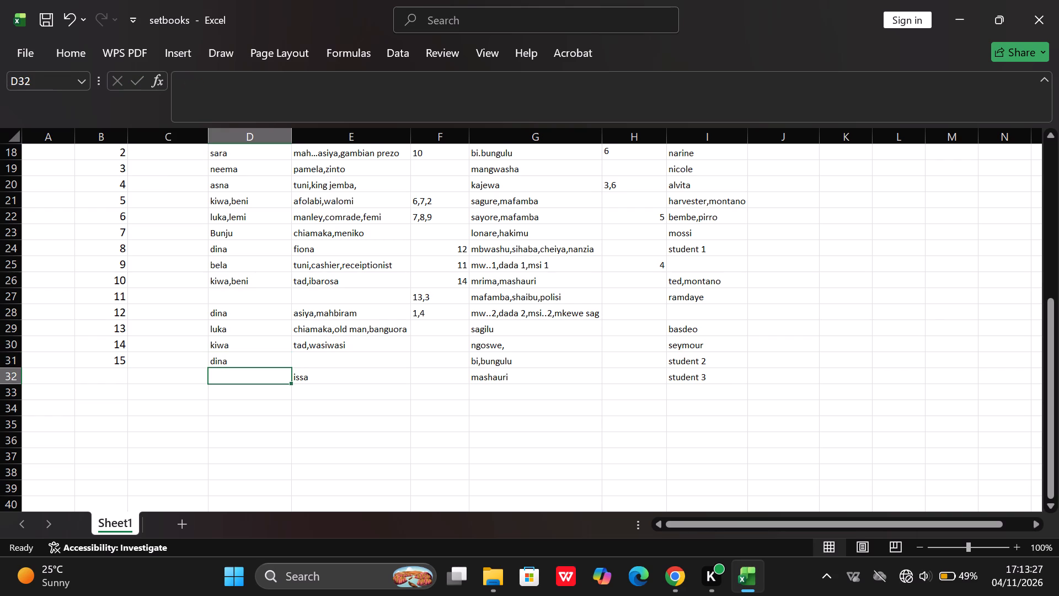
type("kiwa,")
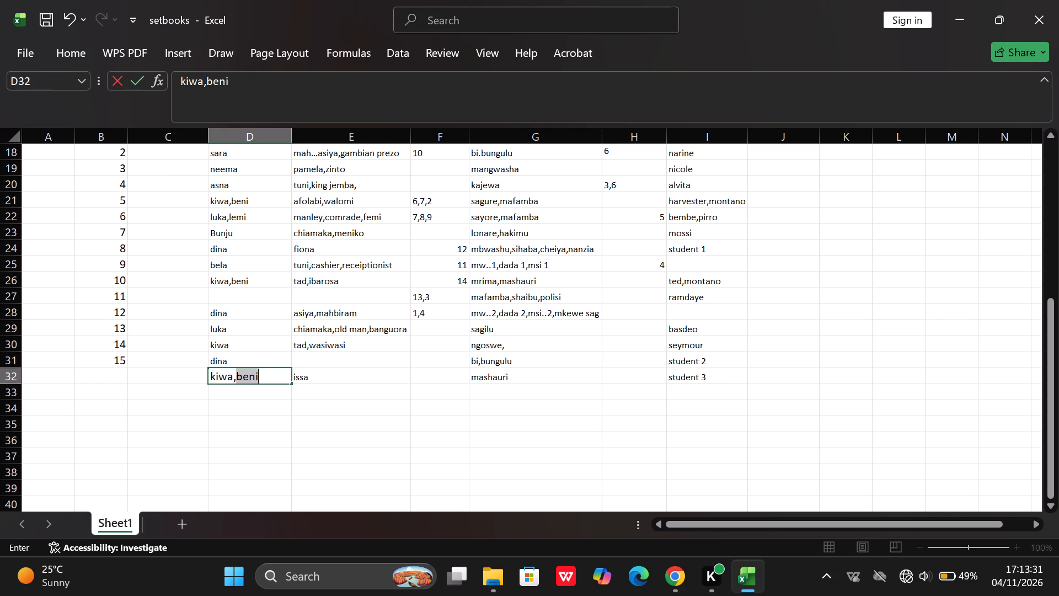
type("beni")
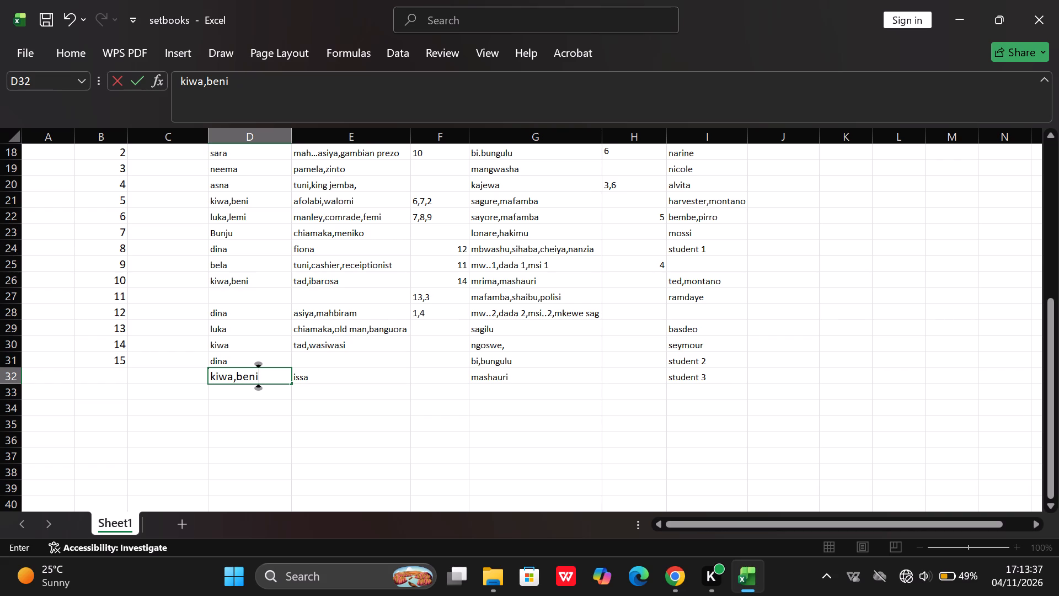
Number row 32 as 16 in the NO: column.
left_click(168, 377)
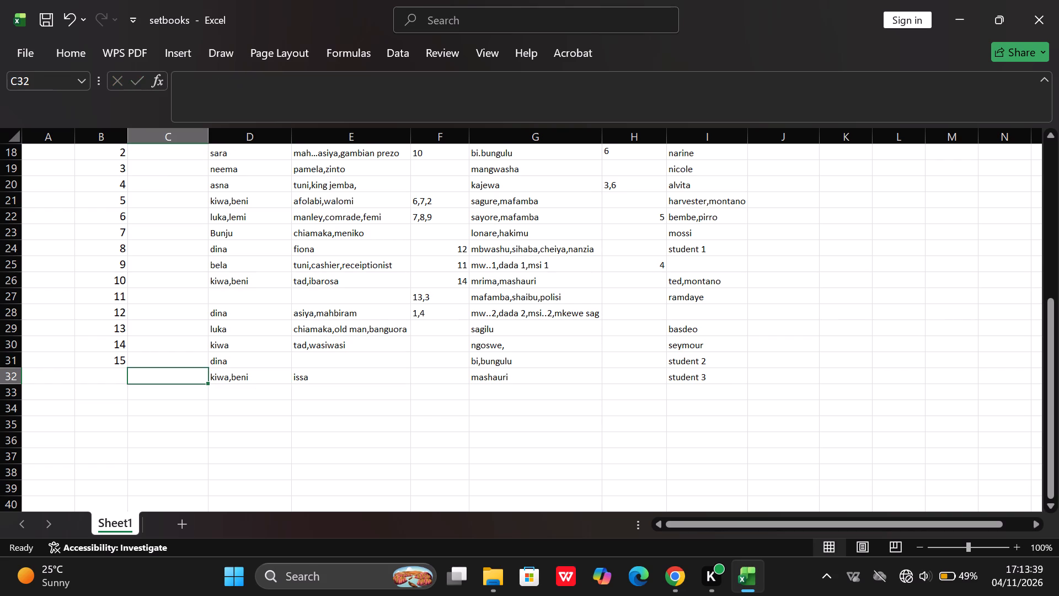
left_click(116, 376)
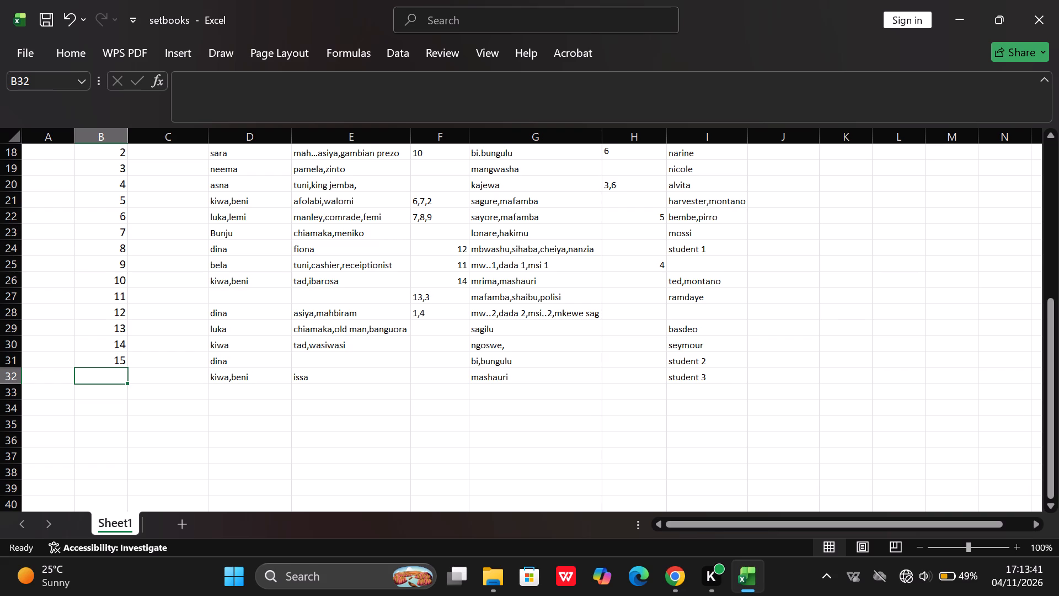
key("1")
key("6")
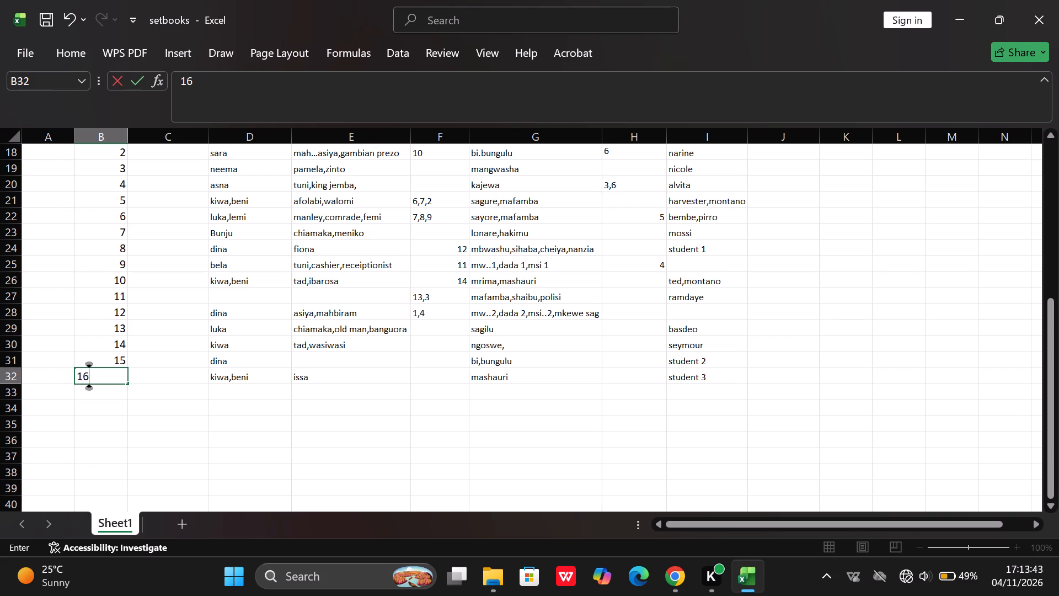
left_click_drag(96, 376, 79, 378)
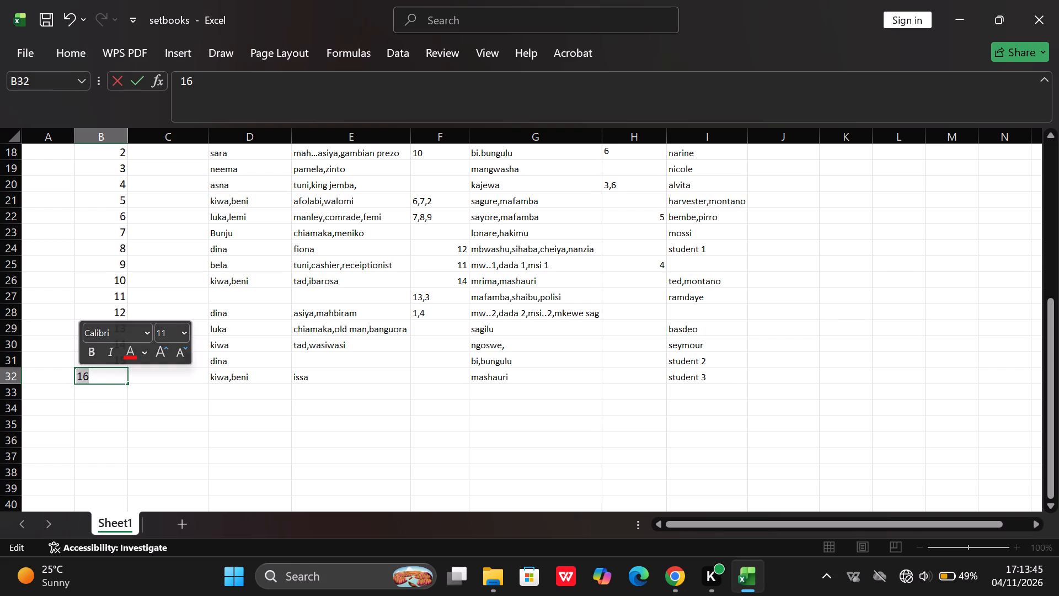
left_click(98, 382)
left_click(98, 390)
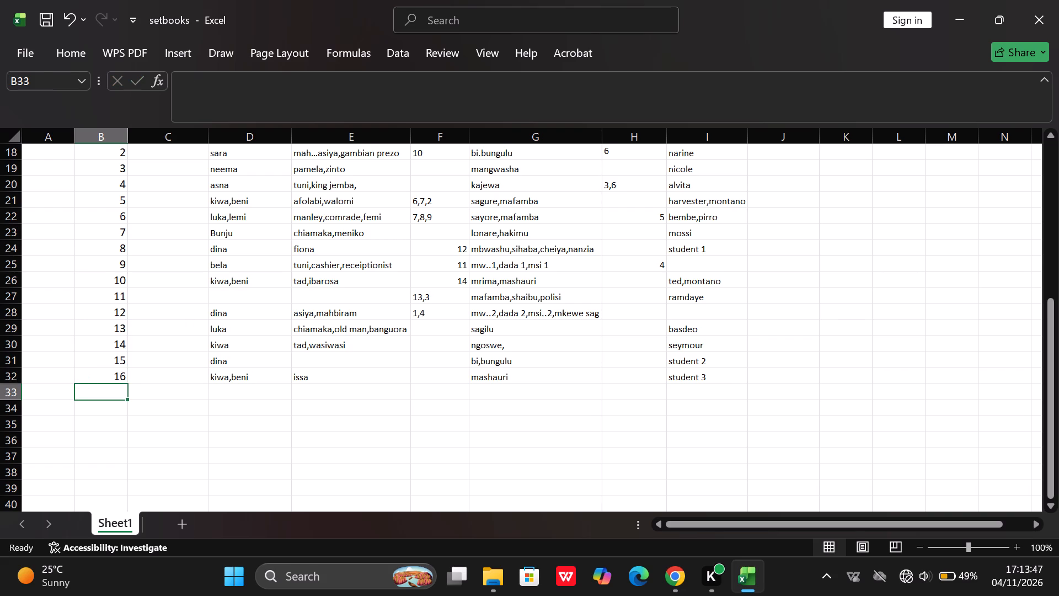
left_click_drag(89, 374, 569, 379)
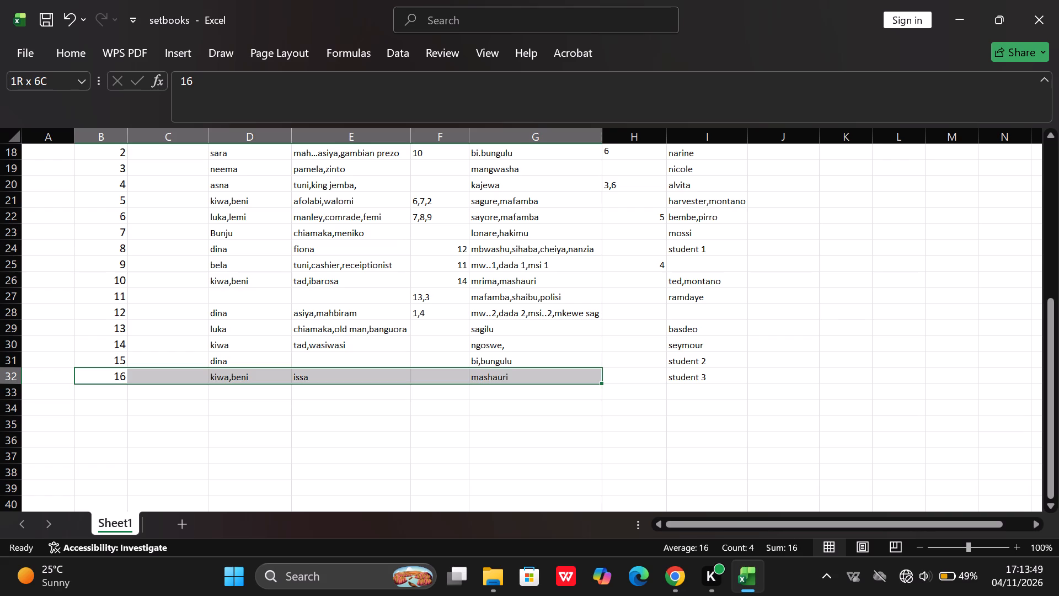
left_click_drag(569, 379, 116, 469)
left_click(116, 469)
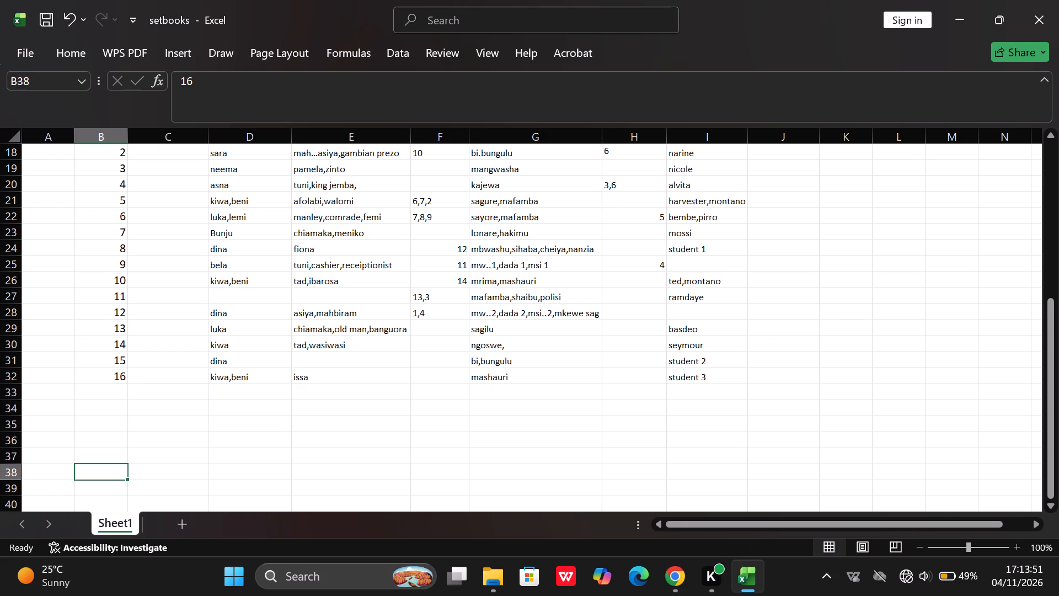
Left-align the NARRATION entries in rows 24 to 26 of the HIGH SCHOOL table.
scroll(170, 280, "up", 1)
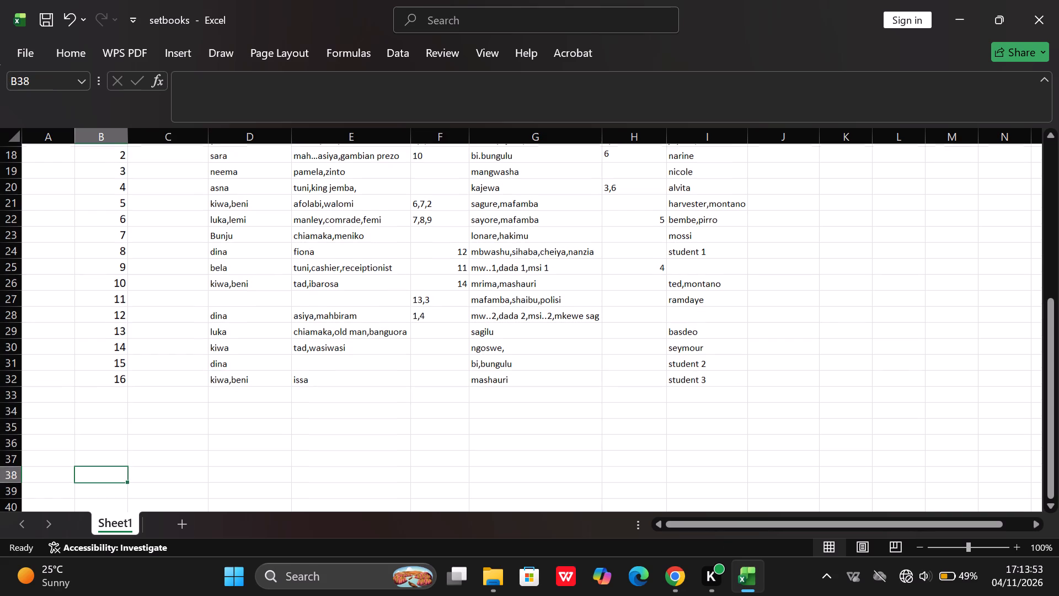
scroll(170, 280, "up", 1)
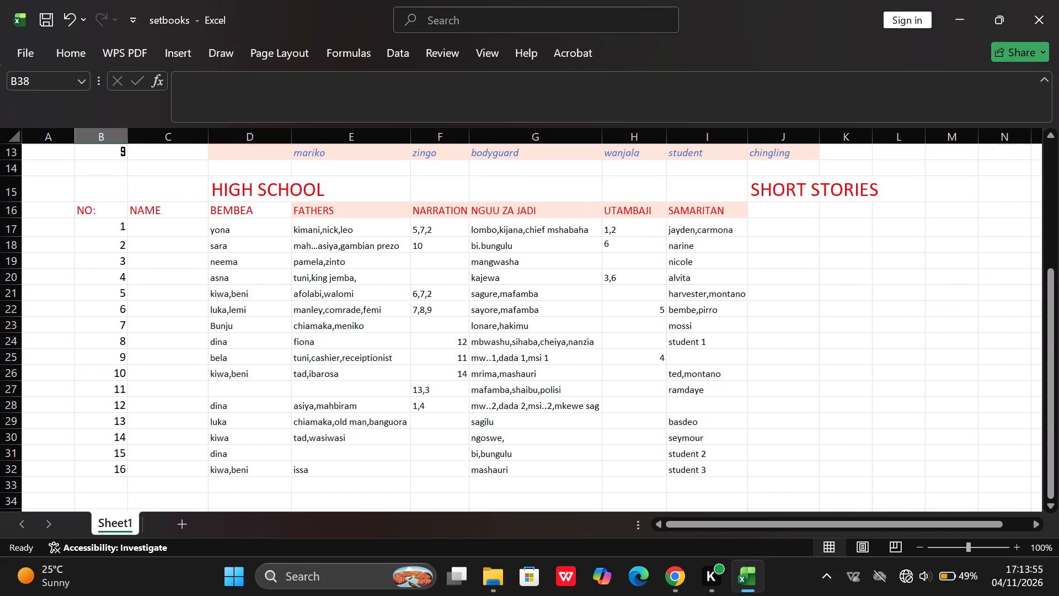
left_click_drag(447, 341, 453, 385)
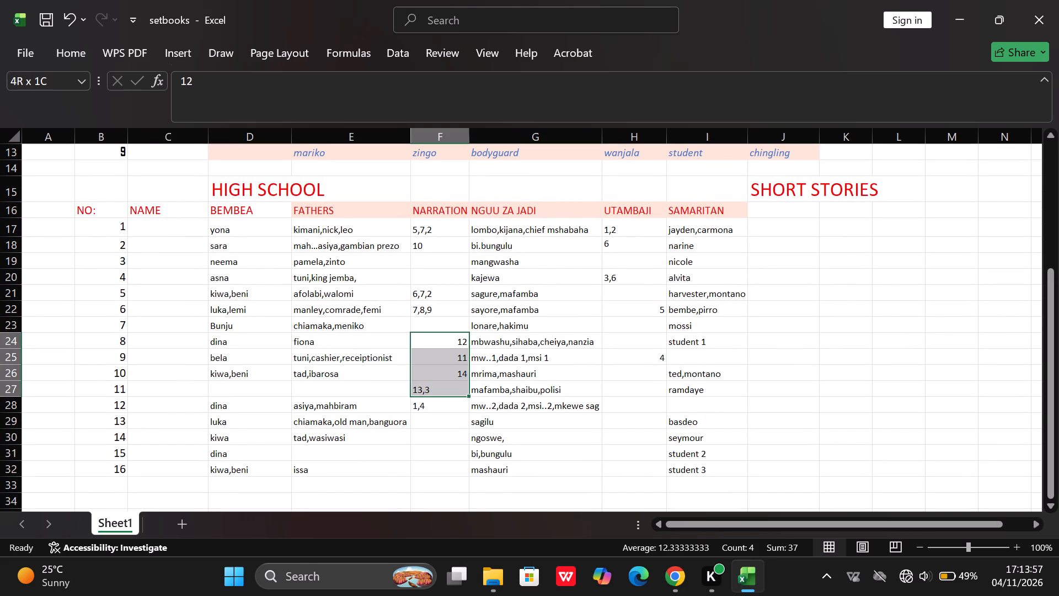
left_click_drag(453, 385, 454, 376)
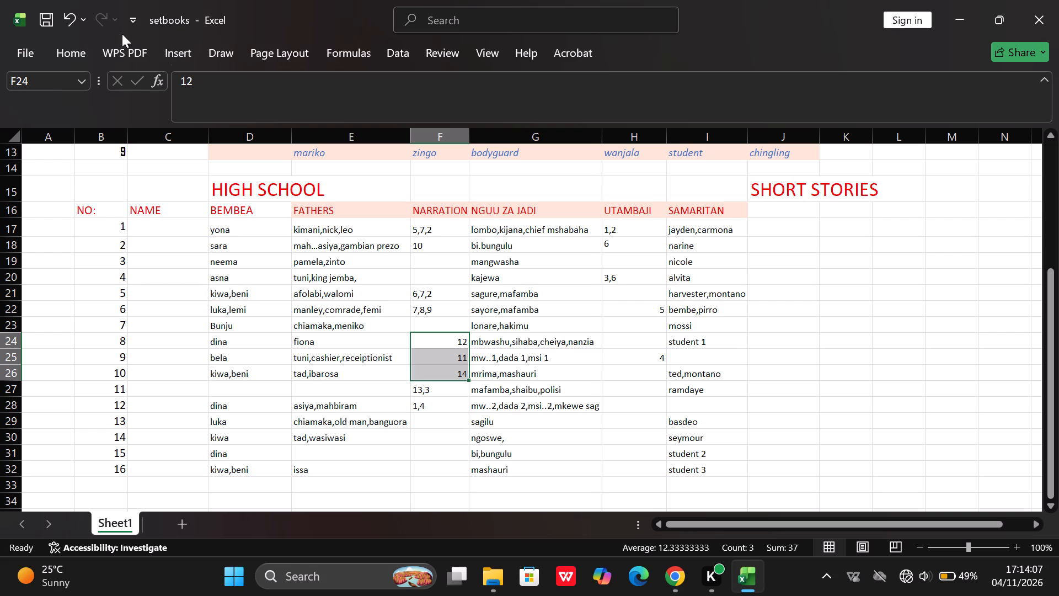
left_click(63, 54)
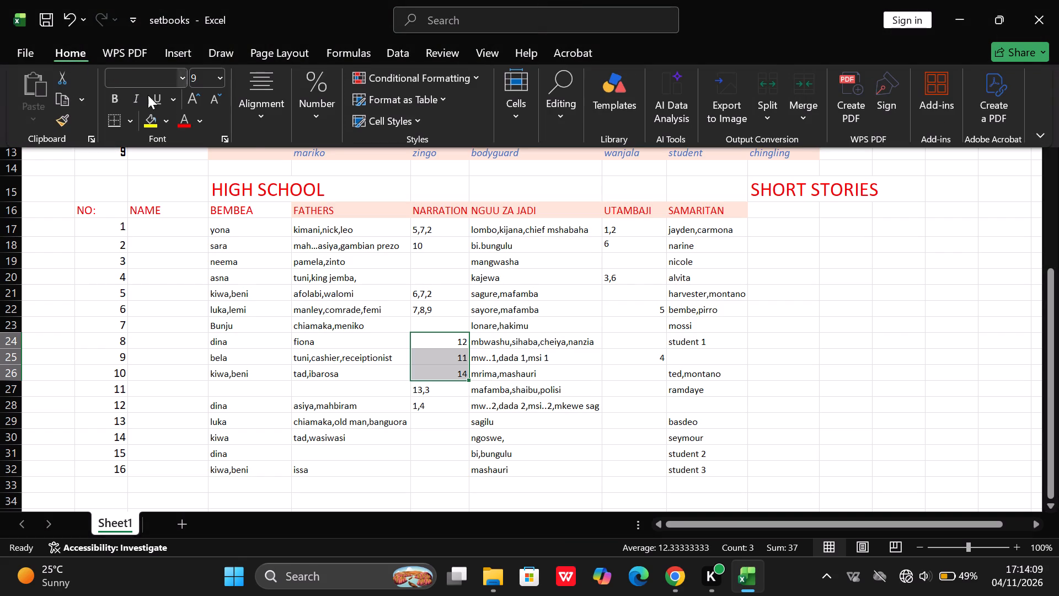
left_click(265, 109)
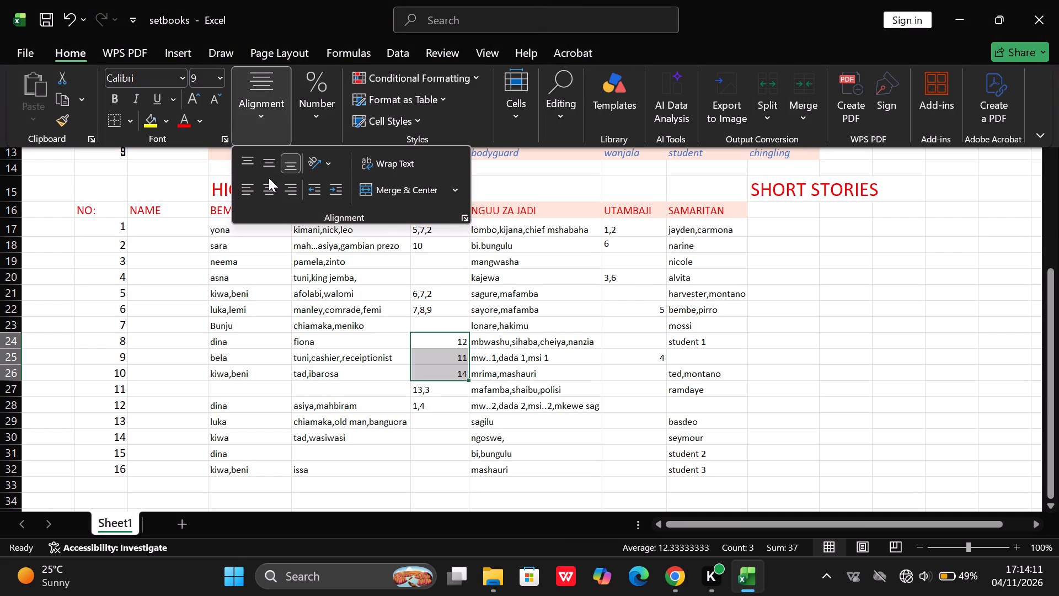
left_click(249, 185)
Left-align the UTAMBAJI entries in rows 22 to 25.
left_click_drag(641, 305, 629, 302)
left_click(630, 314)
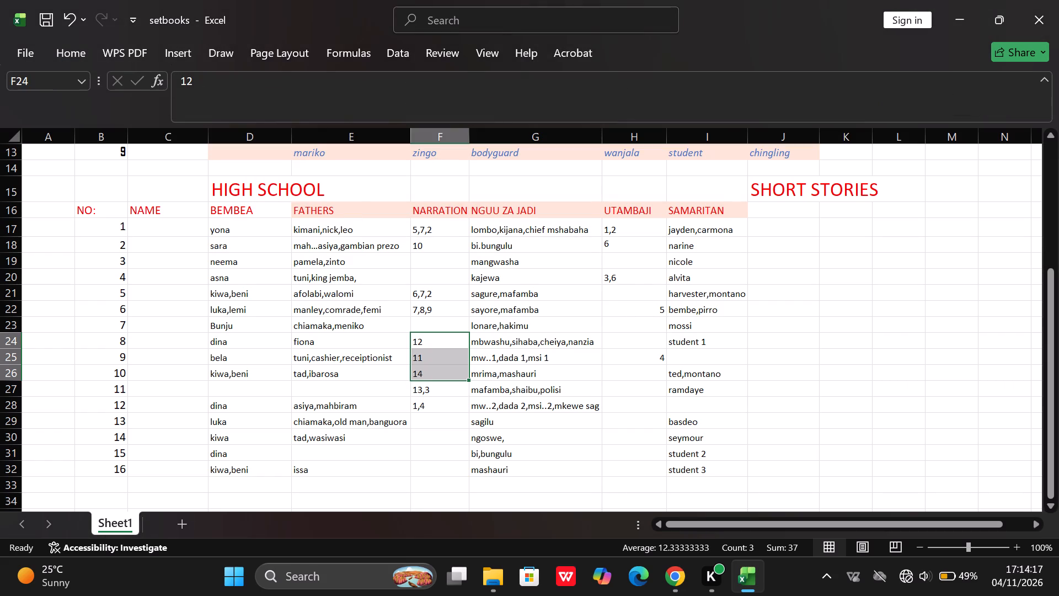
left_click(627, 306)
left_click_drag(627, 306, 648, 352)
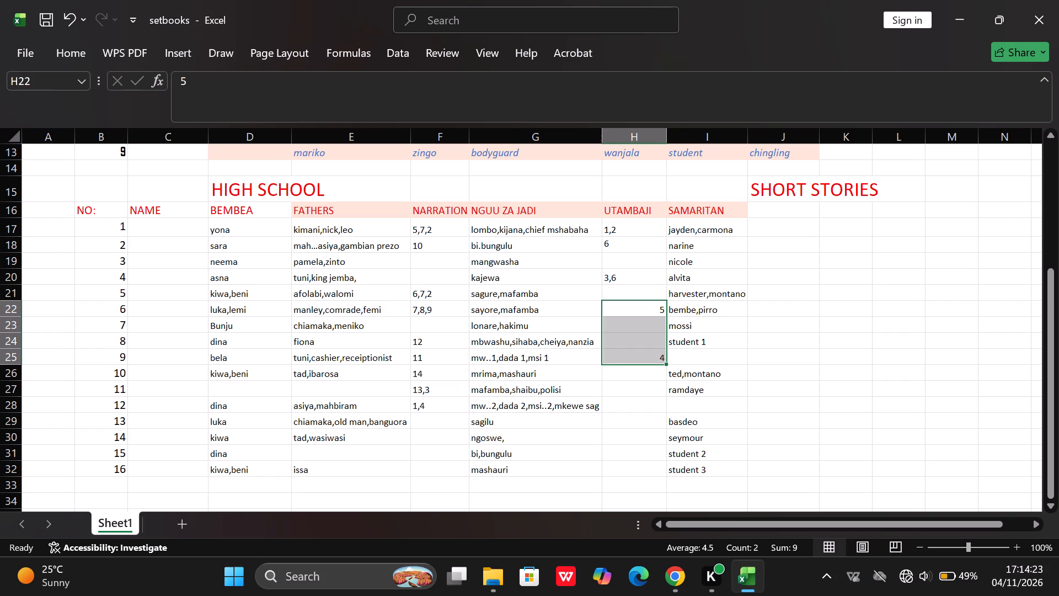
left_click(74, 50)
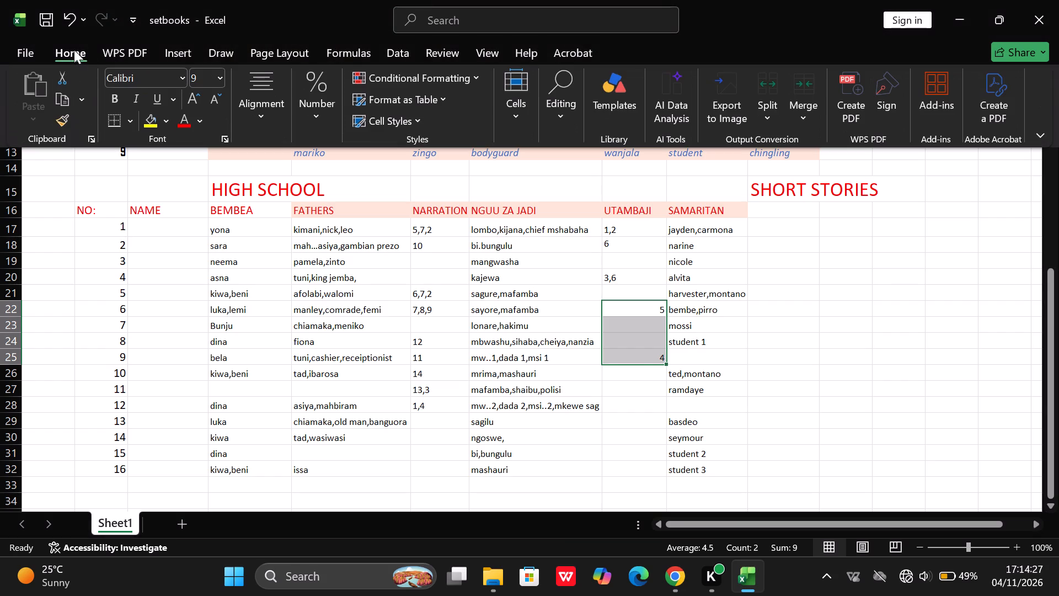
left_click(247, 98)
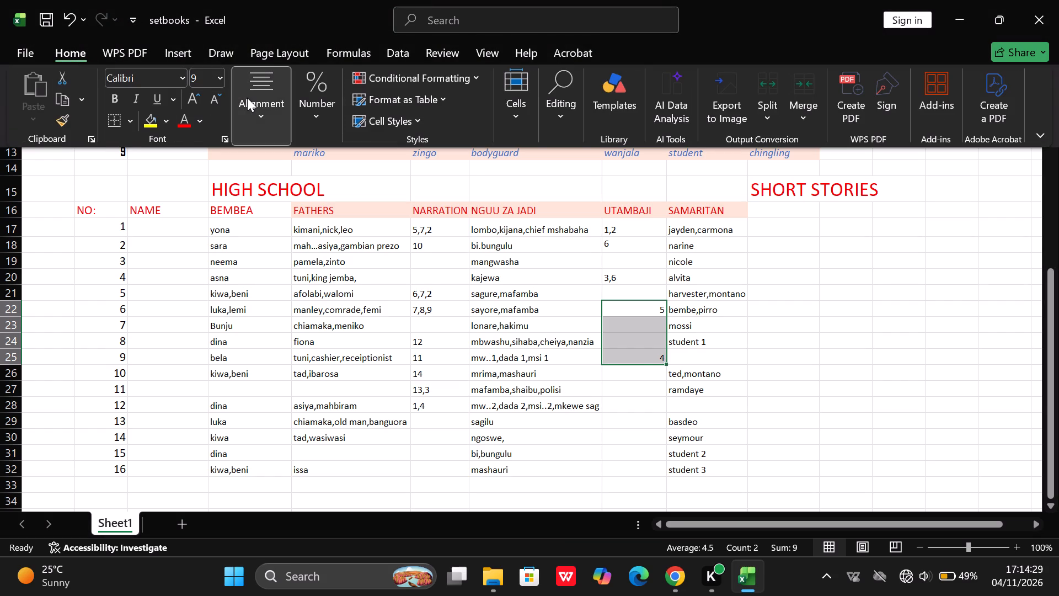
left_click(244, 191)
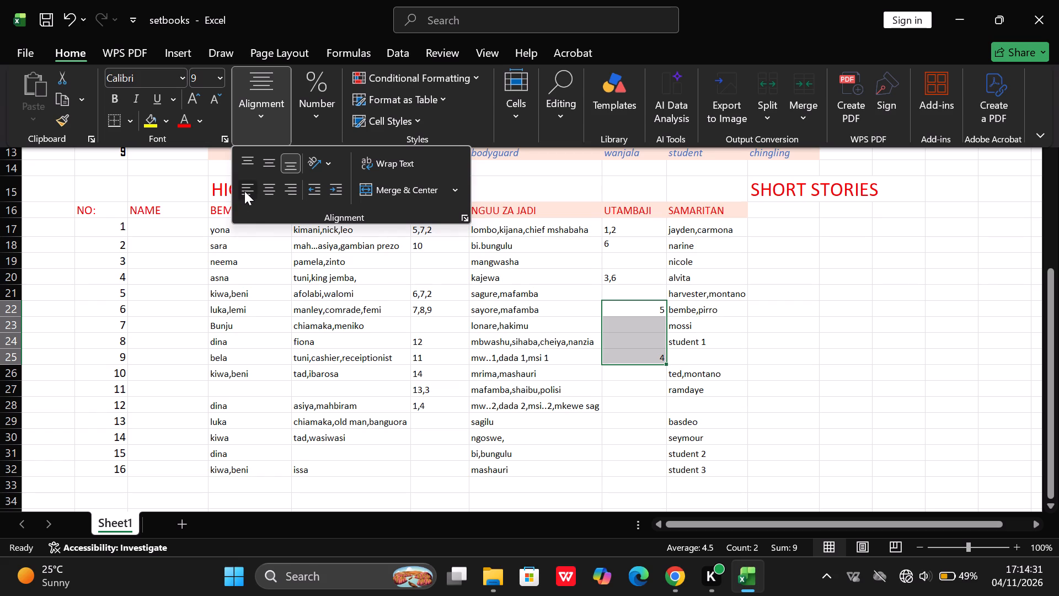
left_click(628, 453)
left_click(628, 453)
Fill the HIGH SCHOOL header cells in row 16, from NO: to SAMARITAN, with yellow.
scroll(628, 453, "down", 1)
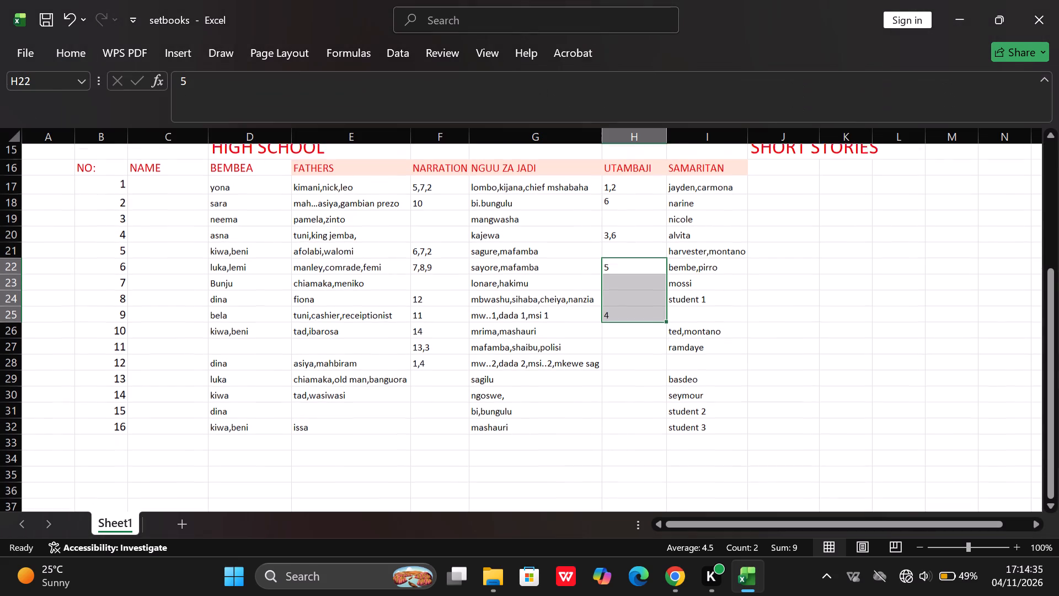
scroll(628, 453, "down", 1)
scroll(628, 453, "up", 1)
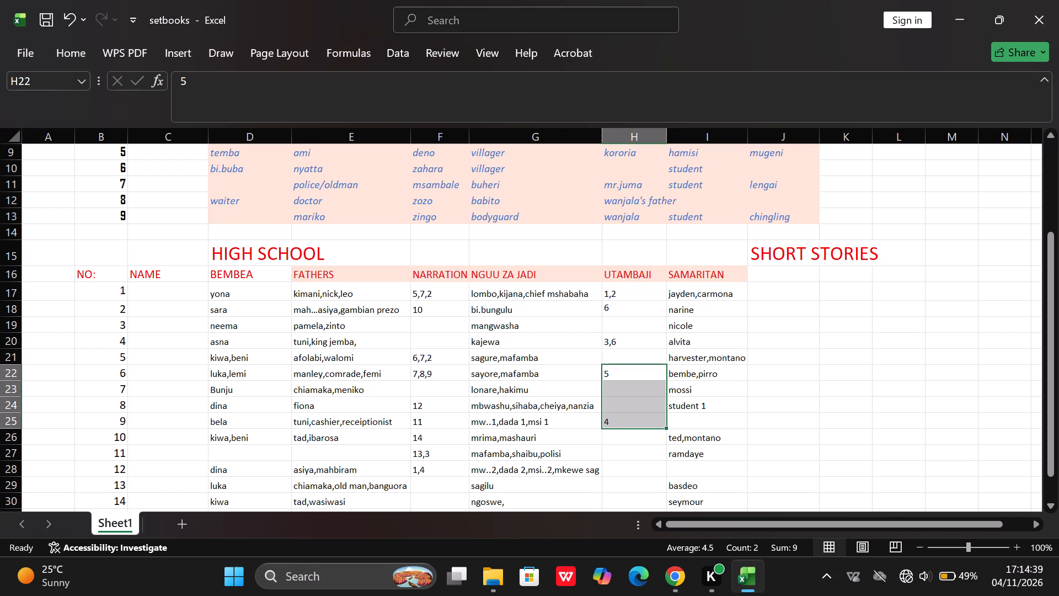
left_click_drag(106, 273, 189, 258)
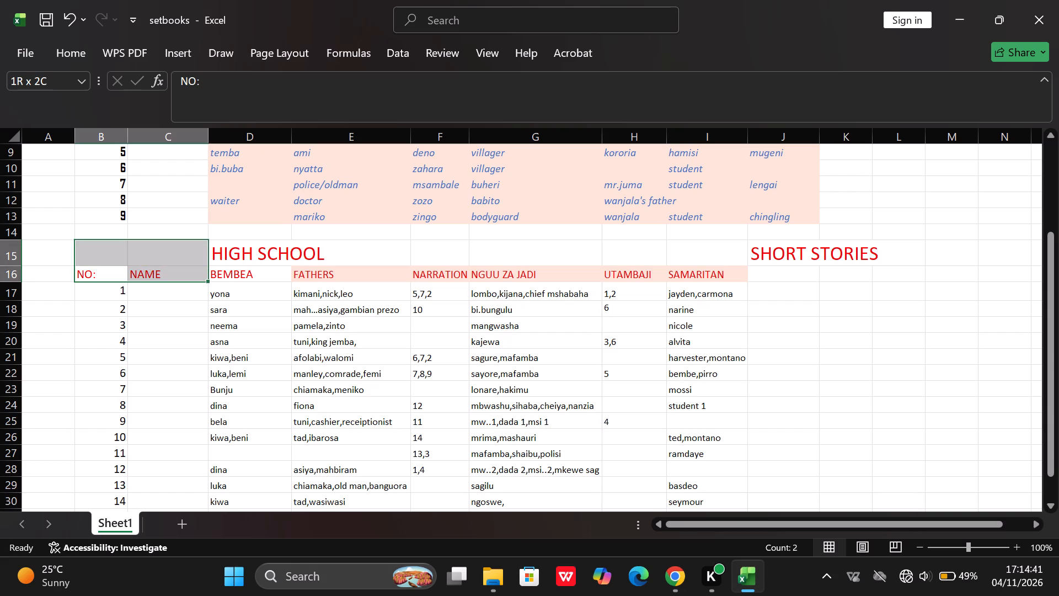
left_click_drag(189, 258, 360, 283)
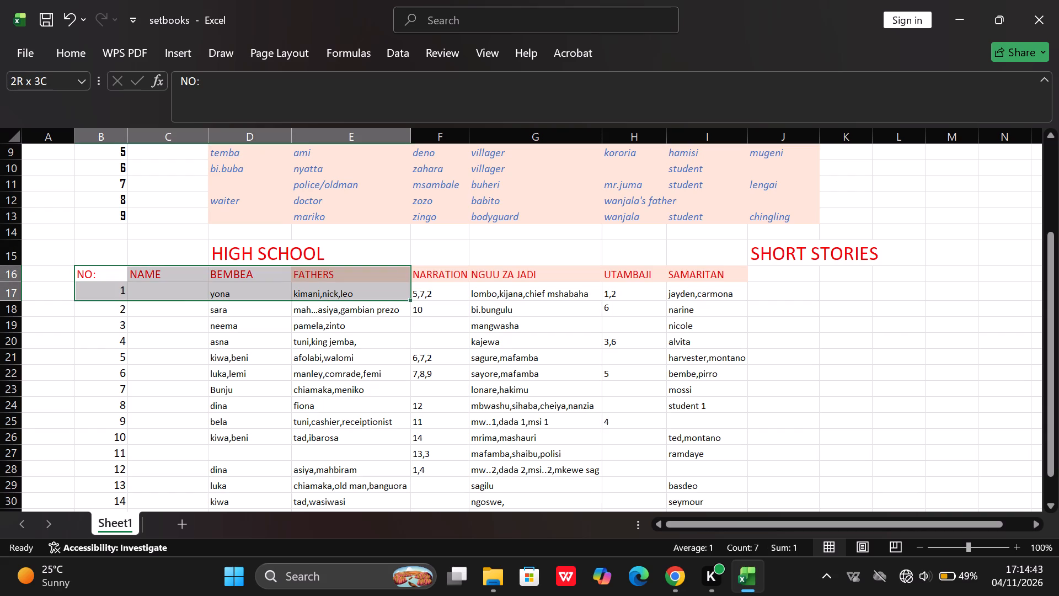
left_click_drag(360, 283, 577, 270)
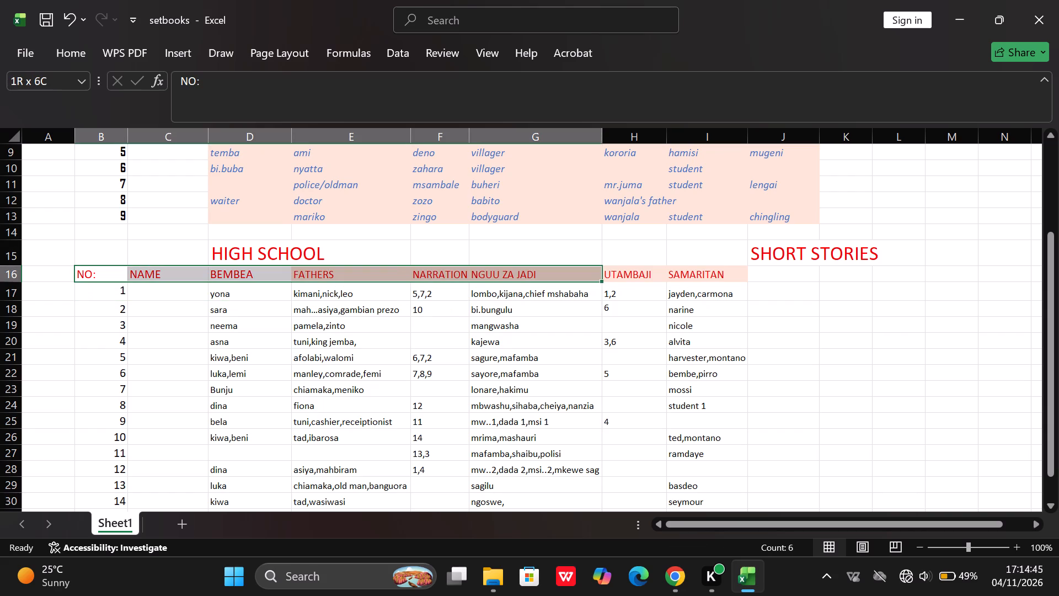
left_click_drag(577, 270, 725, 275)
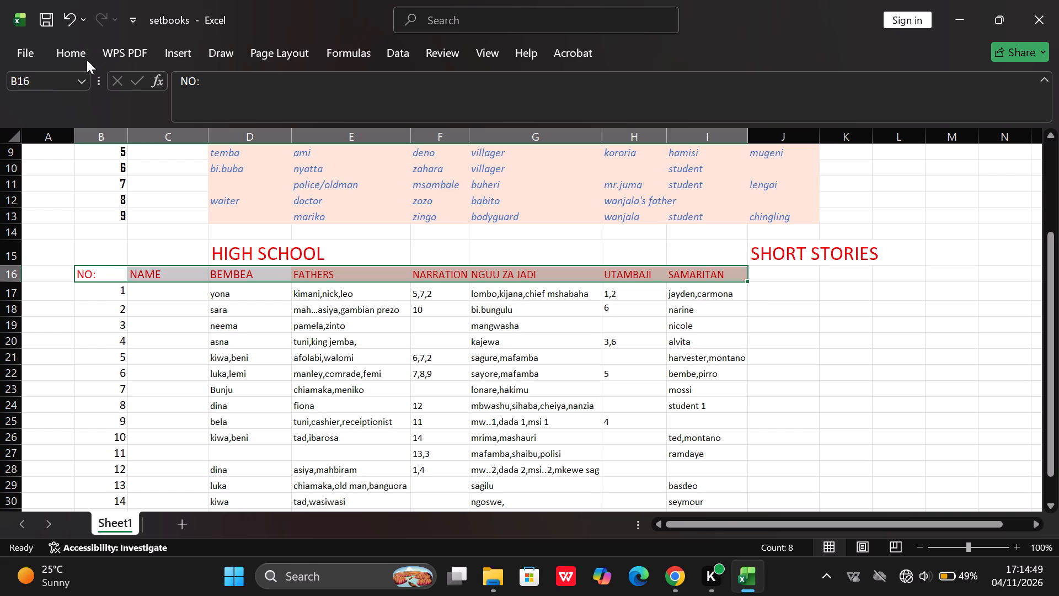
left_click(78, 58)
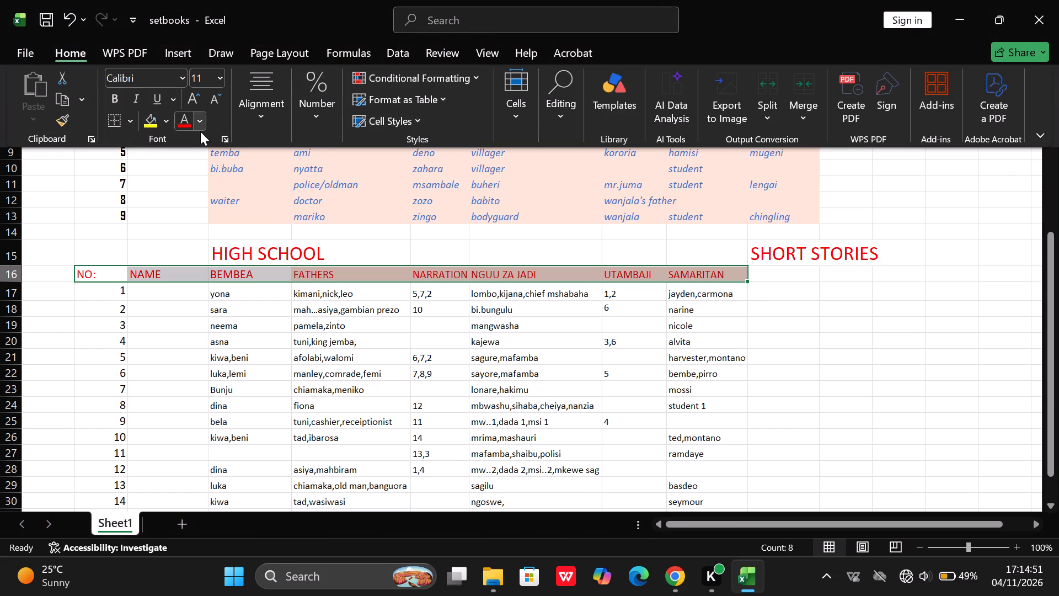
left_click(152, 123)
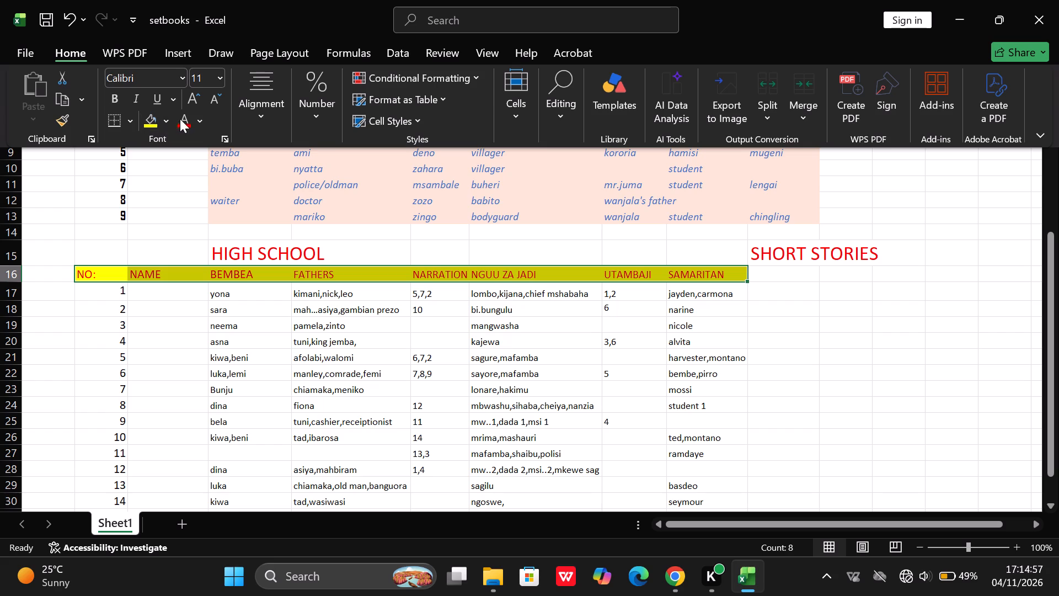
Change the font colour of the row 16 headers to black.
left_click(201, 120)
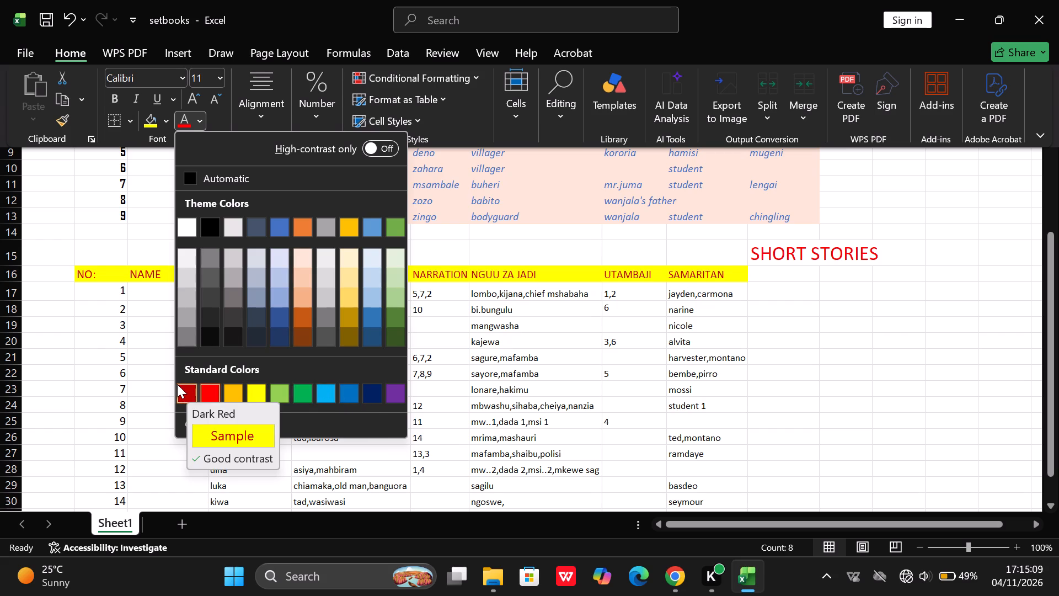
left_click(209, 221)
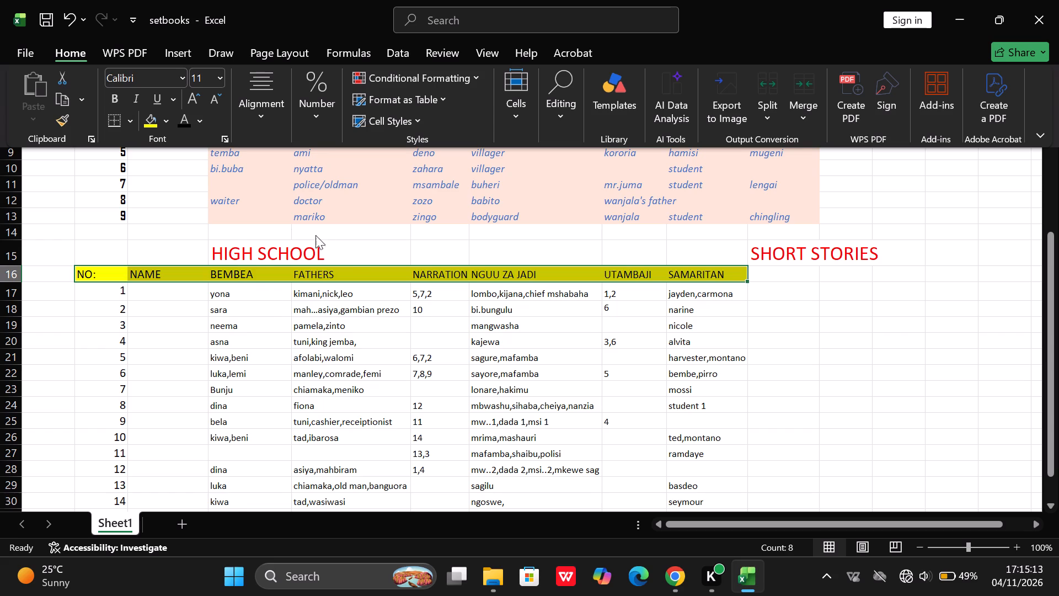
left_click(355, 256)
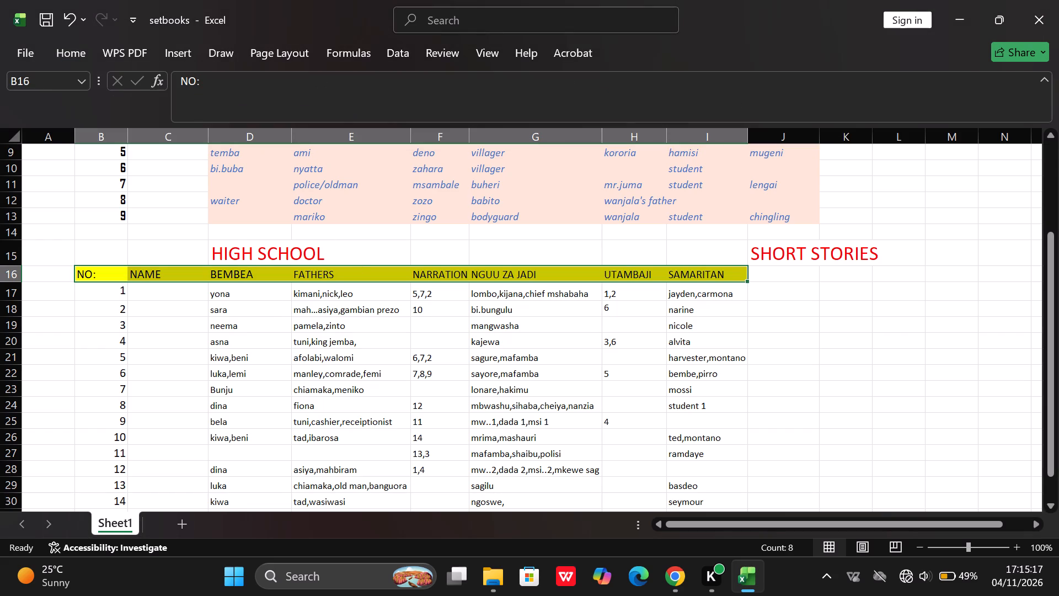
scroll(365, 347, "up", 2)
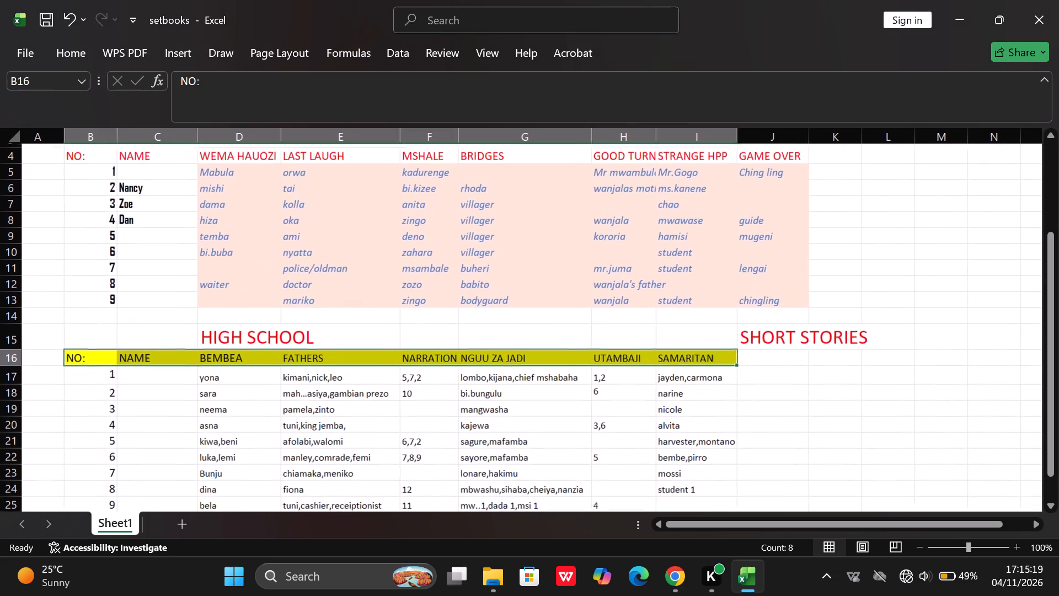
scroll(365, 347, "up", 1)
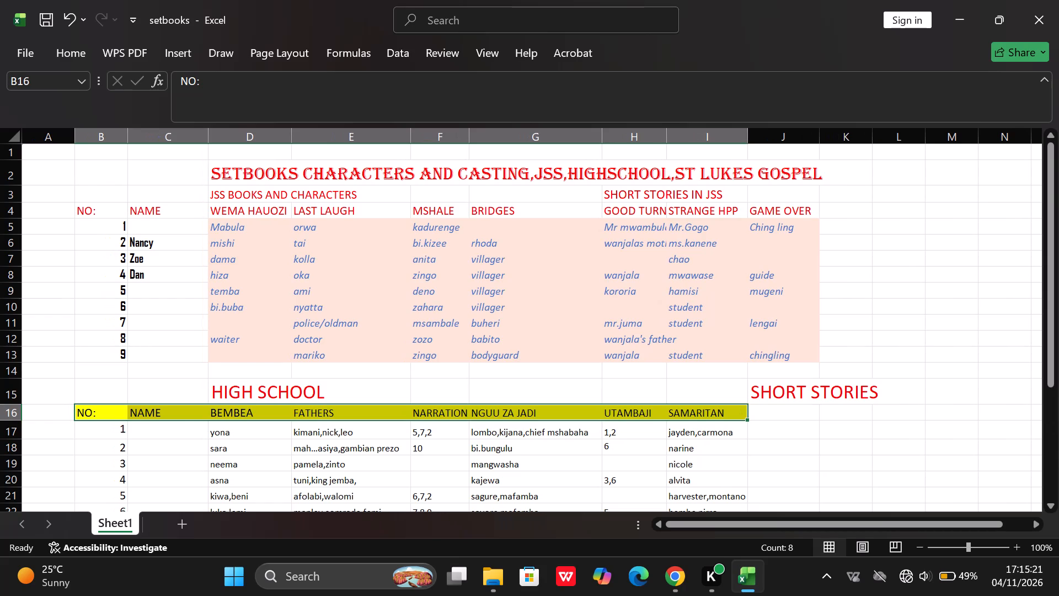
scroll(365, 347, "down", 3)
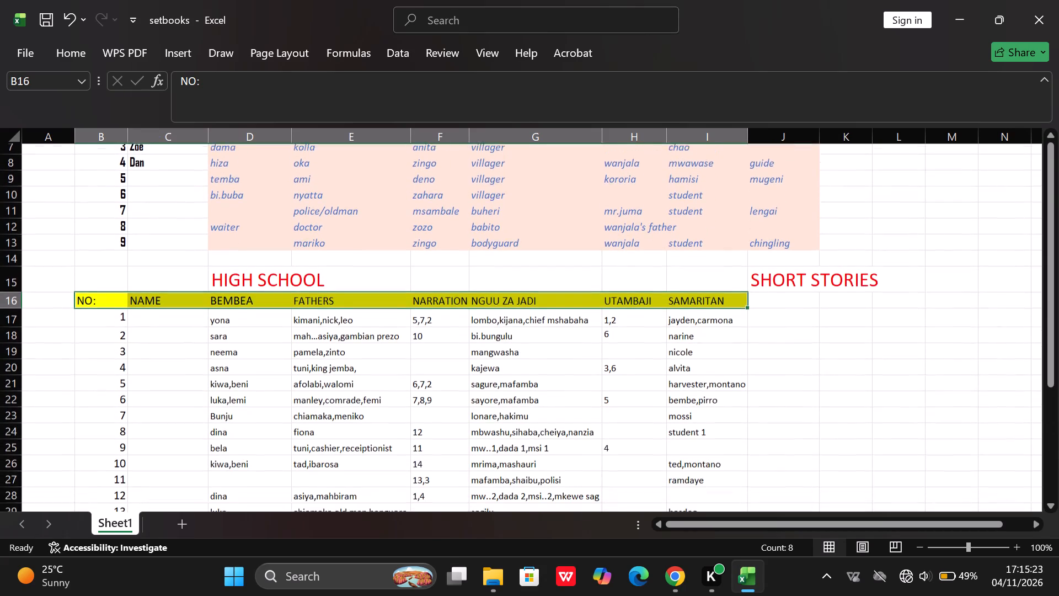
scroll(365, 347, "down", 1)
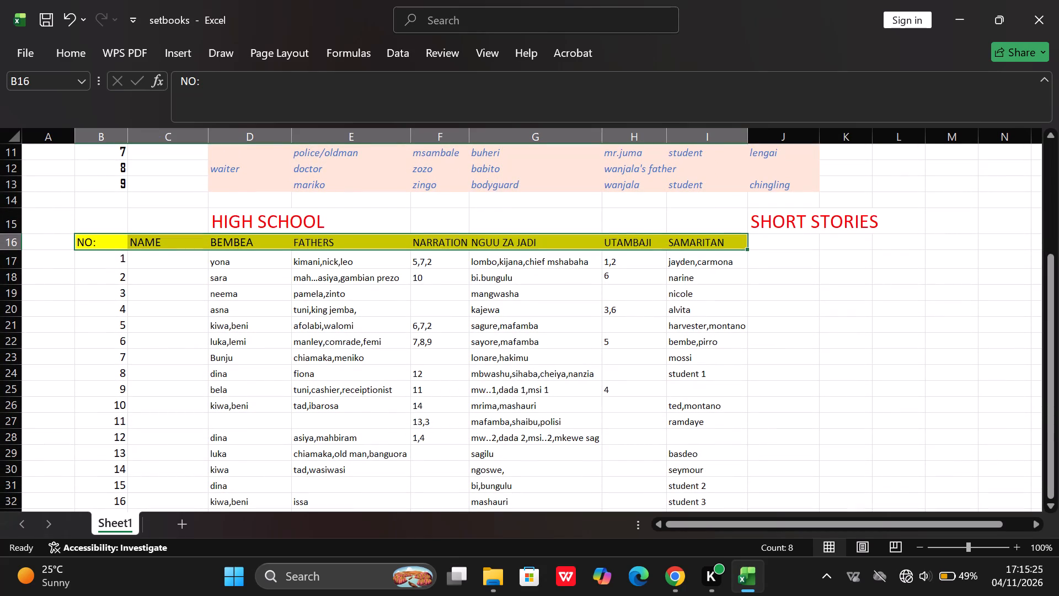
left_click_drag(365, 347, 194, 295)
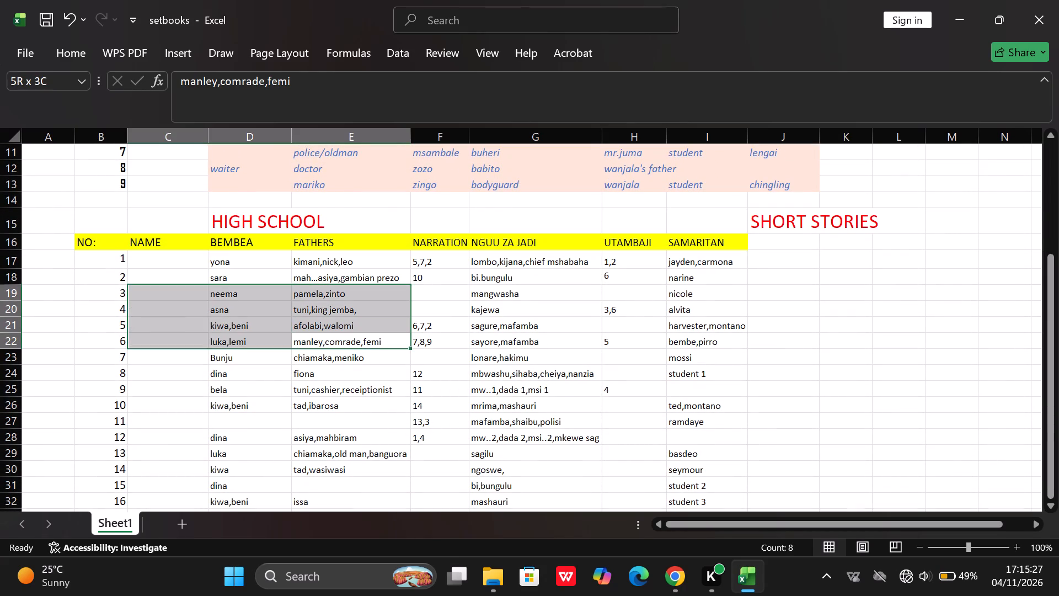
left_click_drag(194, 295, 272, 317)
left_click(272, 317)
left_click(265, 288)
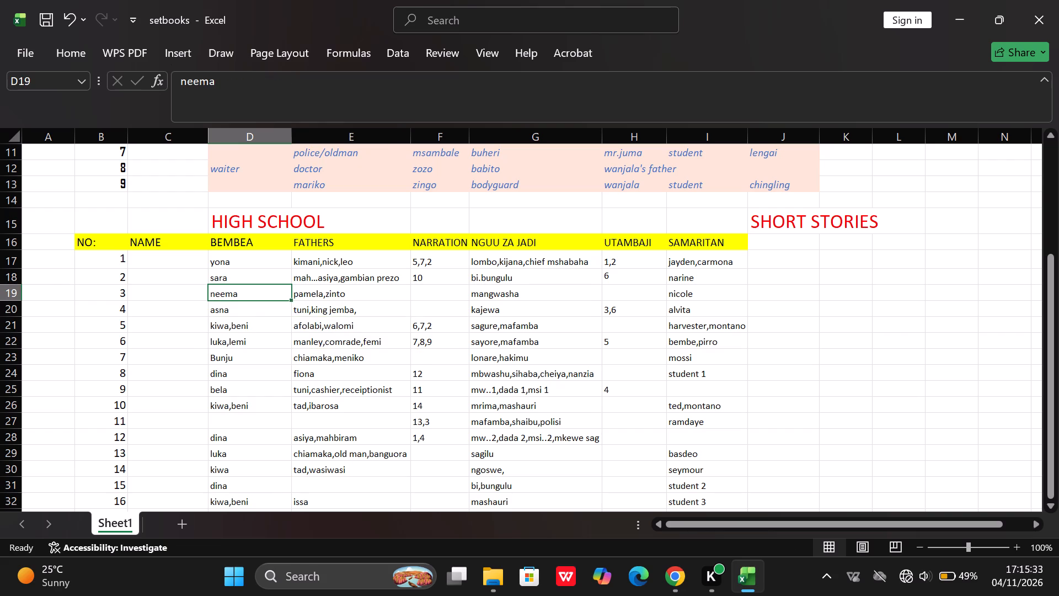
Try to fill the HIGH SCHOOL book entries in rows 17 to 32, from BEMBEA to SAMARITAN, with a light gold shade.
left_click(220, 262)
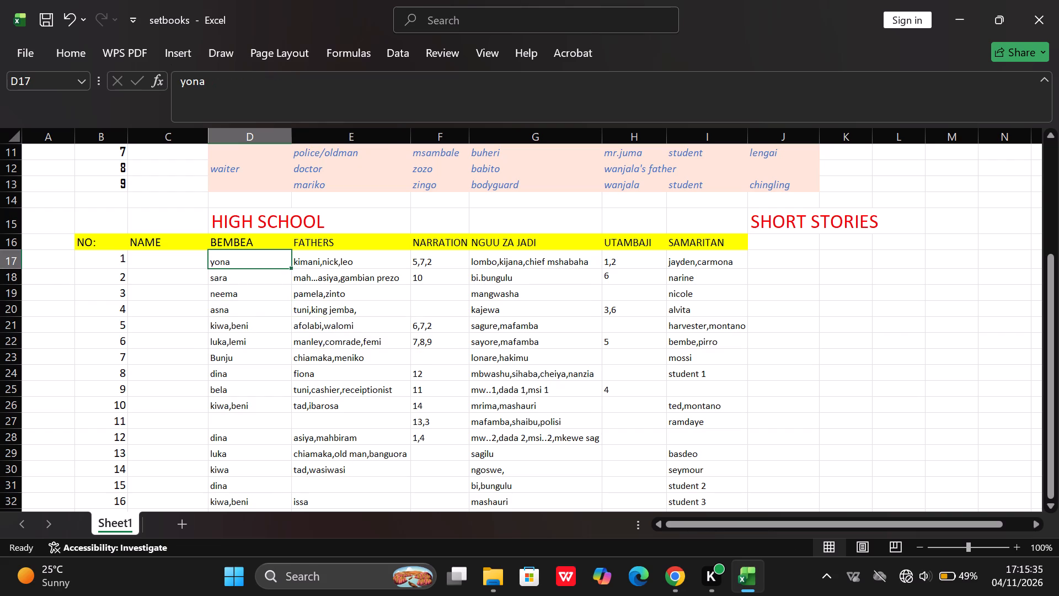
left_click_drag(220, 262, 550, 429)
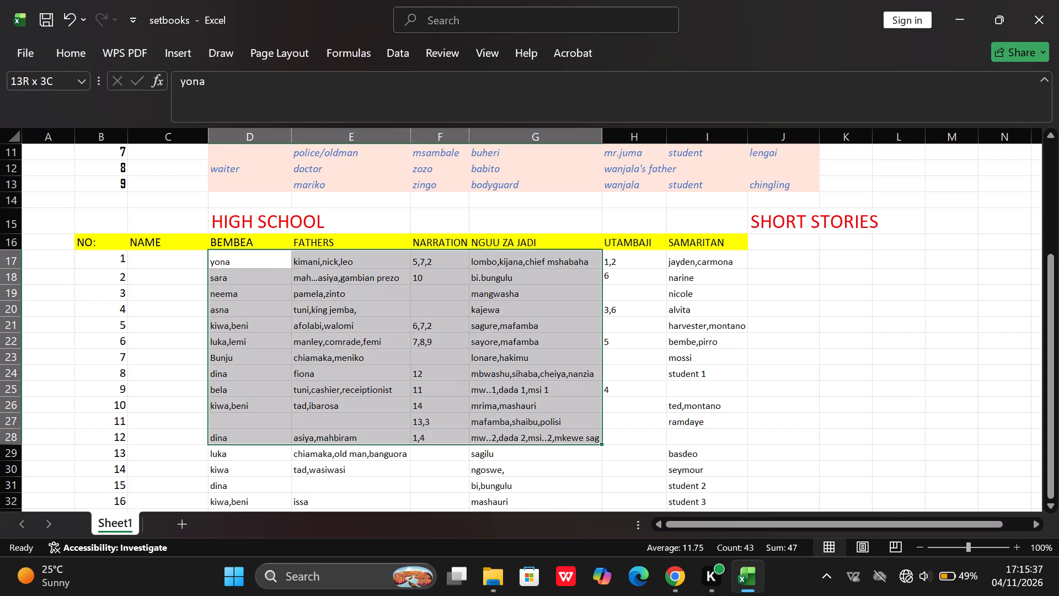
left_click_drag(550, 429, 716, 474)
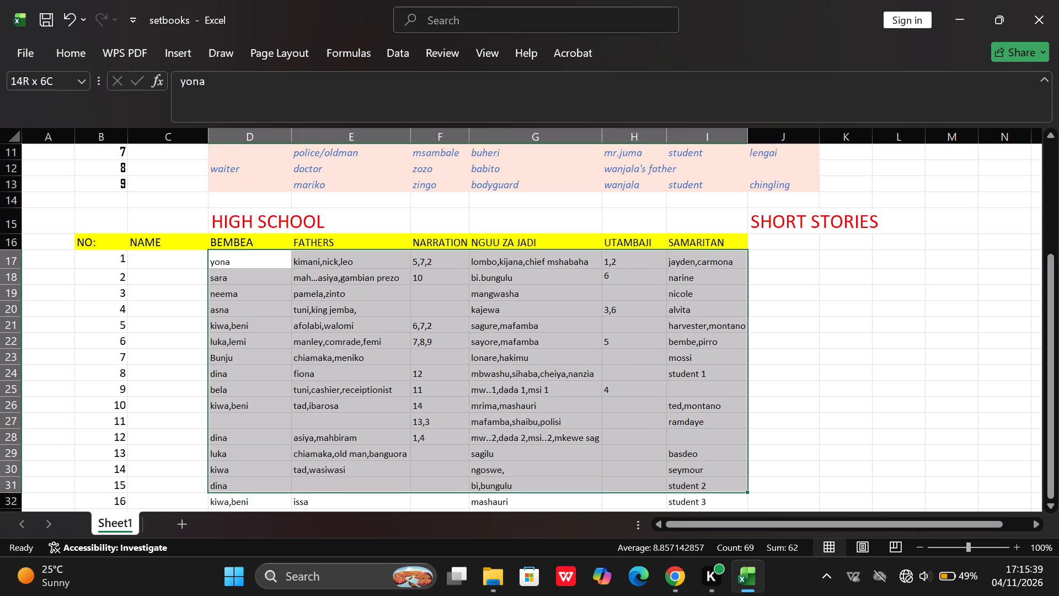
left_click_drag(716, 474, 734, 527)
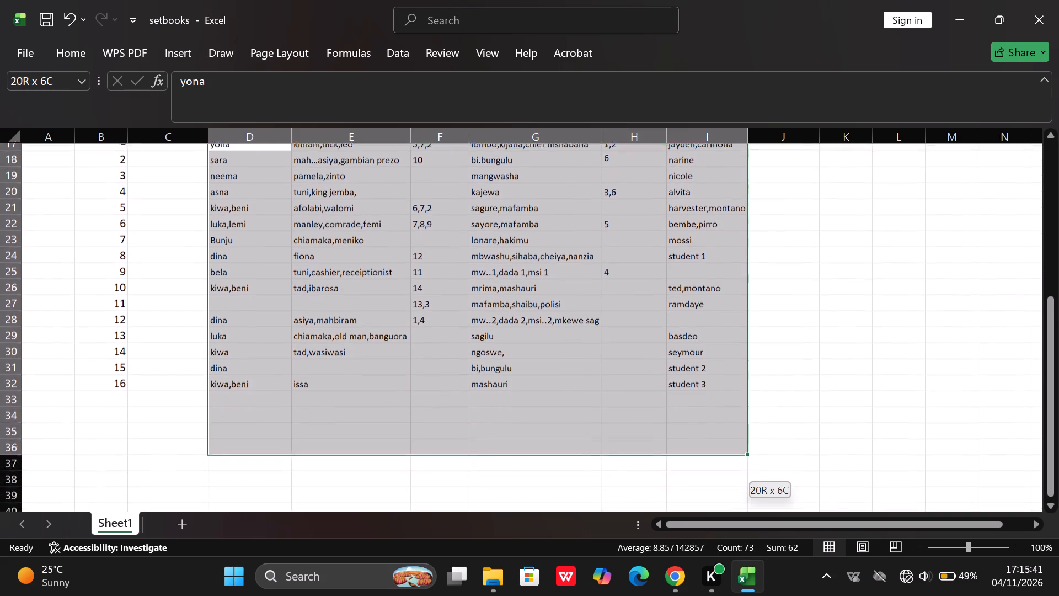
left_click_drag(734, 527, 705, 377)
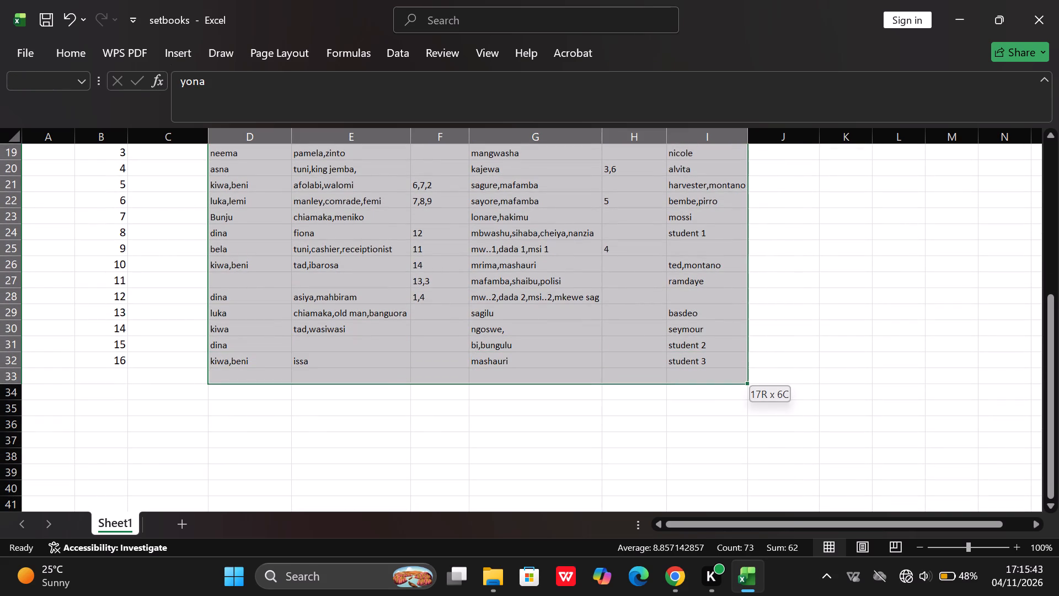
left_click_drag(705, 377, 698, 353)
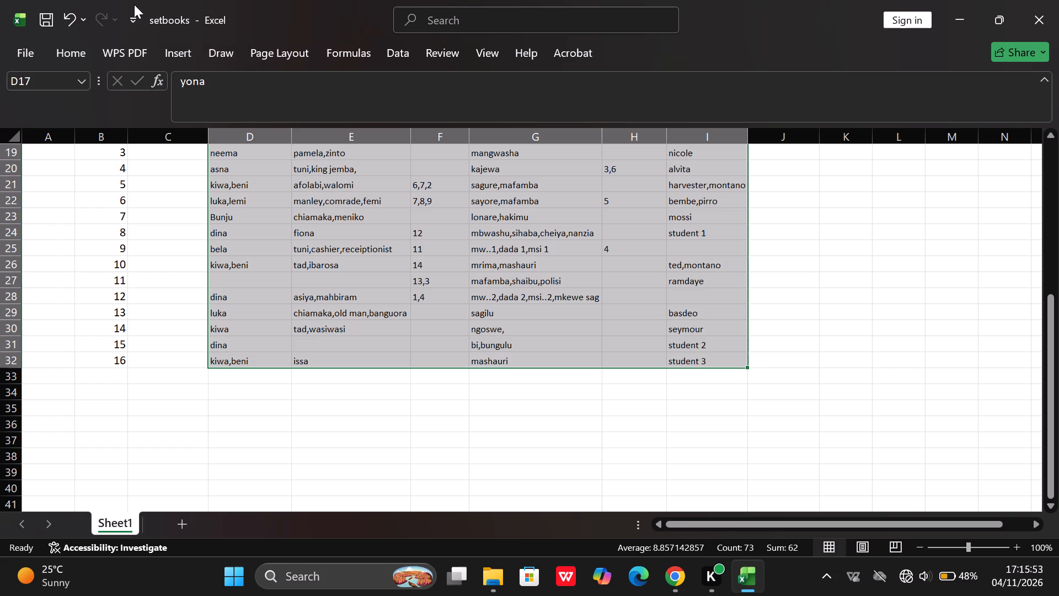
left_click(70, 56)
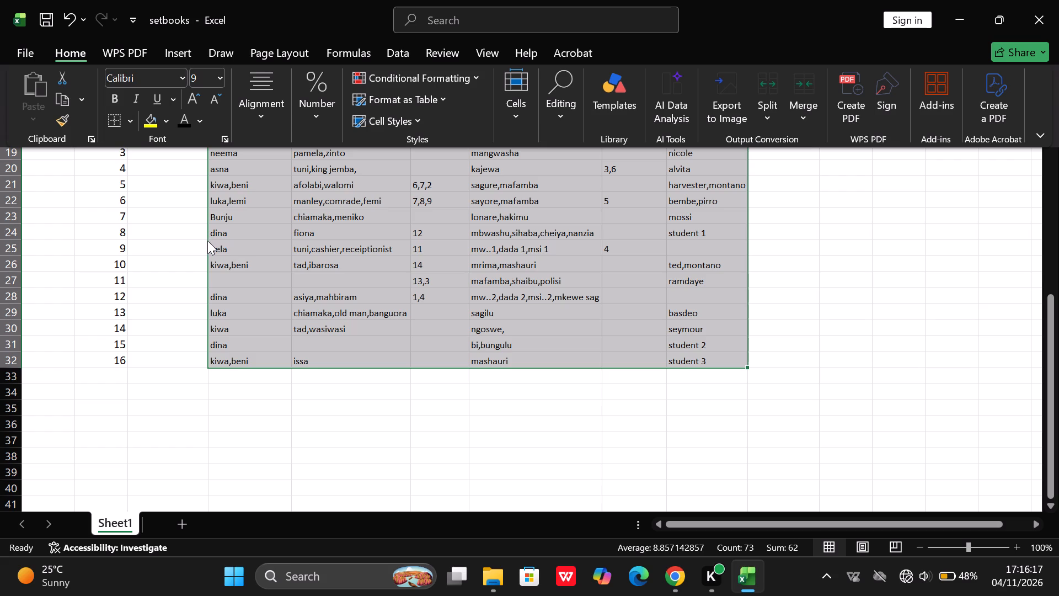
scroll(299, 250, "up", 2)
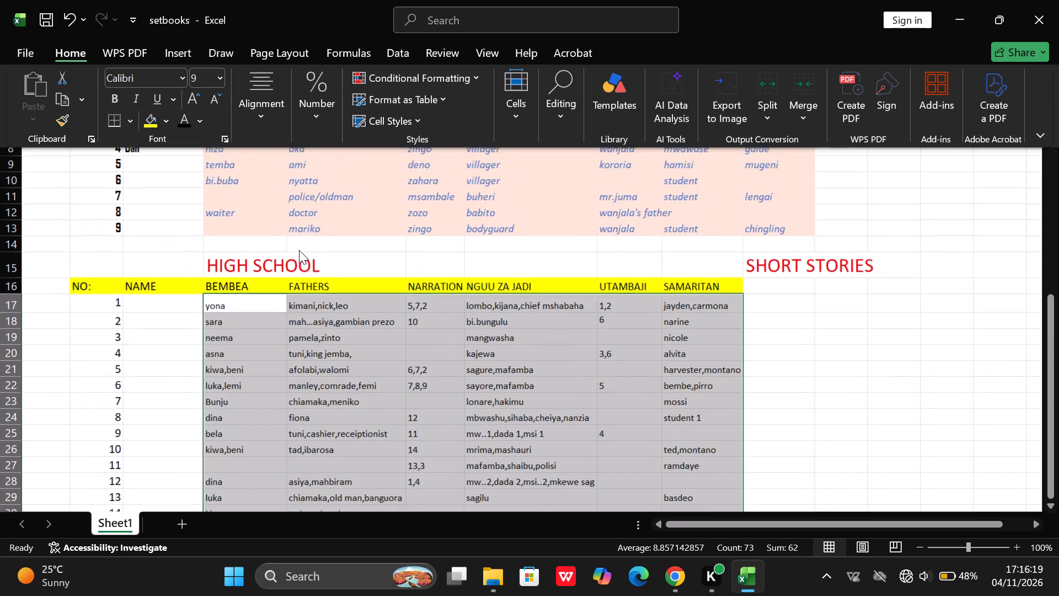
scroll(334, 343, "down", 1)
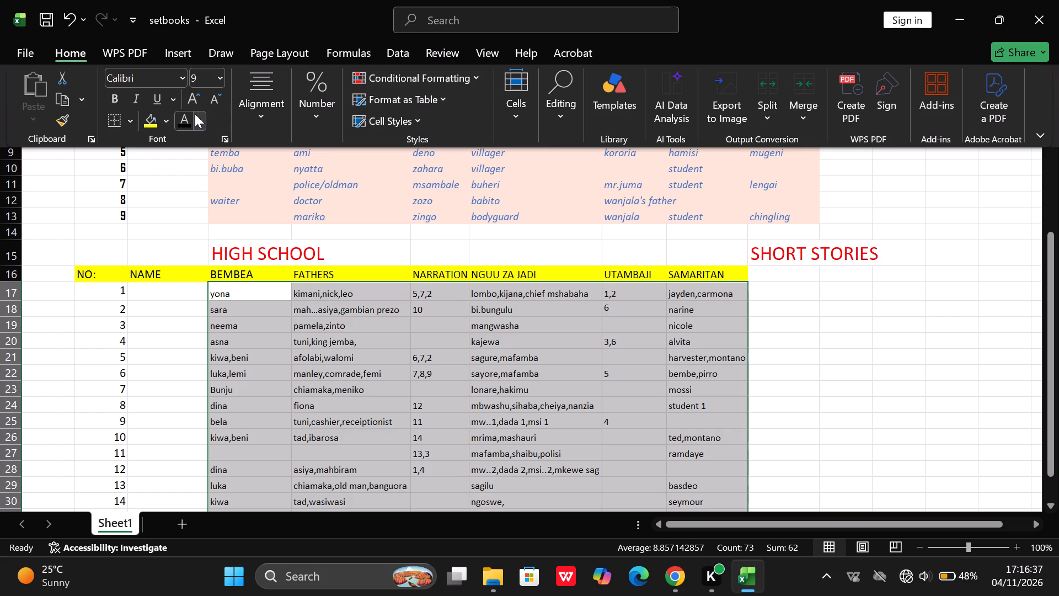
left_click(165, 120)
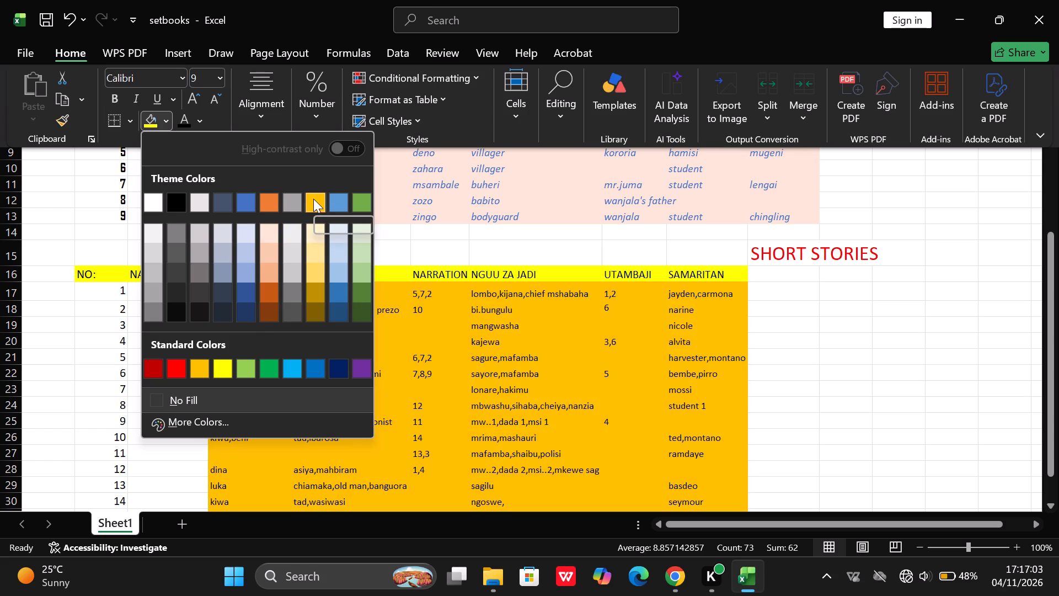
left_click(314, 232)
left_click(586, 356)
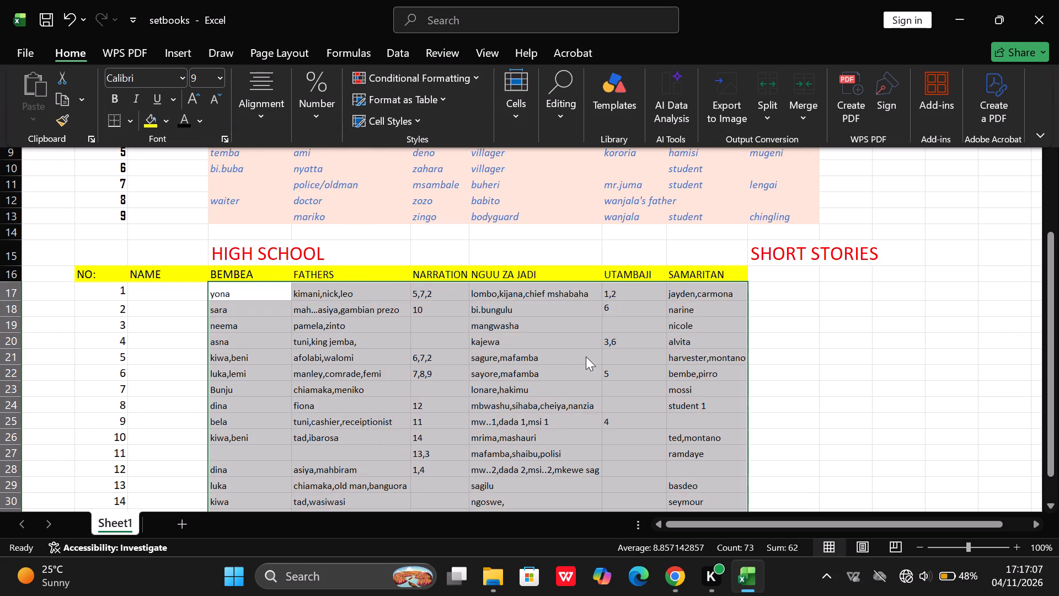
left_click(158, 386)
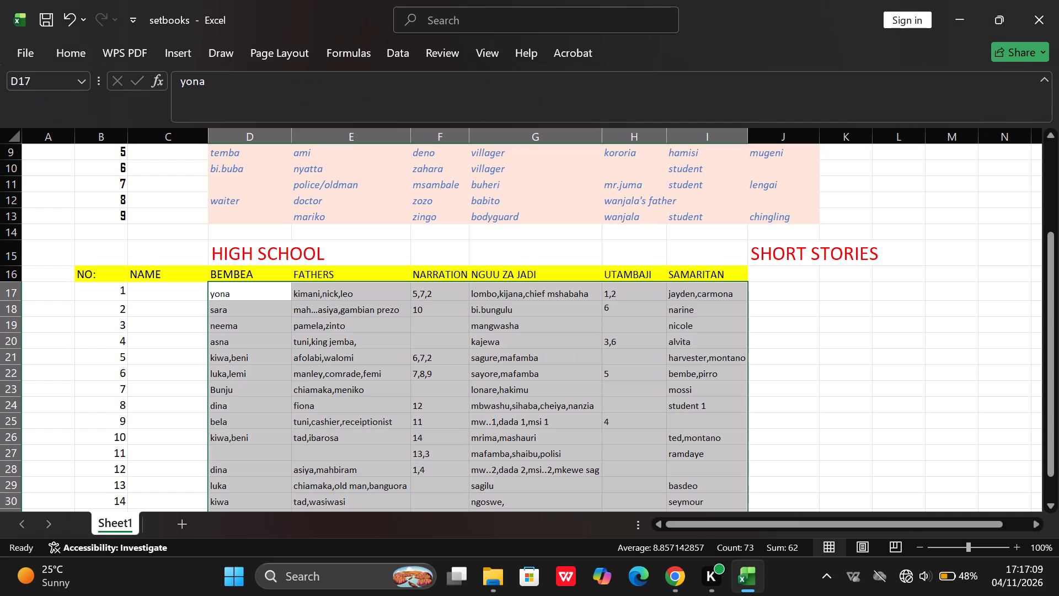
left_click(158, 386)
Look over the JSS and HIGH SCHOOL tables to check their entries and formatting.
scroll(158, 386, "down", 2)
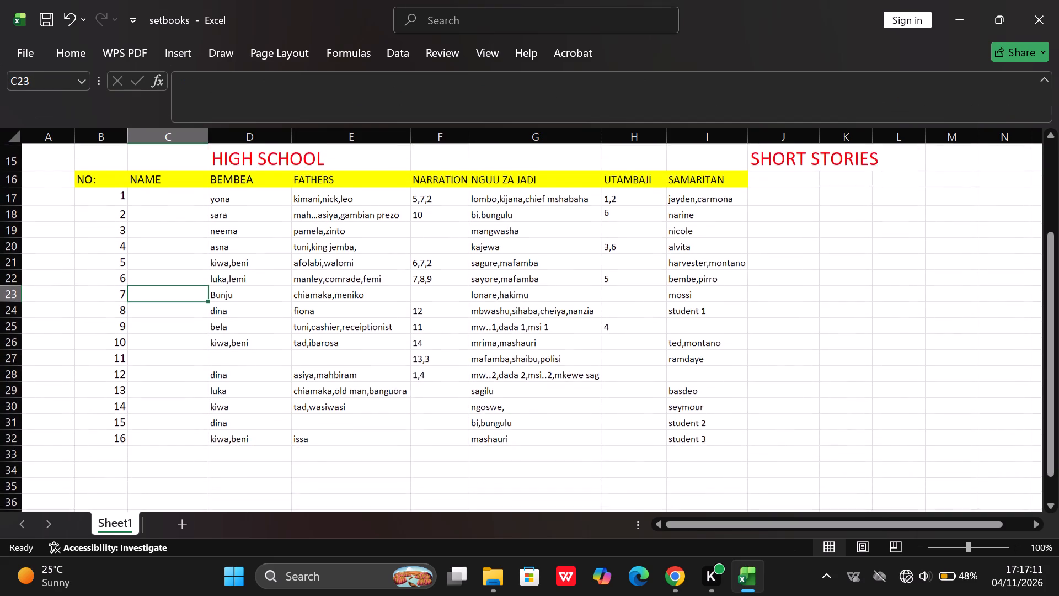
scroll(158, 386, "down", 1)
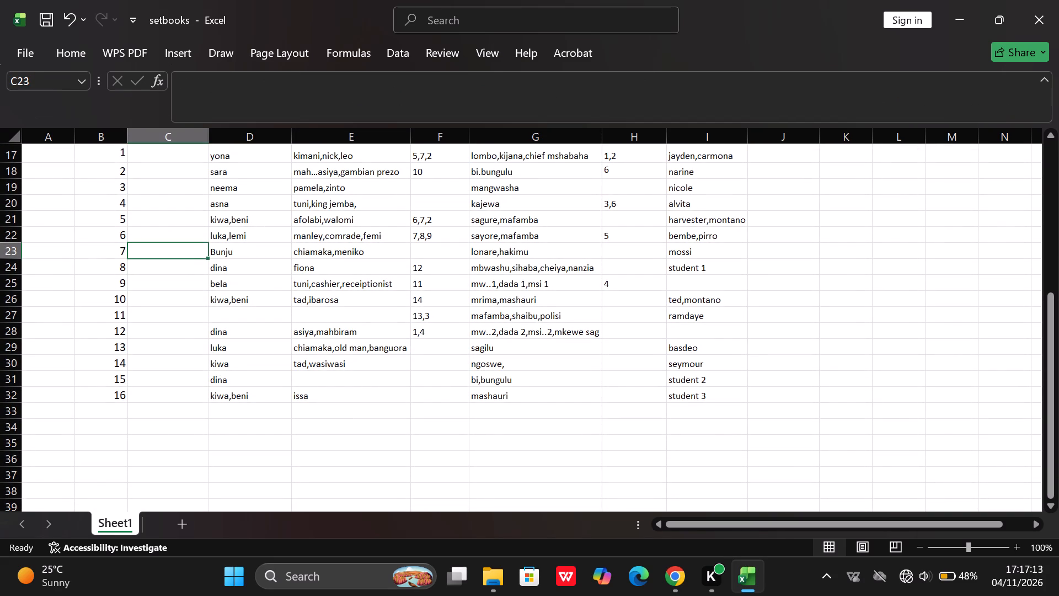
left_click(186, 430)
scroll(186, 430, "up", 1)
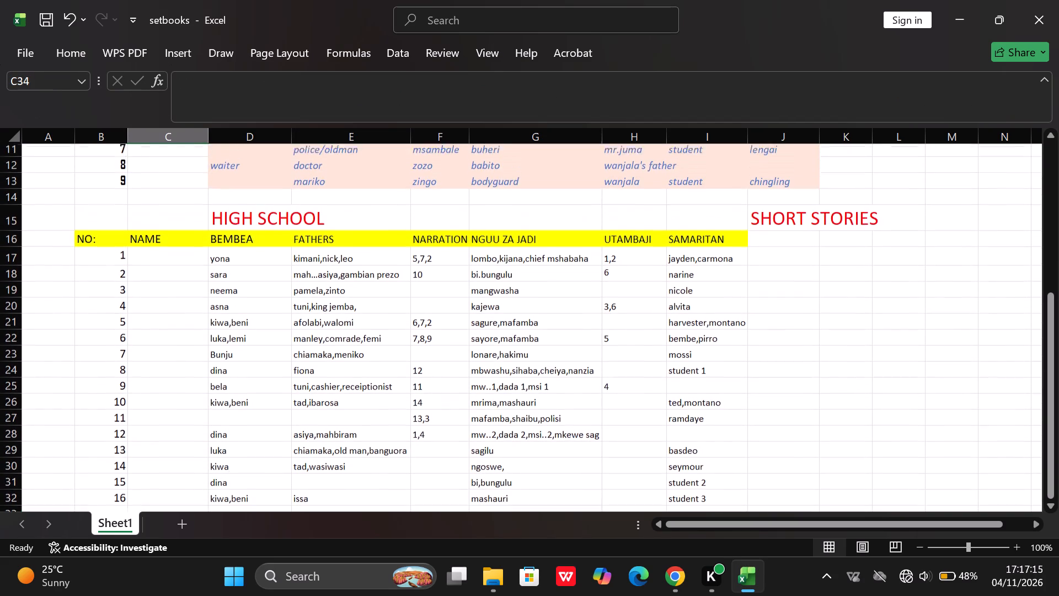
scroll(186, 430, "up", 1)
left_click(57, 408)
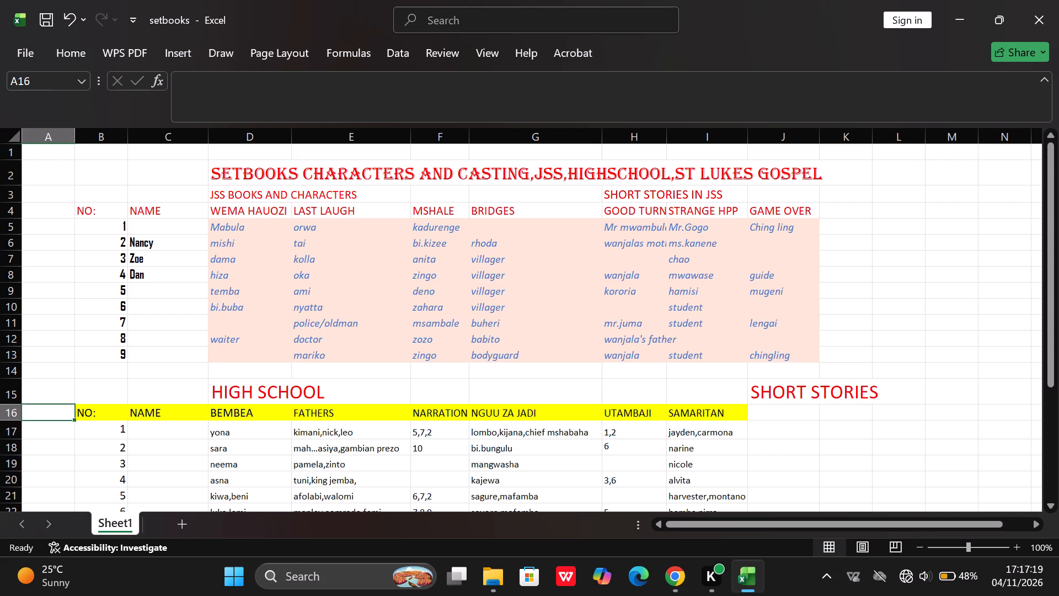
scroll(272, 329, "down", 2)
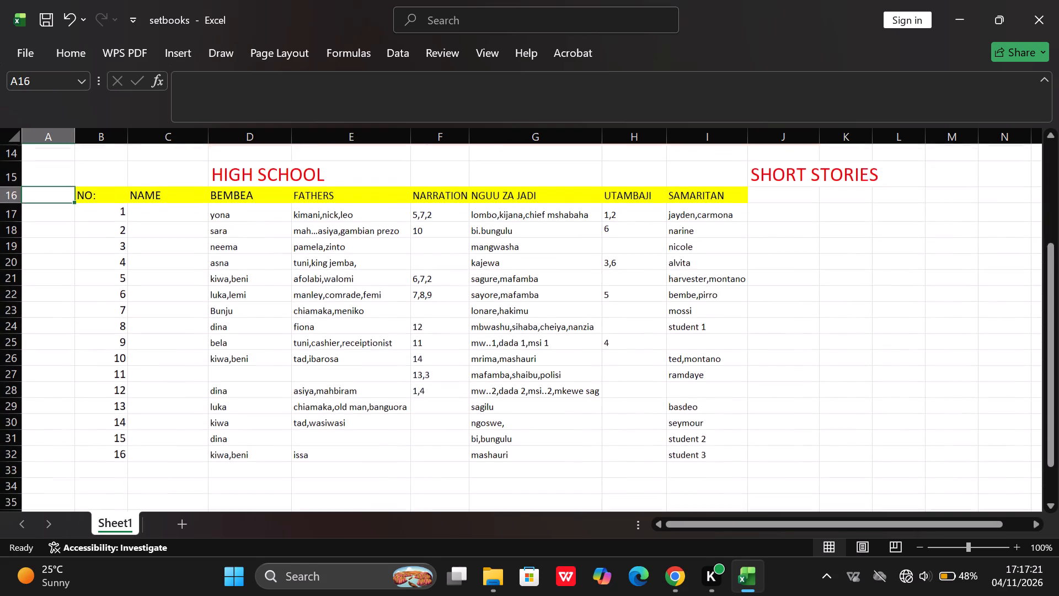
scroll(359, 370, "up", 1)
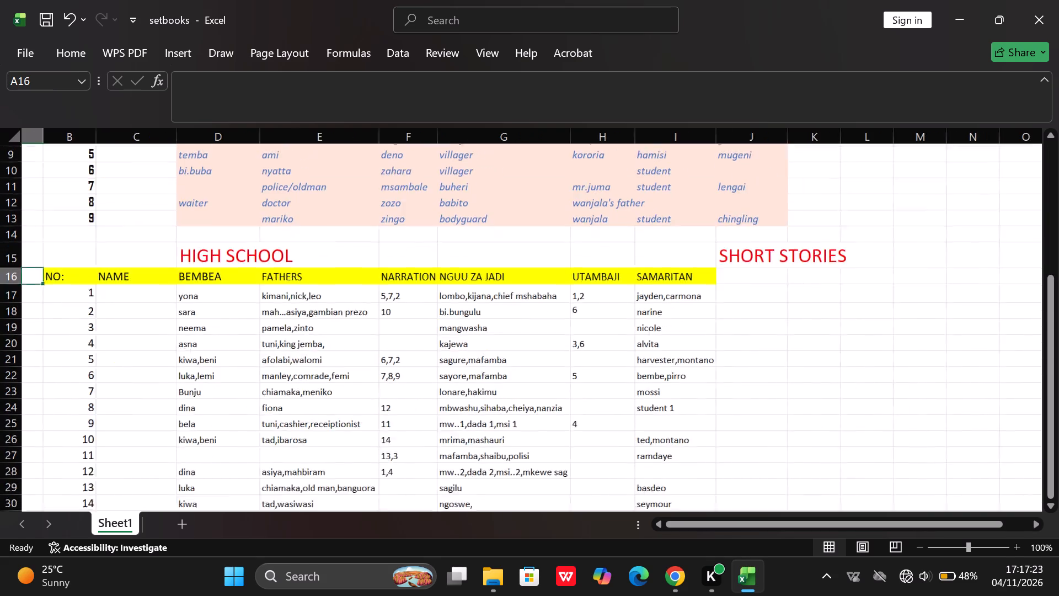
scroll(359, 370, "up", 1)
scroll(359, 370, "down", 1)
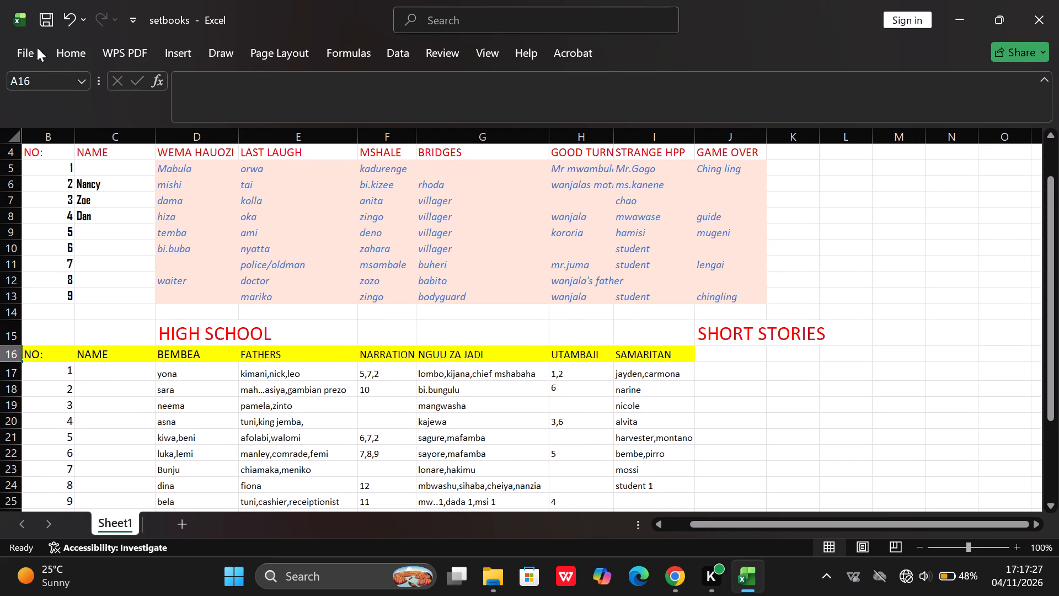
Save the setbooks workbook.
left_click(18, 54)
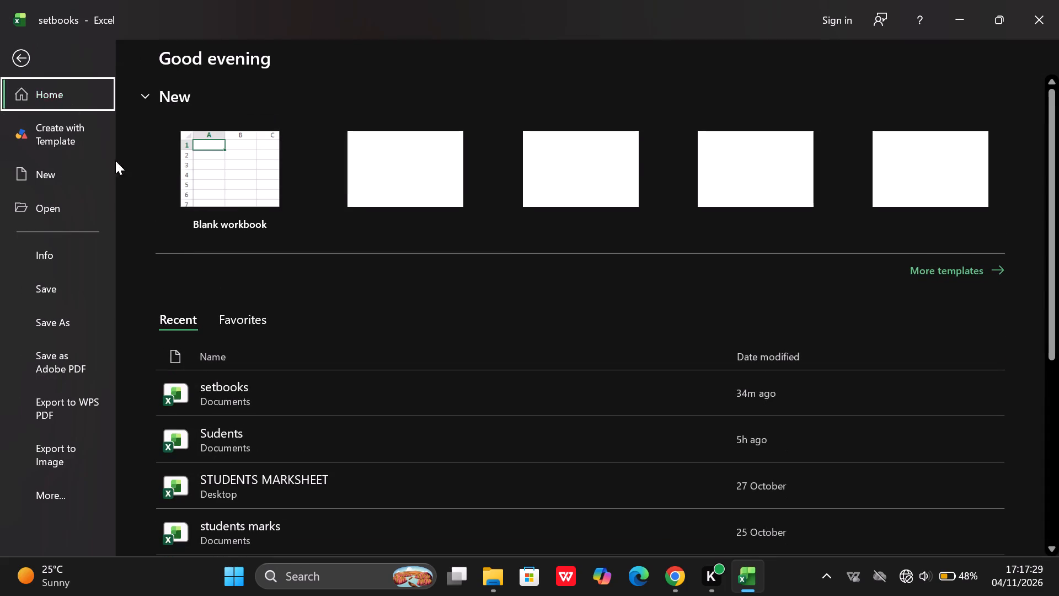
left_click(47, 290)
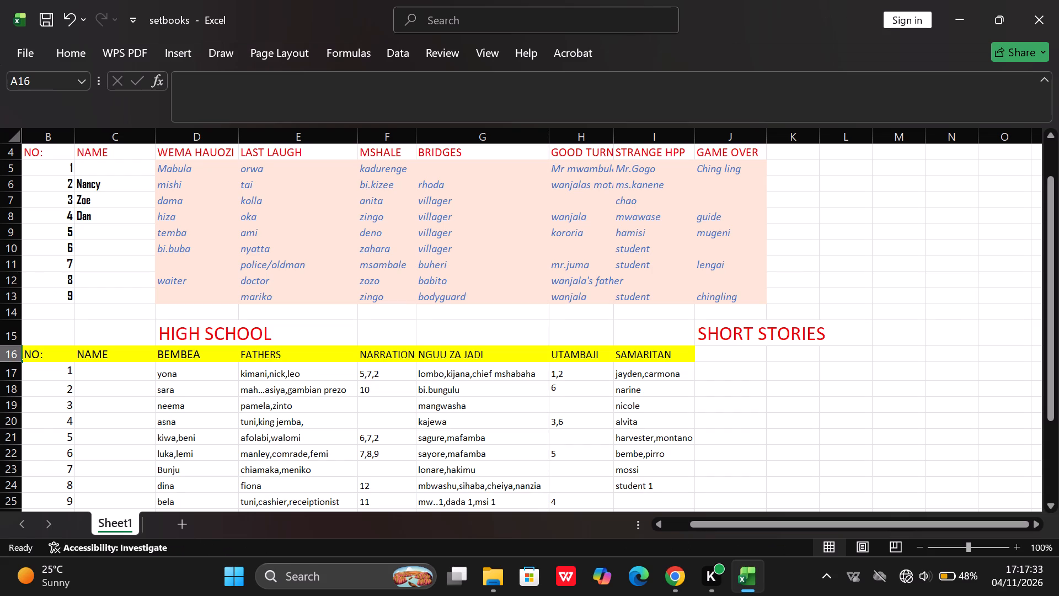